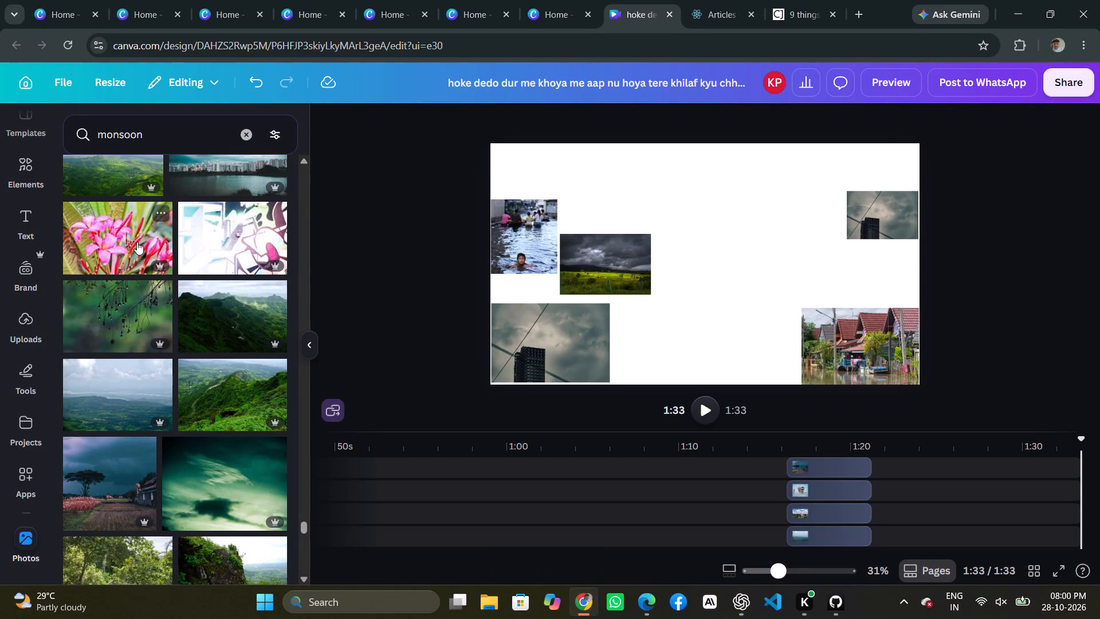
Add the photo of the dripping branch to the blank page, shrink it to about 270 px wide and fit it in the page's top-left corner.
{"action": "left_click_drag", "start_coordinate": [108, 307], "coordinate": [234, 292]}
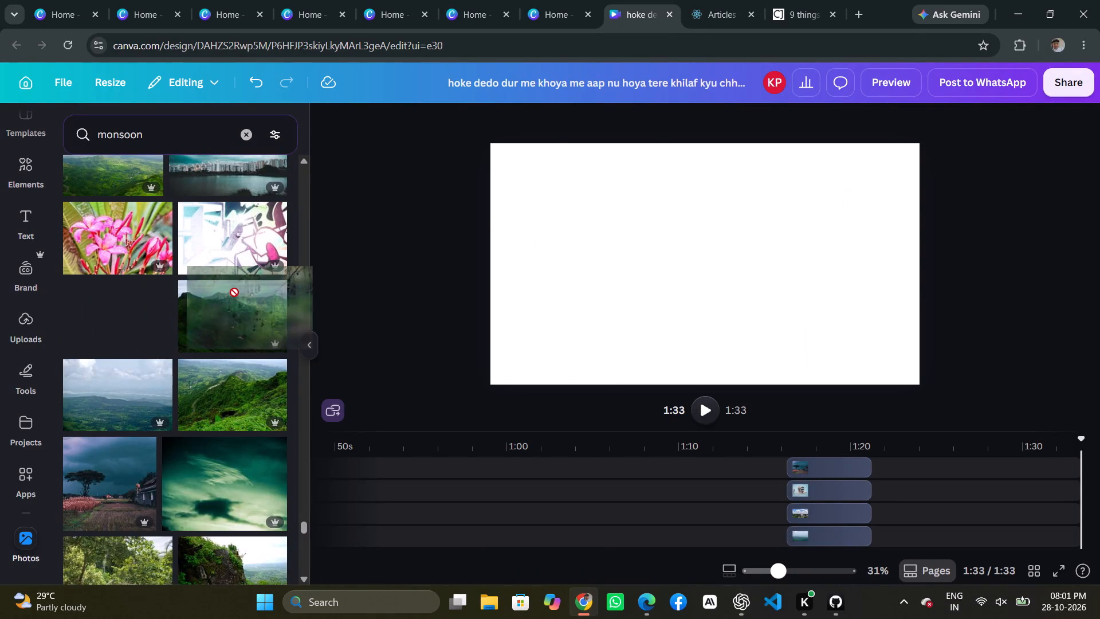
{"action": "left_click_drag", "start_coordinate": [234, 292], "coordinate": [540, 174]}
{"action": "scroll", "coordinate": [246, 284], "scroll_direction": "right", "scroll_amount": 1}
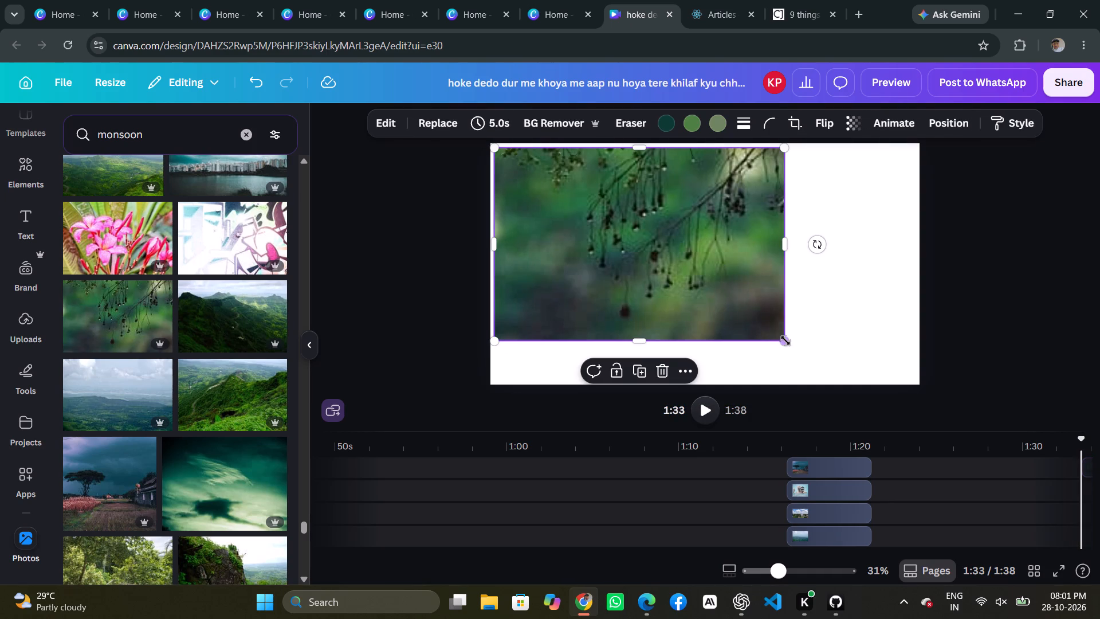
{"action": "left_click_drag", "start_coordinate": [787, 342], "coordinate": [592, 211]}
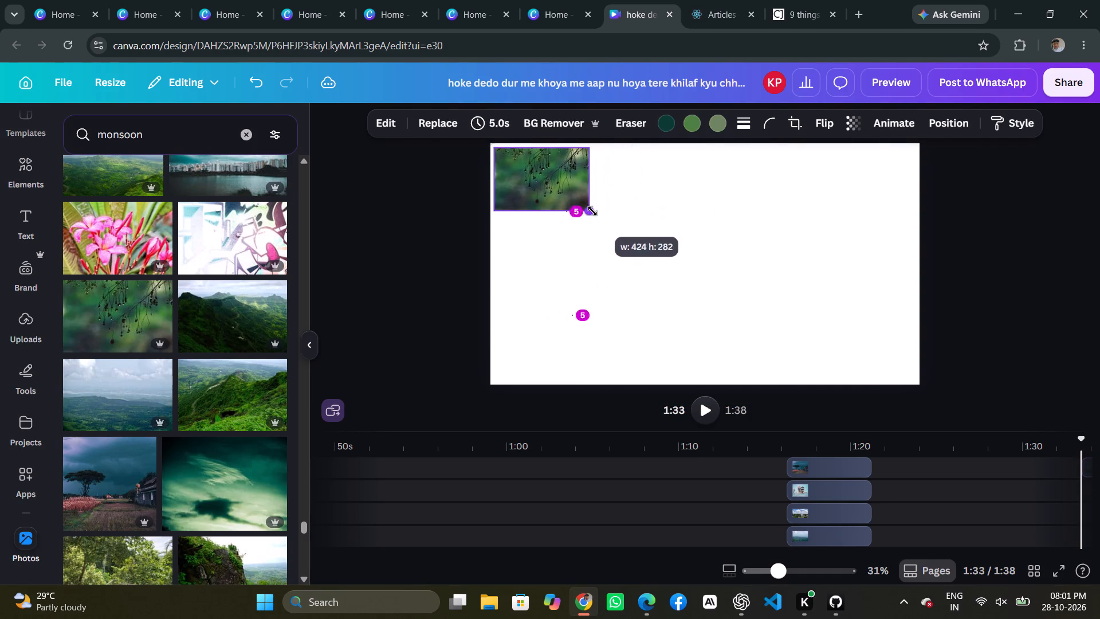
{"action": "left_click", "coordinate": [571, 197]}
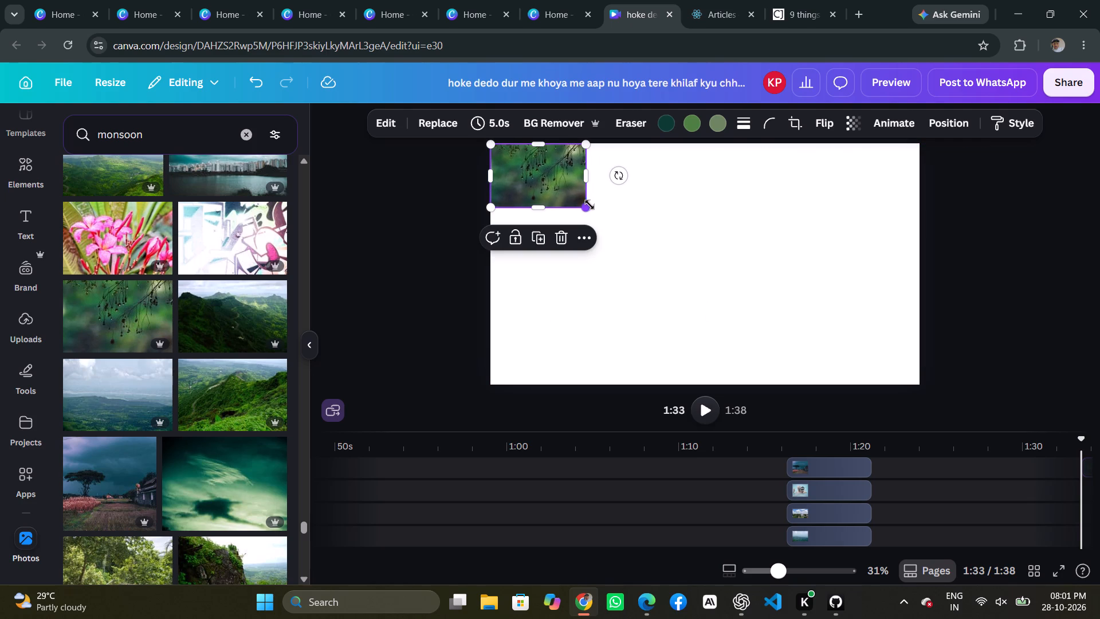
{"action": "left_click_drag", "start_coordinate": [584, 206], "coordinate": [548, 186]}
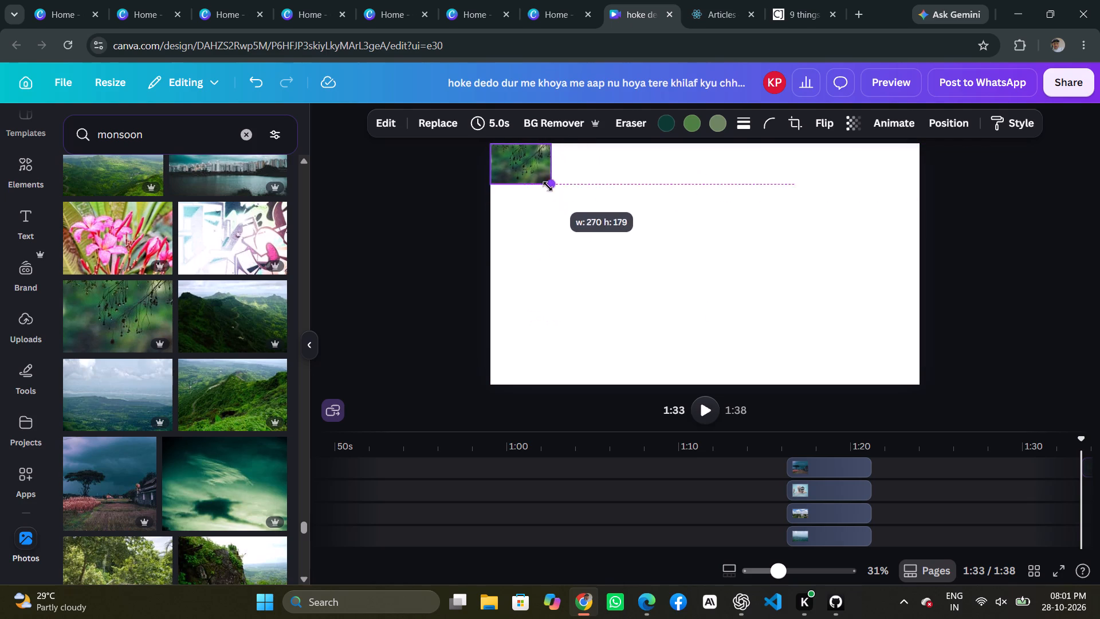
{"action": "left_click_drag", "start_coordinate": [548, 186], "coordinate": [545, 186]}
{"action": "left_click", "coordinate": [527, 245]}
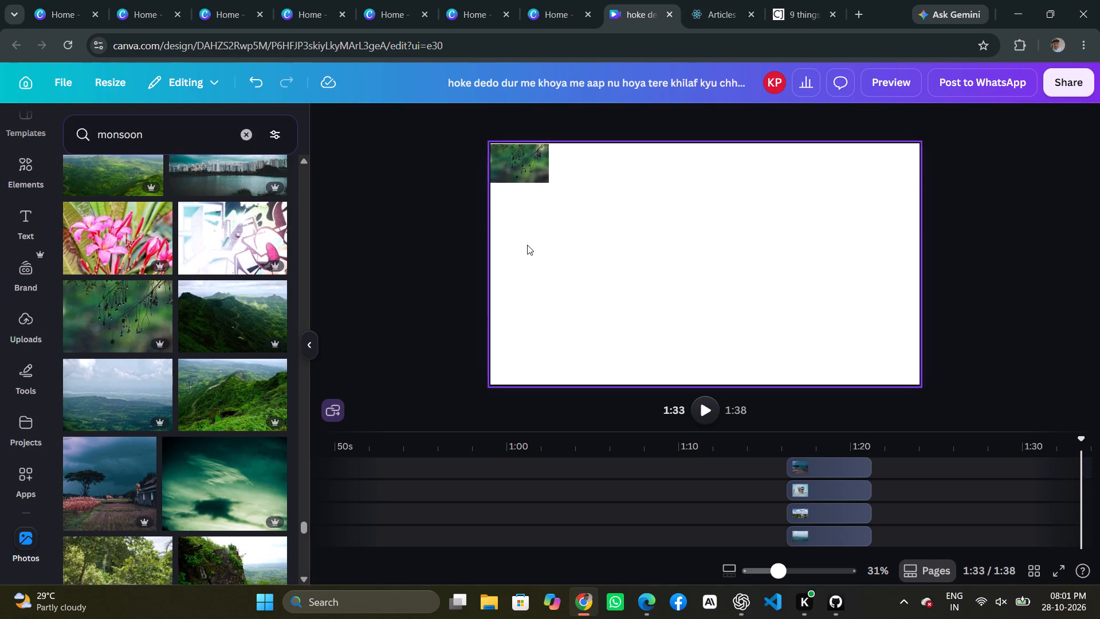
Add the pink flower photo, shrink it to a thumbnail and place it along the page's top edge, directly right of the branch photo.
{"action": "left_click_drag", "start_coordinate": [142, 244], "coordinate": [150, 244]}
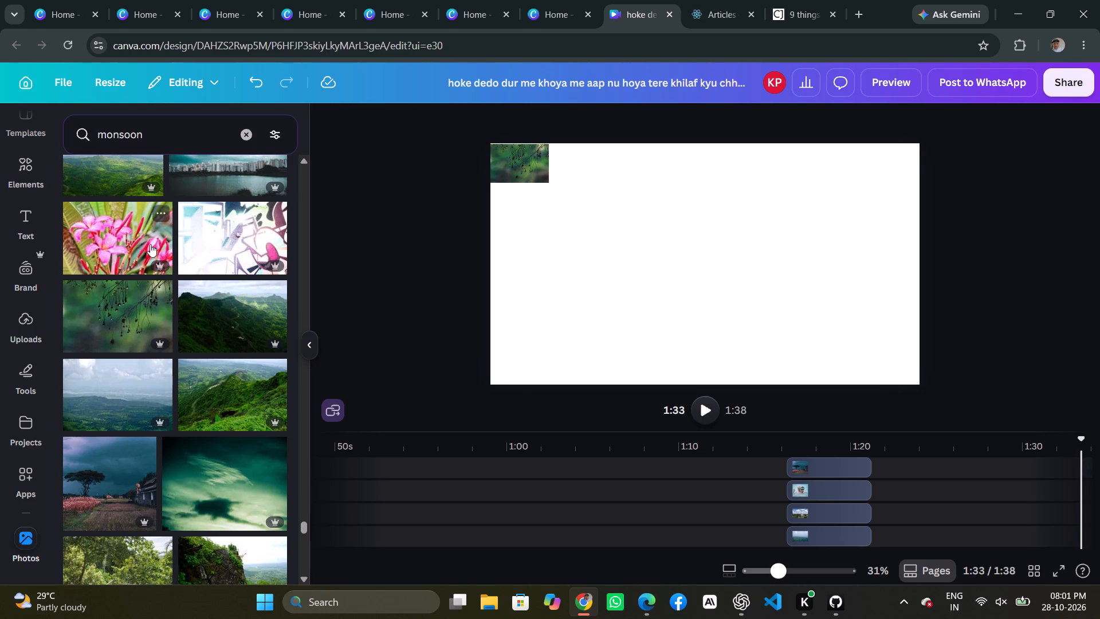
{"action": "left_click_drag", "start_coordinate": [150, 244], "coordinate": [630, 203]}
{"action": "scroll", "coordinate": [273, 240], "scroll_direction": "right", "scroll_amount": 2}
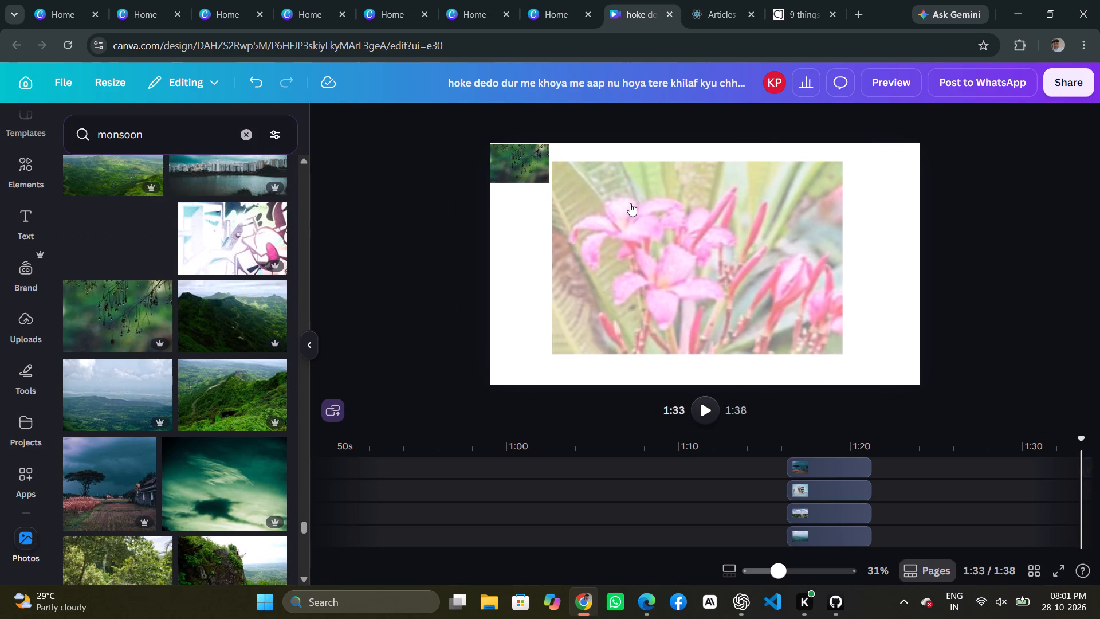
{"action": "left_click_drag", "start_coordinate": [842, 353], "coordinate": [627, 205]}
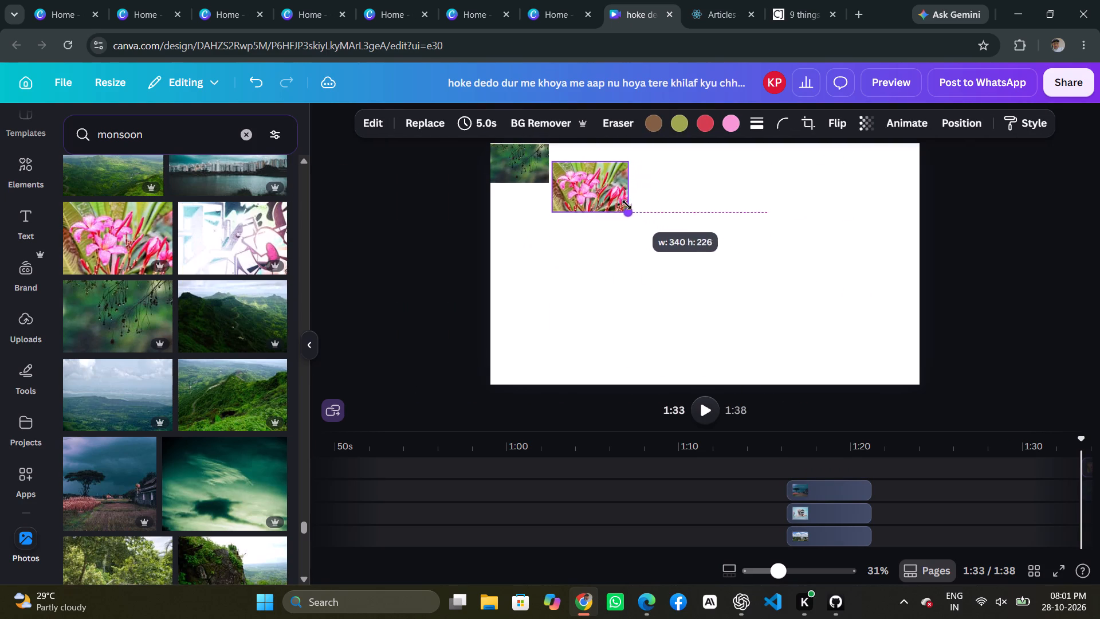
{"action": "left_click_drag", "start_coordinate": [627, 205], "coordinate": [615, 201]}
{"action": "left_click_drag", "start_coordinate": [580, 179], "coordinate": [578, 173]}
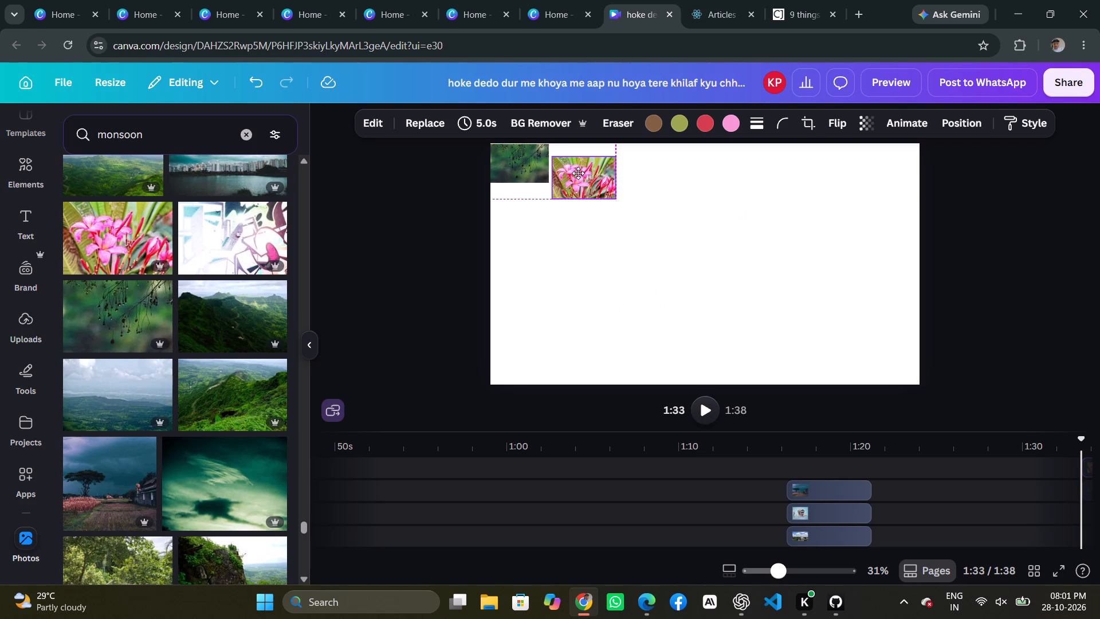
{"action": "left_click_drag", "start_coordinate": [578, 173], "coordinate": [577, 162]}
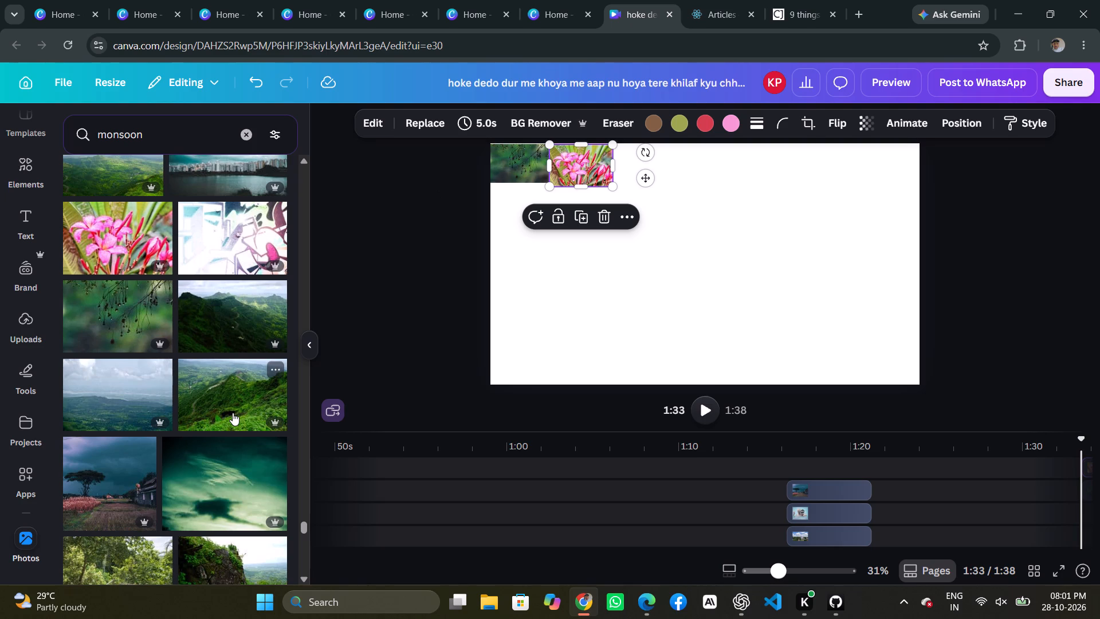
Add the green hillside photo with the winding road, shrink it to about 252 by 167 and place it beside the flower photo.
{"action": "left_click_drag", "start_coordinate": [233, 413], "coordinate": [379, 386]}
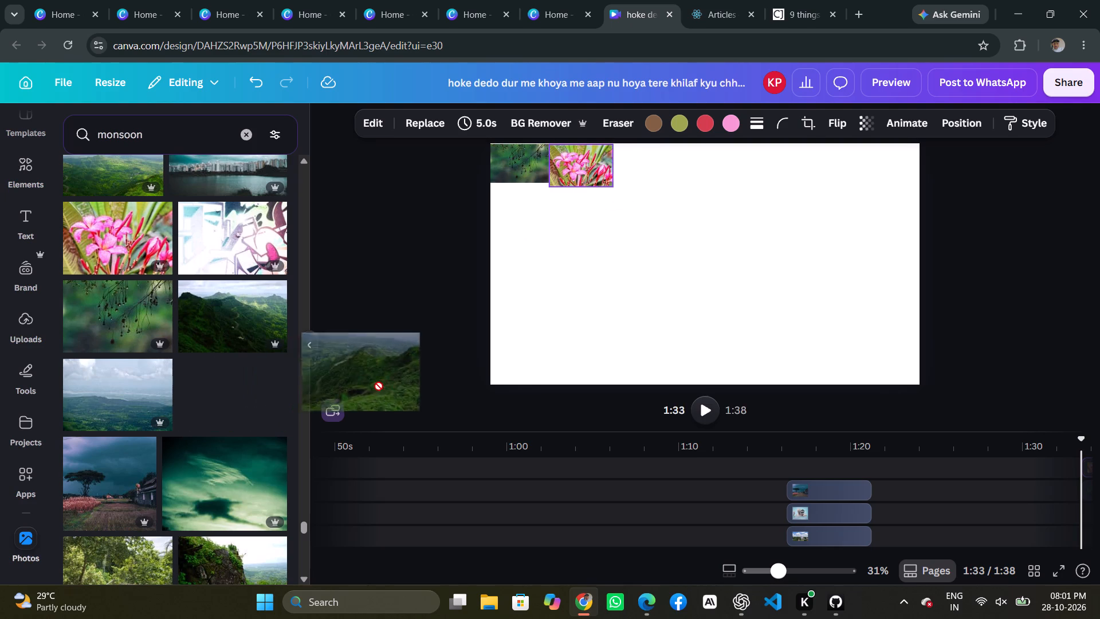
{"action": "left_click_drag", "start_coordinate": [379, 386], "coordinate": [614, 231]}
{"action": "scroll", "coordinate": [445, 376], "scroll_direction": "right", "scroll_amount": 1}
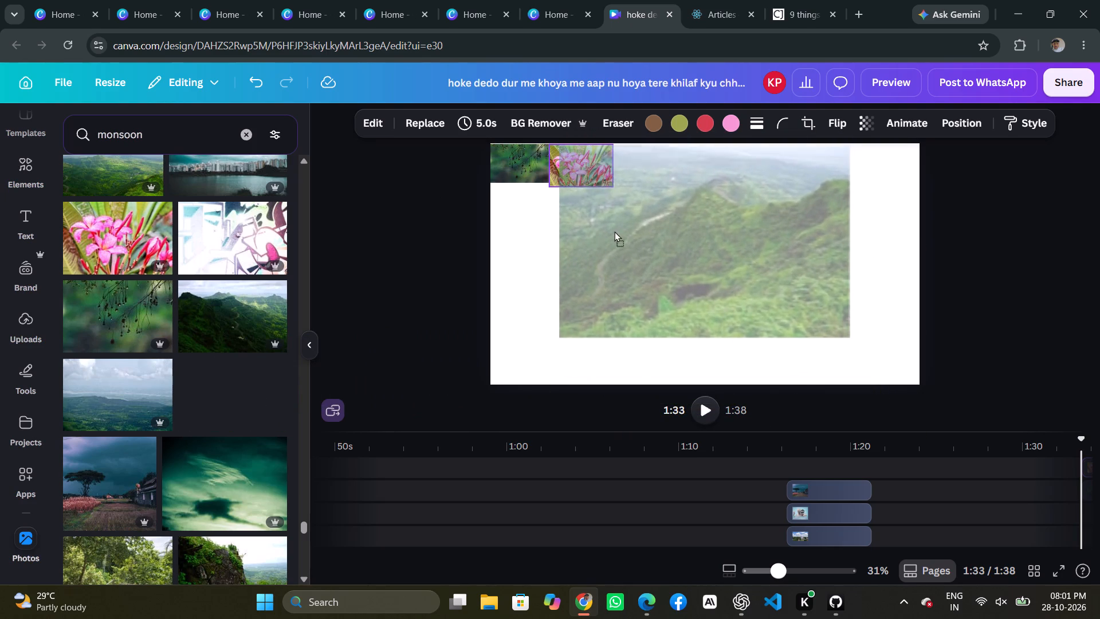
{"action": "left_click_drag", "start_coordinate": [614, 231], "coordinate": [613, 242]}
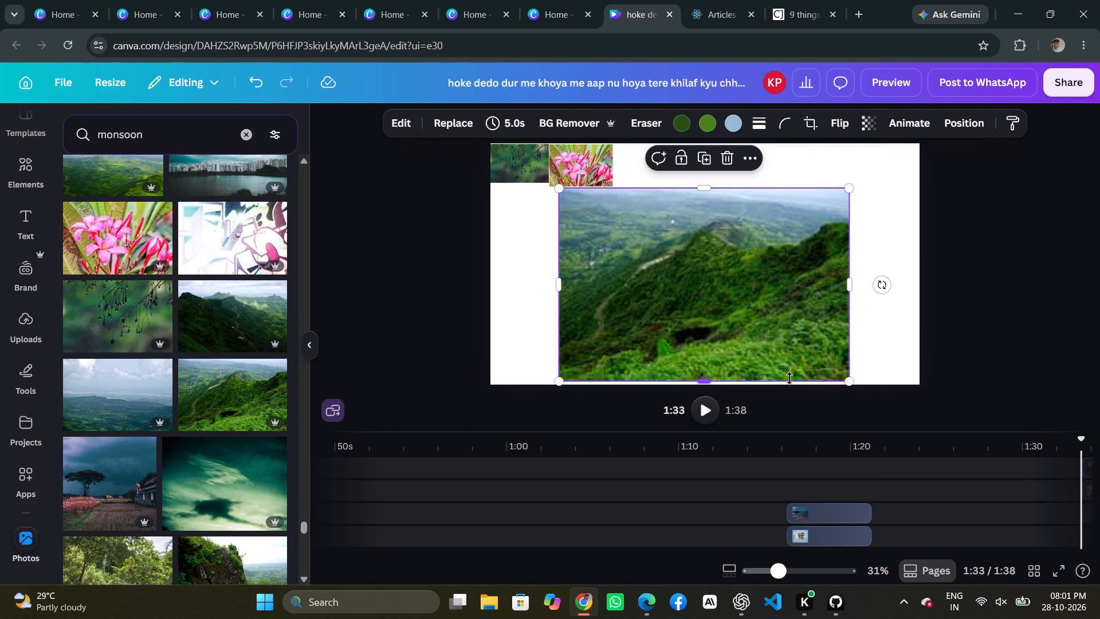
{"action": "left_click_drag", "start_coordinate": [847, 384], "coordinate": [641, 284]}
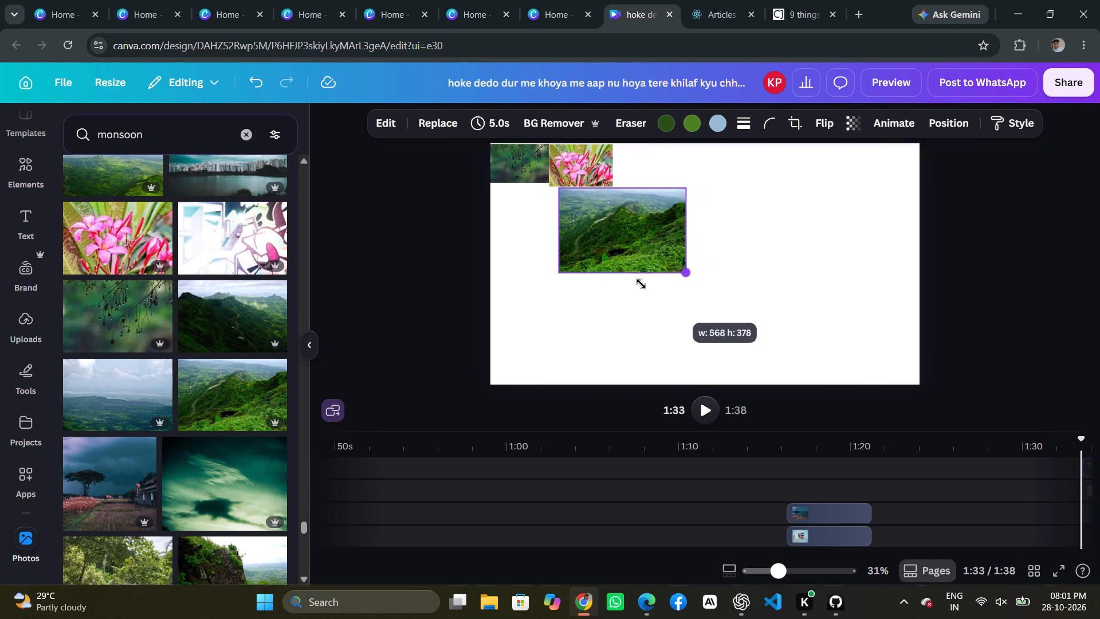
{"action": "left_click_drag", "start_coordinate": [641, 284], "coordinate": [595, 257]}
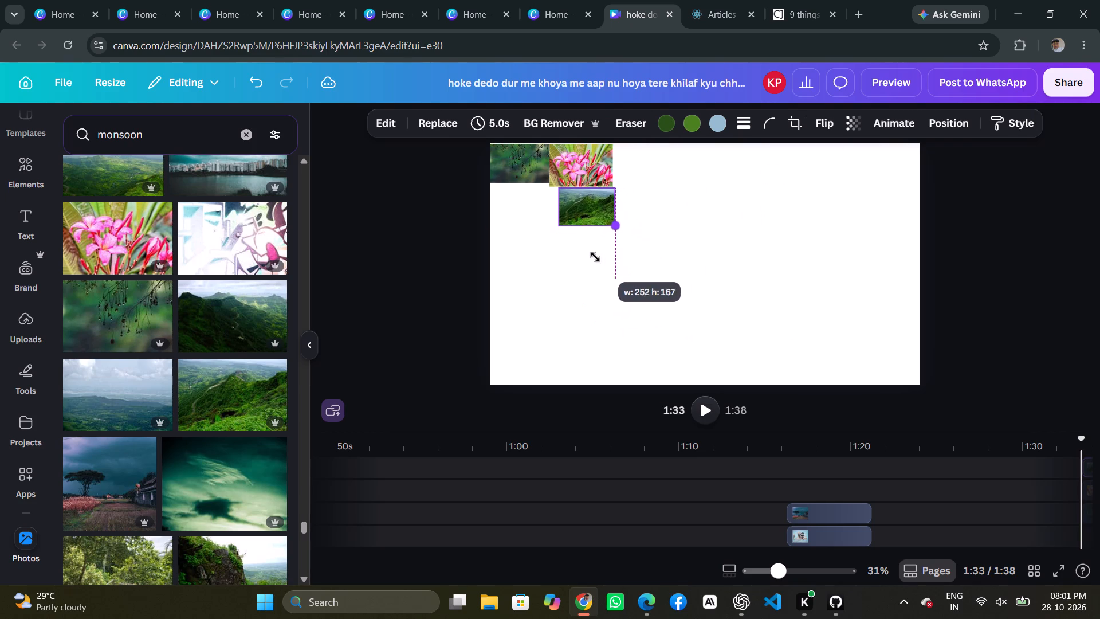
{"action": "left_click_drag", "start_coordinate": [596, 209], "coordinate": [652, 175]}
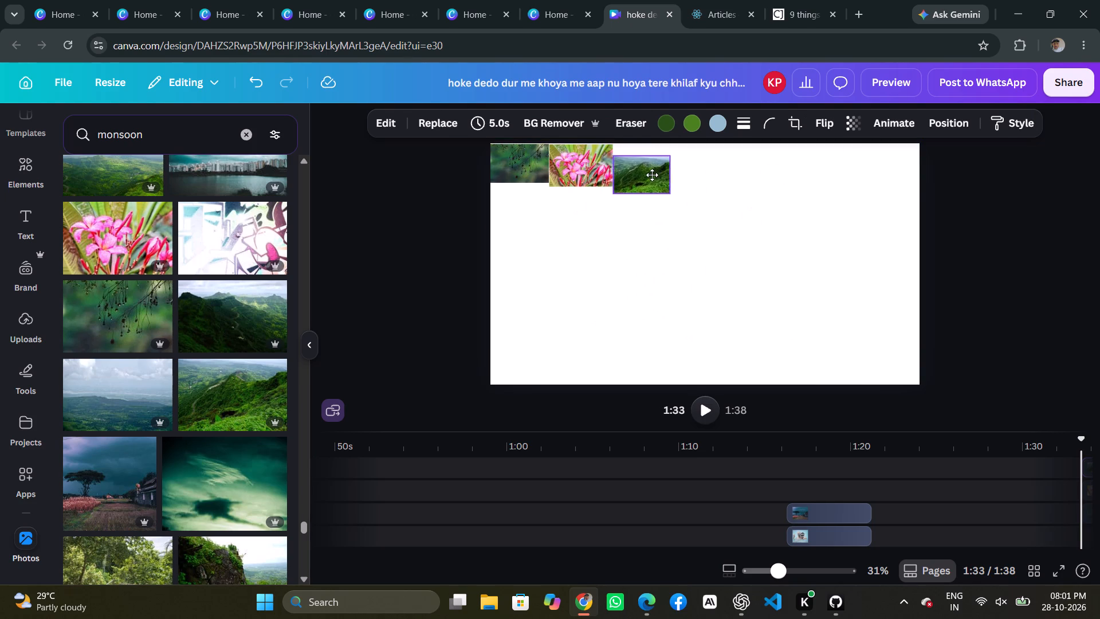
{"action": "left_click_drag", "start_coordinate": [652, 175], "coordinate": [654, 167]}
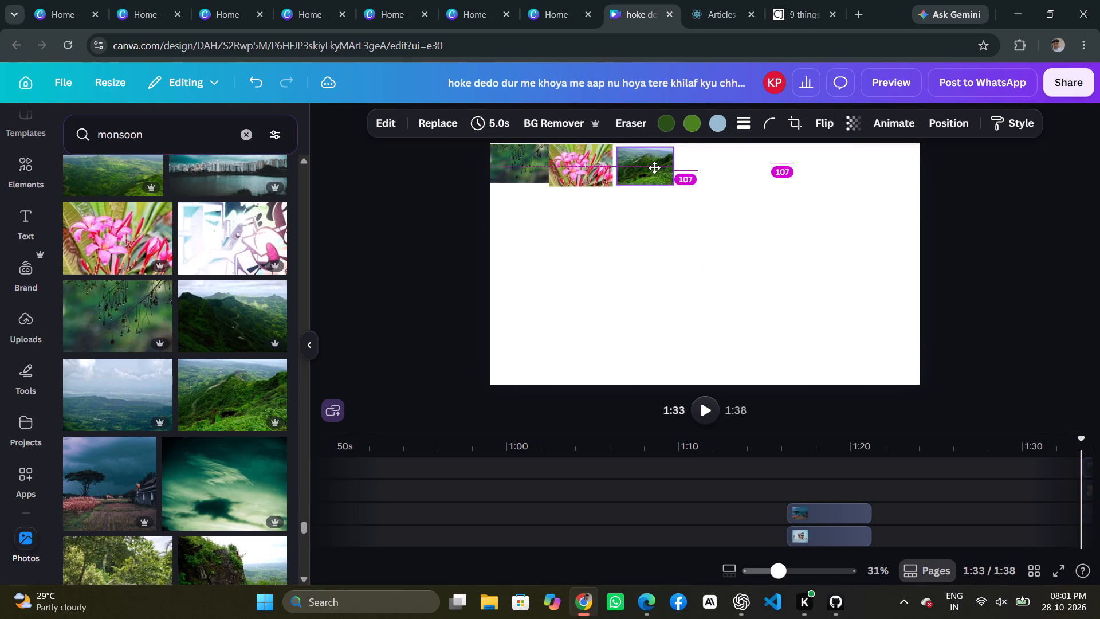
{"action": "left_click_drag", "start_coordinate": [654, 167], "coordinate": [652, 166]}
Resize the flower photo to about 255 by 169 to match its neighbours, and move the hillside photo up against it.
{"action": "left_click", "coordinate": [597, 168]}
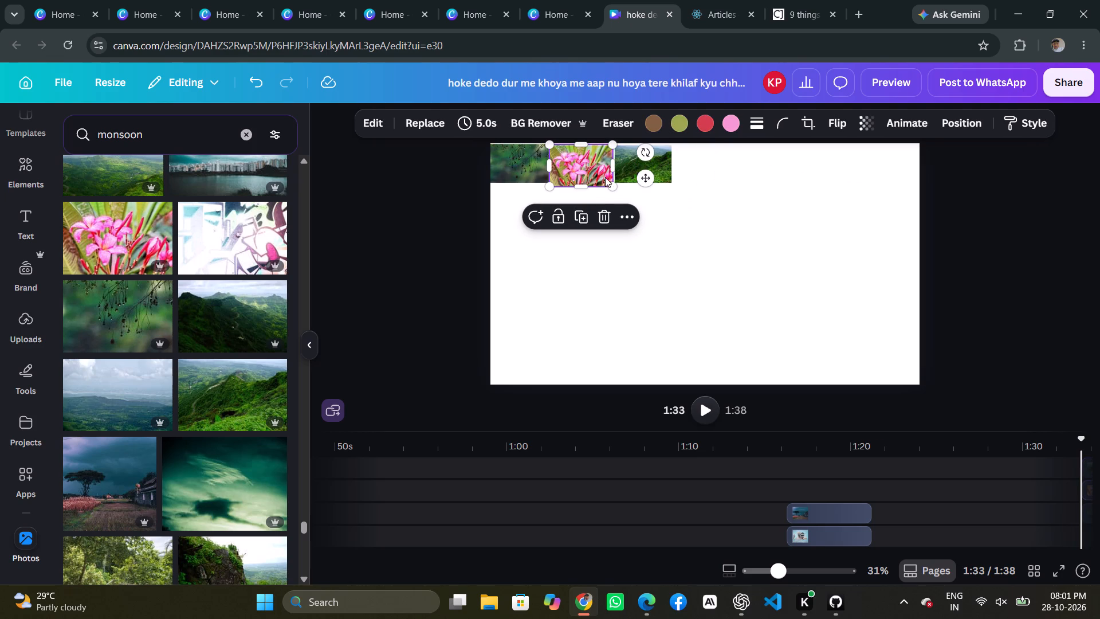
{"action": "left_click_drag", "start_coordinate": [611, 183], "coordinate": [606, 178]}
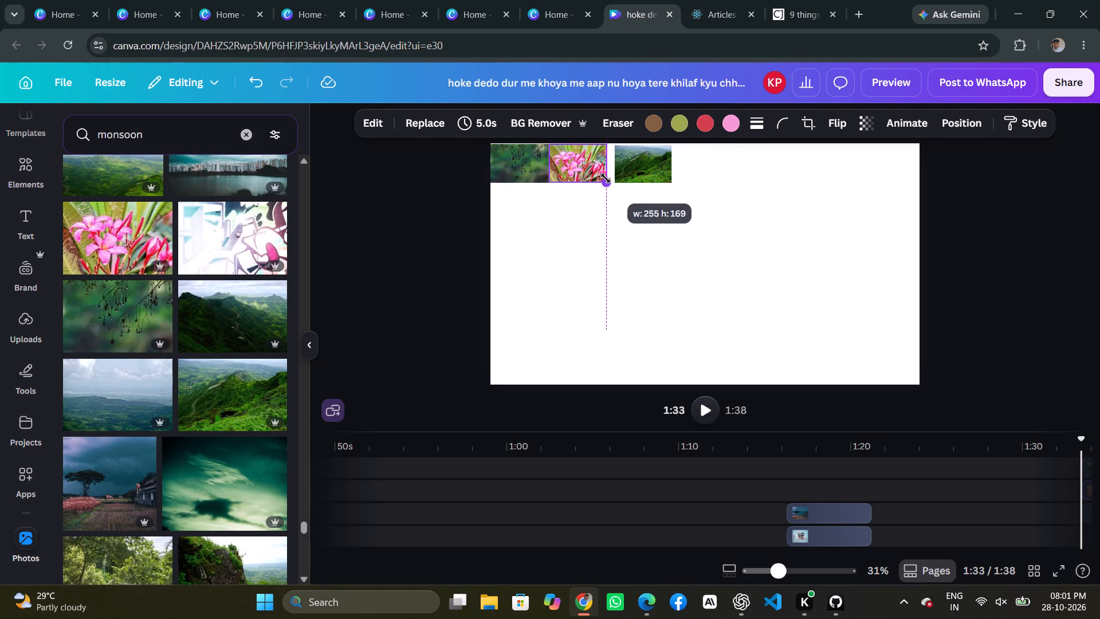
{"action": "left_click_drag", "start_coordinate": [655, 173], "coordinate": [649, 172]}
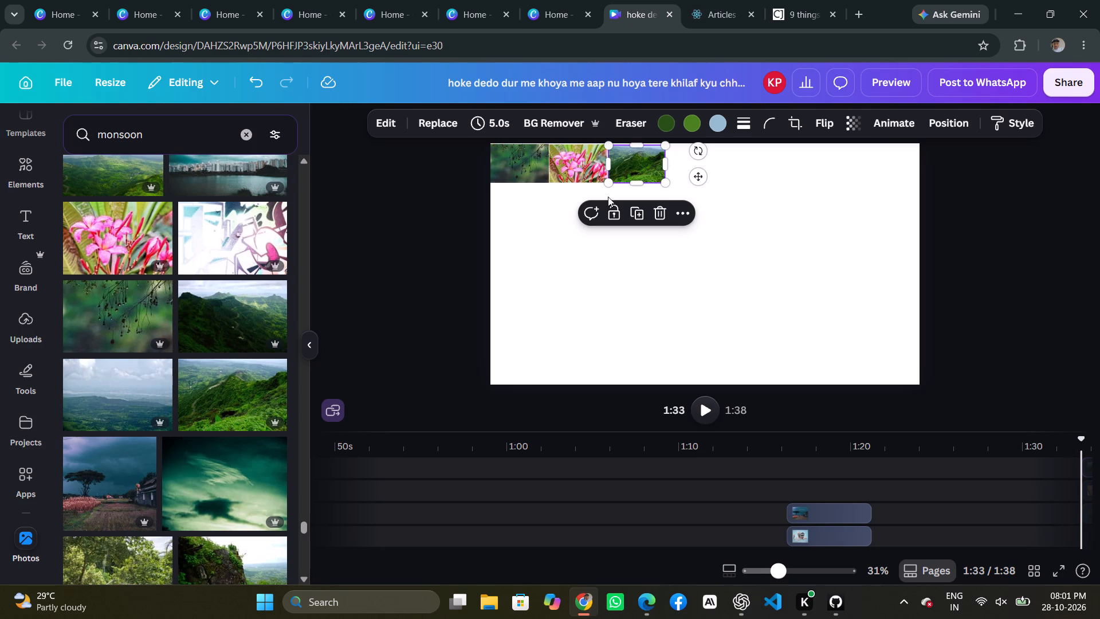
{"action": "left_click", "coordinate": [544, 240]}
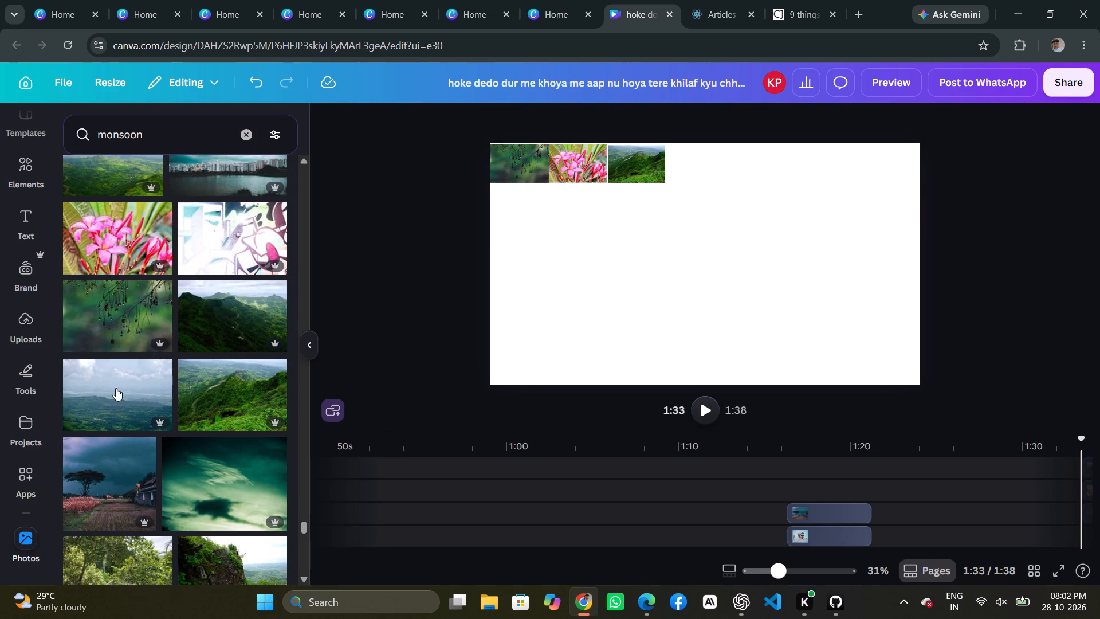
Add the dark stormy tree and path photo, place it right of the hillside photo and shrink it to the row's height.
{"action": "scroll", "coordinate": [125, 456], "scroll_direction": "down", "scroll_amount": 2}
{"action": "left_click_drag", "start_coordinate": [118, 361], "coordinate": [603, 288]}
{"action": "scroll", "coordinate": [184, 362], "scroll_direction": "right", "scroll_amount": 2}
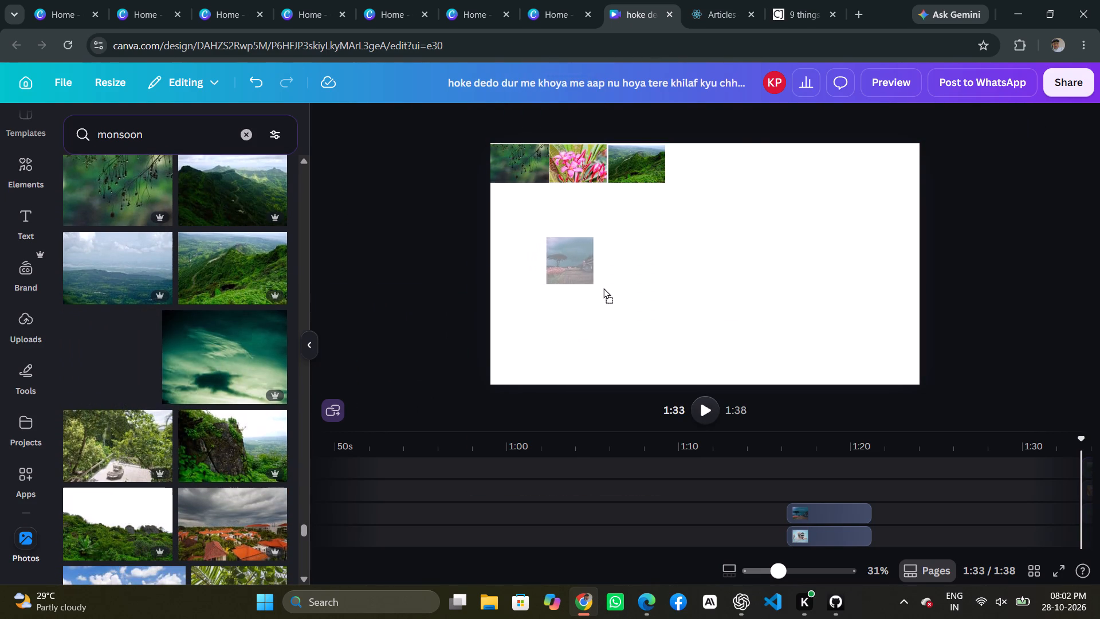
{"action": "left_click_drag", "start_coordinate": [603, 288], "coordinate": [617, 285]}
{"action": "left_click_drag", "start_coordinate": [598, 263], "coordinate": [702, 174]}
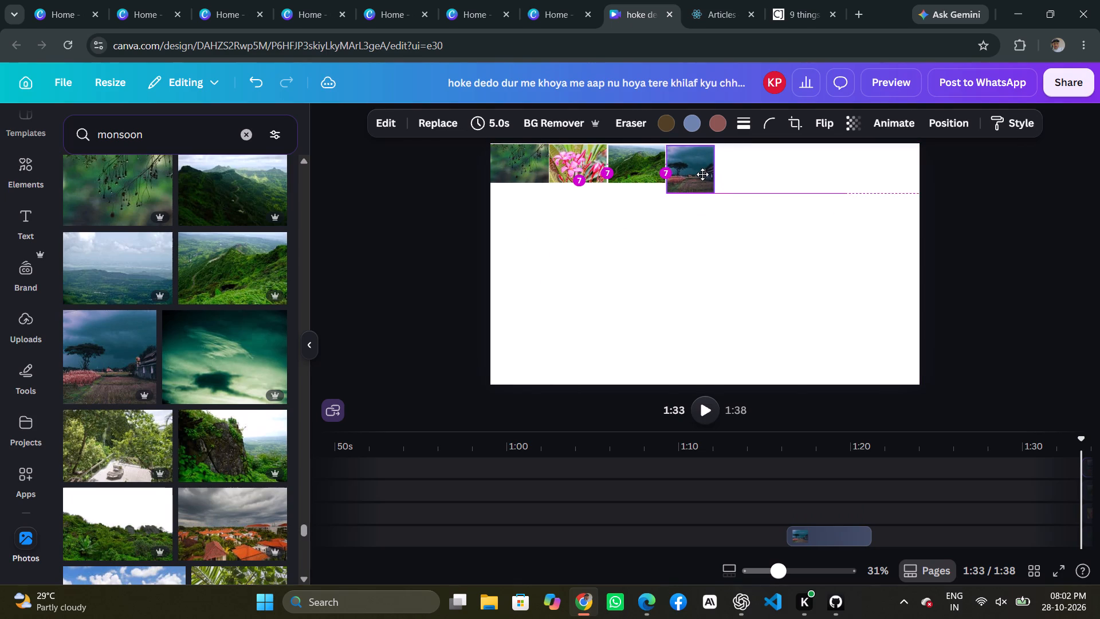
{"action": "left_click_drag", "start_coordinate": [702, 174], "coordinate": [702, 174]}
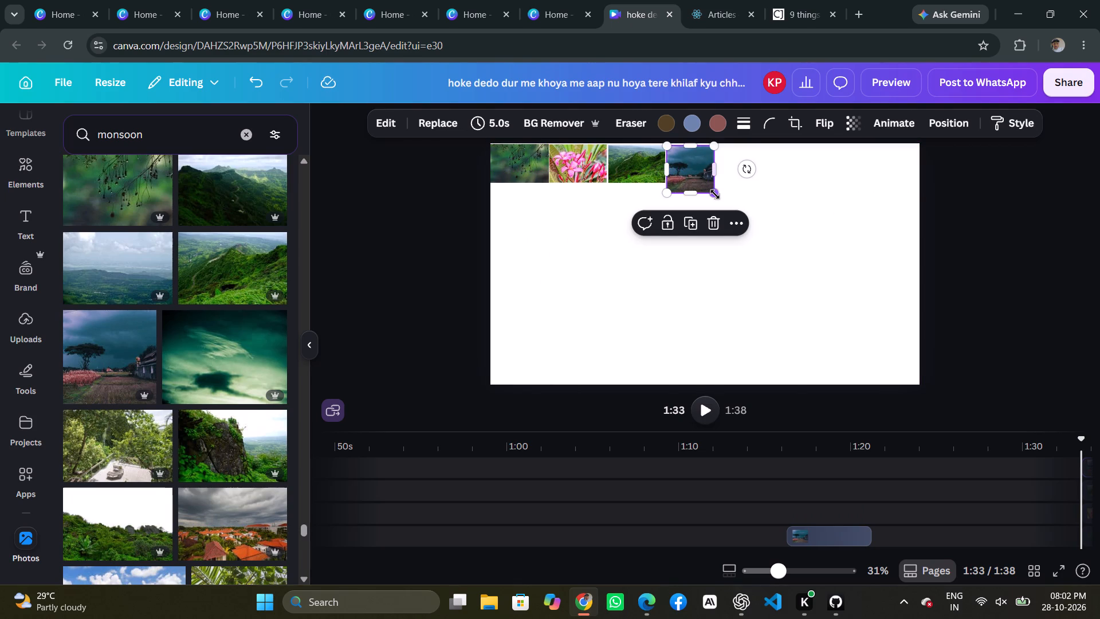
{"action": "left_click_drag", "start_coordinate": [715, 194], "coordinate": [706, 187]}
{"action": "left_click", "coordinate": [540, 230]}
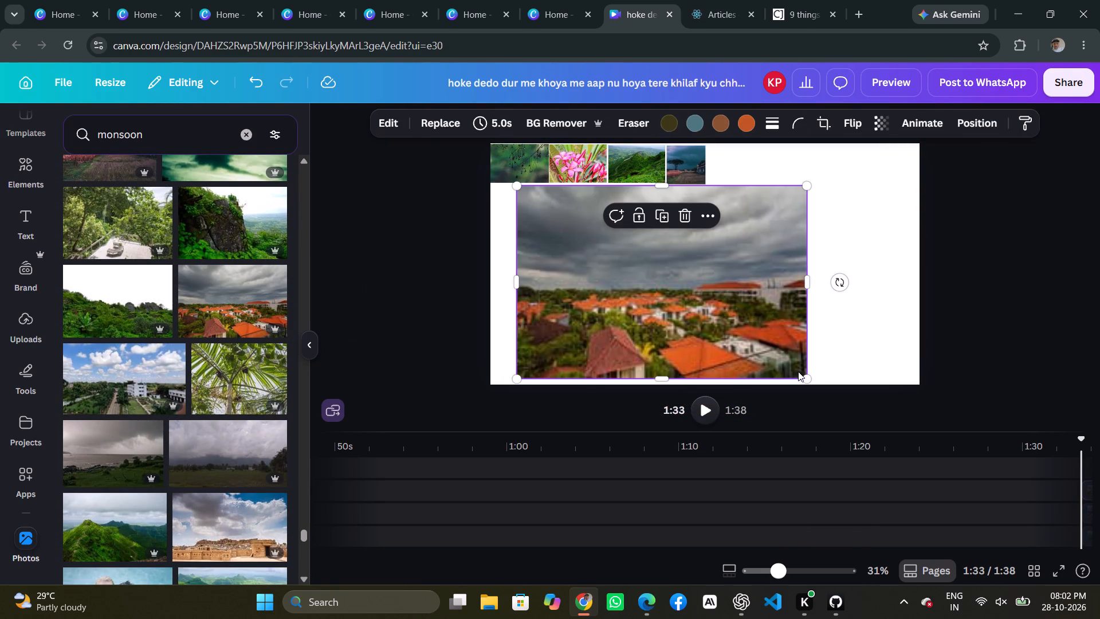
{"action": "left_click_drag", "start_coordinate": [806, 378], "coordinate": [572, 231]}
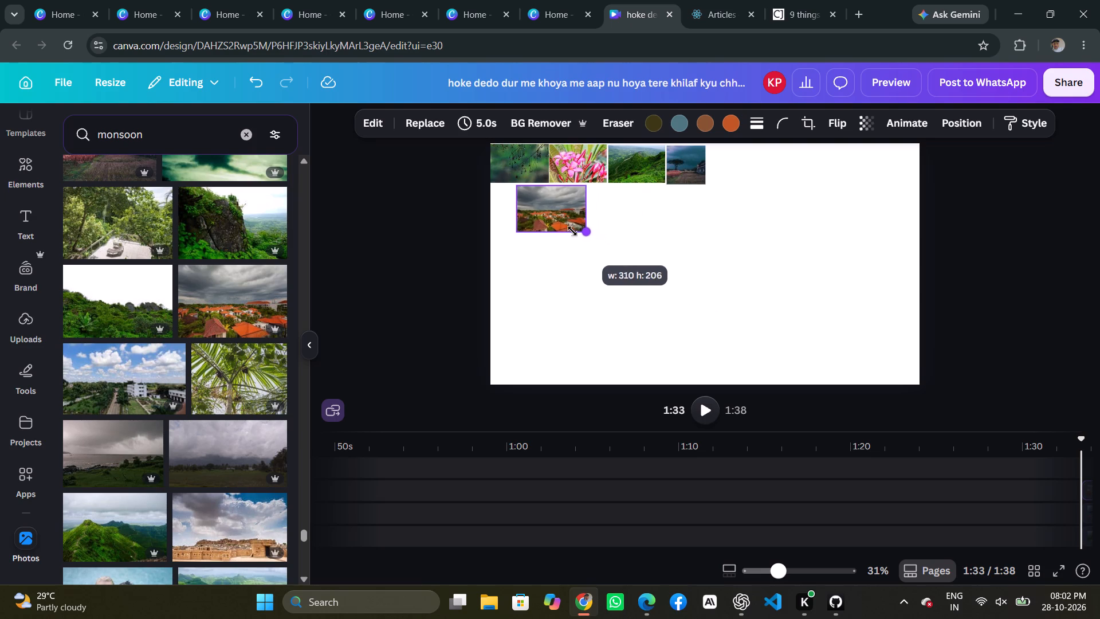
{"action": "left_click_drag", "start_coordinate": [572, 231], "coordinate": [563, 229]}
{"action": "left_click_drag", "start_coordinate": [559, 210], "coordinate": [541, 206]}
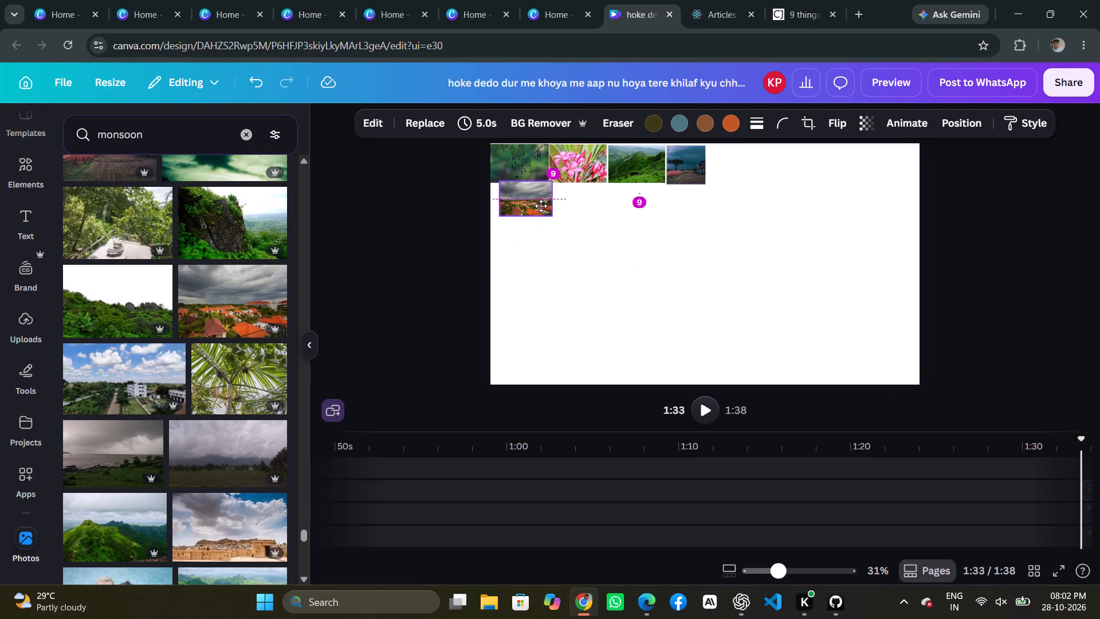
{"action": "left_click_drag", "start_coordinate": [541, 206], "coordinate": [536, 209]}
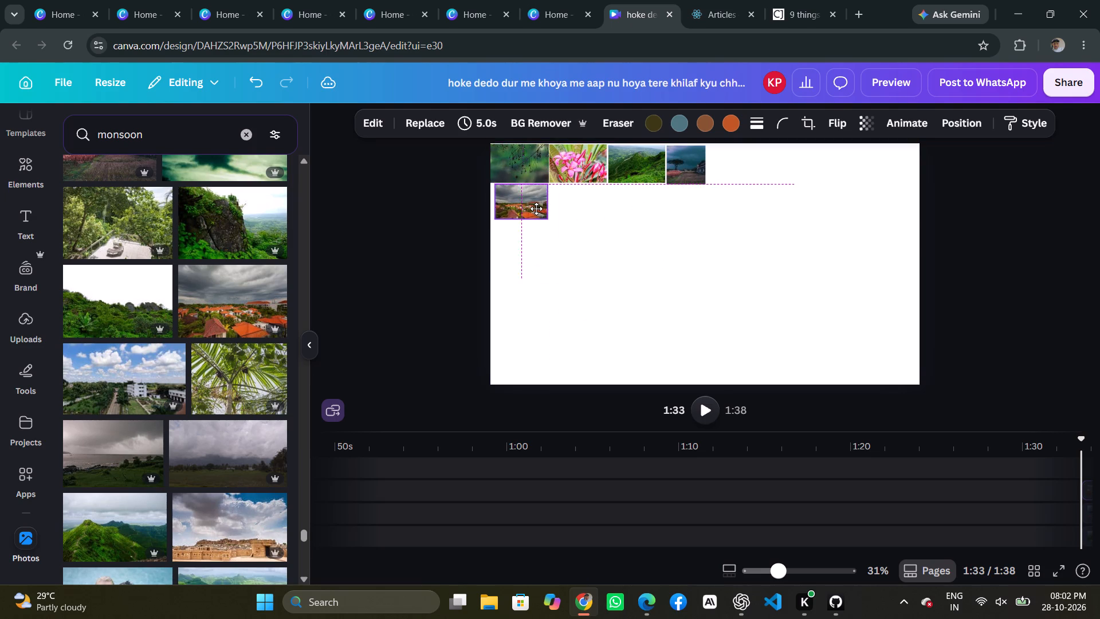
{"action": "left_click_drag", "start_coordinate": [536, 209], "coordinate": [534, 209]}
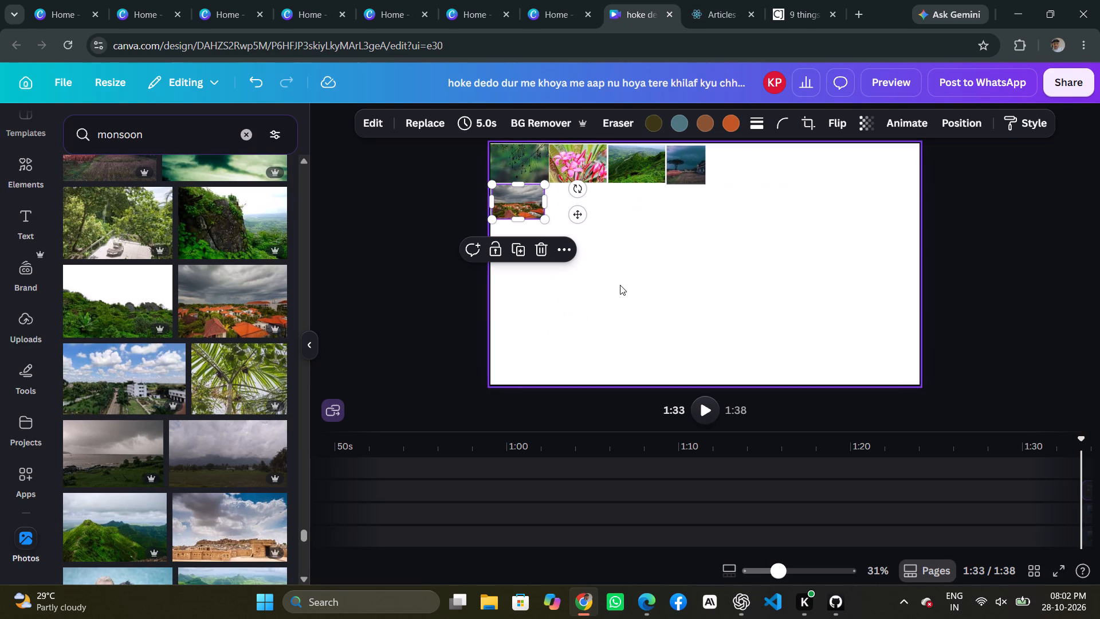
{"action": "left_click", "coordinate": [620, 285]}
Add the palm tree photo, shrink it to the second row's height and place it against the orange rooftops photo.
{"action": "left_click_drag", "start_coordinate": [225, 367], "coordinate": [587, 215]}
{"action": "scroll", "coordinate": [382, 361], "scroll_direction": "right", "scroll_amount": 2}
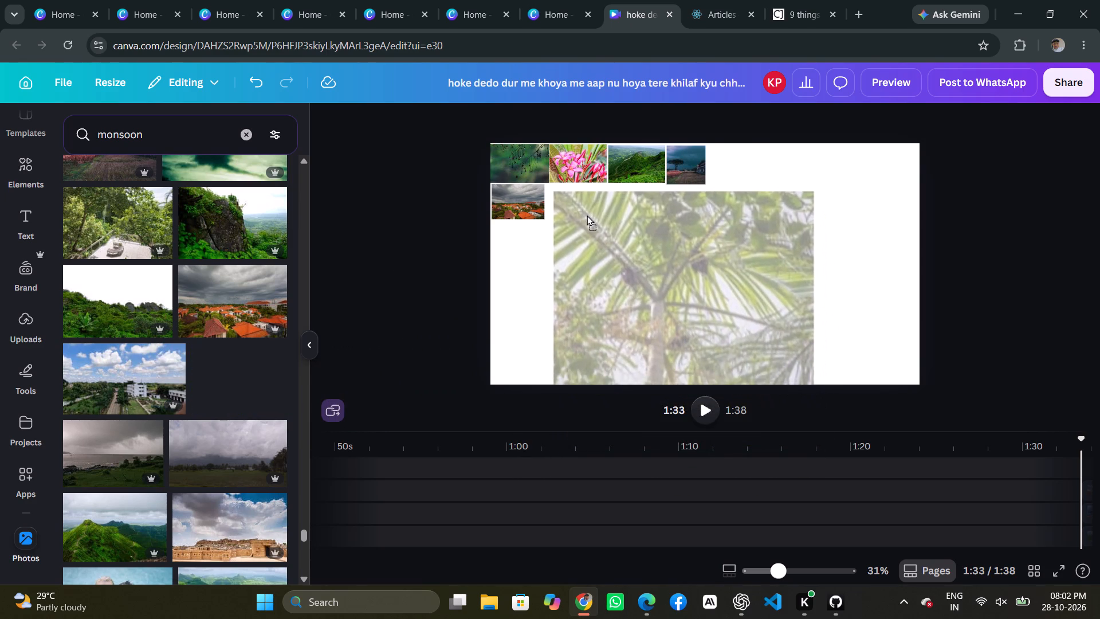
{"action": "left_click_drag", "start_coordinate": [587, 215], "coordinate": [587, 216]}
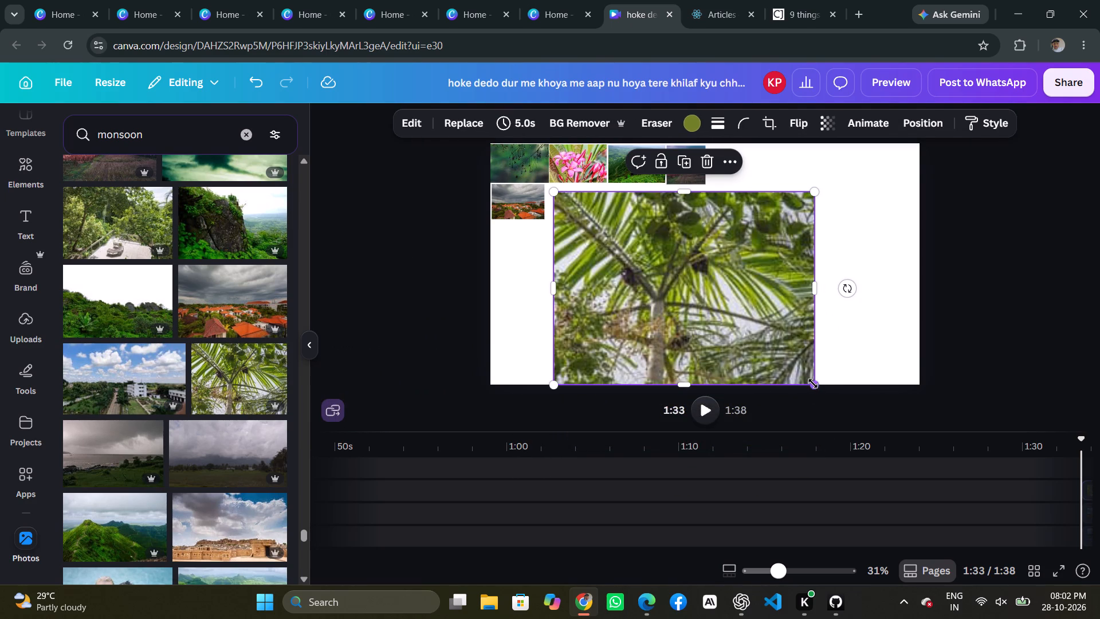
{"action": "left_click_drag", "start_coordinate": [813, 383], "coordinate": [602, 226]}
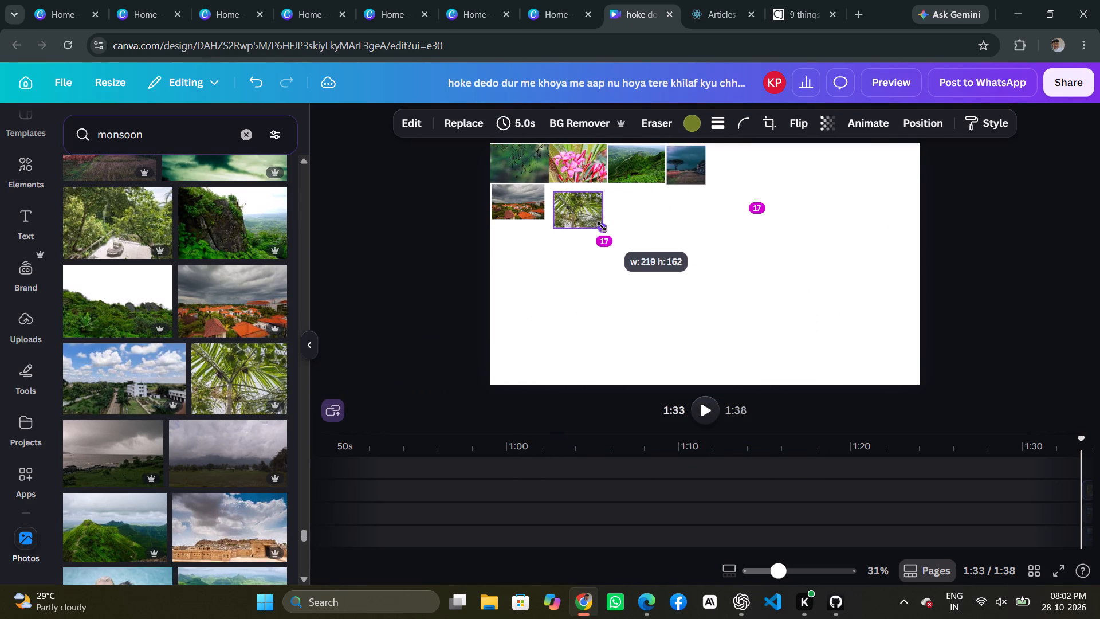
{"action": "left_click_drag", "start_coordinate": [602, 226], "coordinate": [602, 229]}
{"action": "left_click_drag", "start_coordinate": [586, 214], "coordinate": [583, 206]}
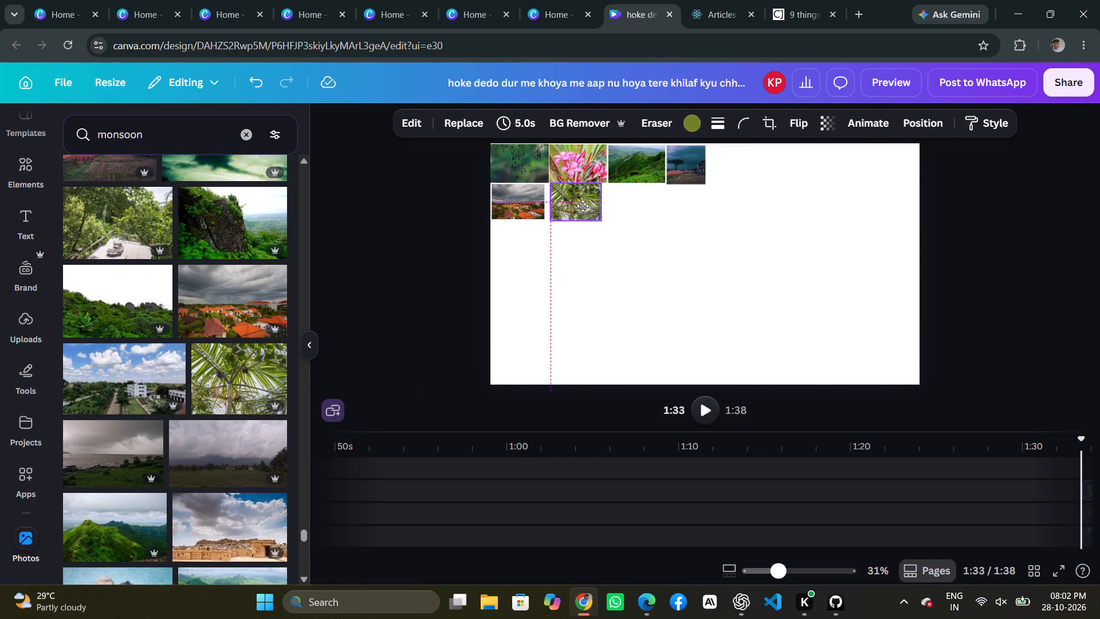
{"action": "left_click_drag", "start_coordinate": [583, 206], "coordinate": [579, 207]}
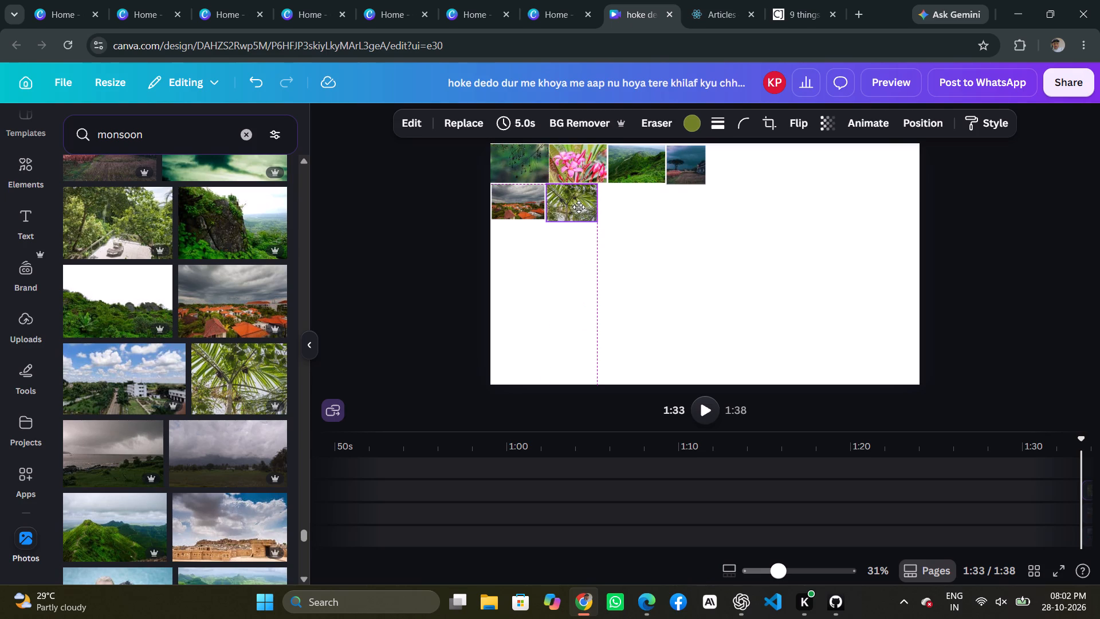
{"action": "left_click_drag", "start_coordinate": [579, 207], "coordinate": [579, 207]}
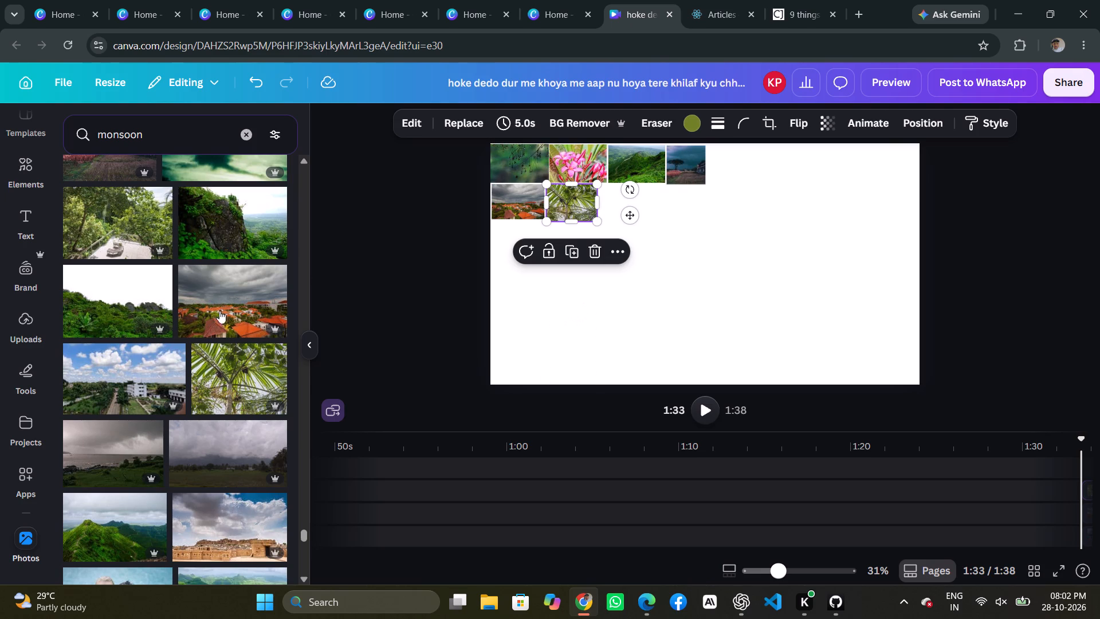
Add the photo of the grey stormy coast, shrink it to the first row's height and place it right of the dark tree photo.
{"action": "left_click_drag", "start_coordinate": [111, 444], "coordinate": [575, 302]}
{"action": "scroll", "coordinate": [262, 438], "scroll_direction": "right", "scroll_amount": 2}
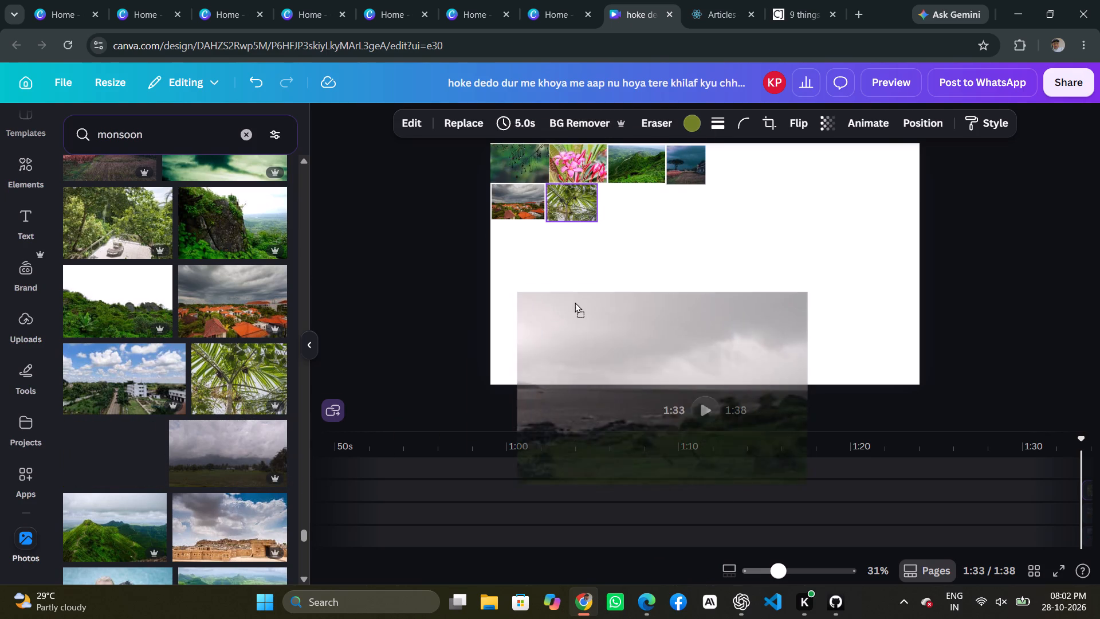
{"action": "left_click_drag", "start_coordinate": [575, 302], "coordinate": [620, 228]}
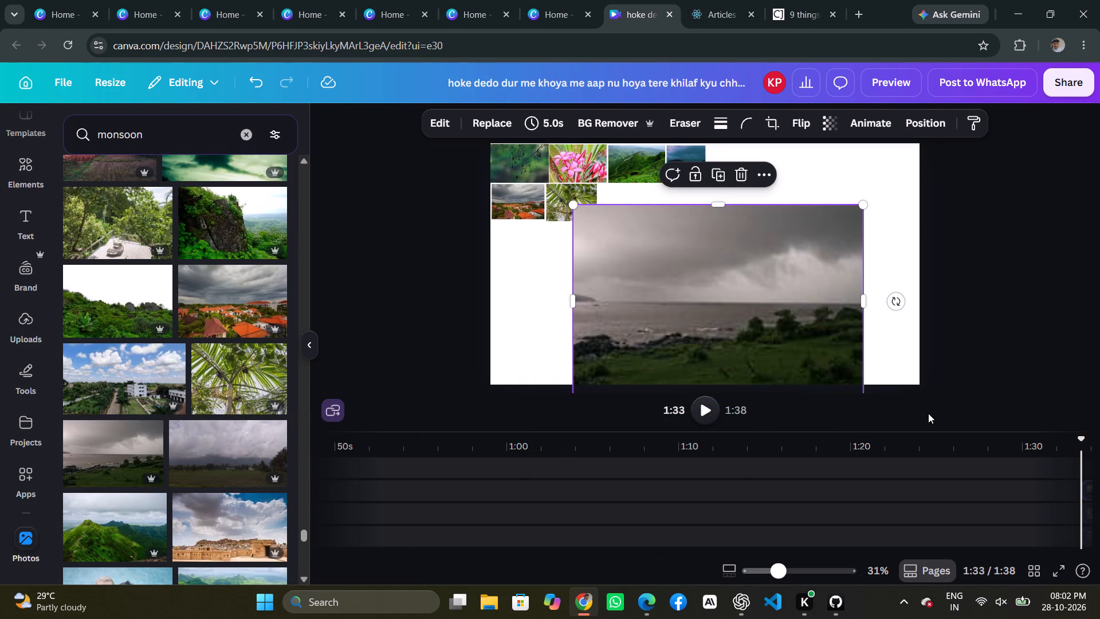
{"action": "left_click_drag", "start_coordinate": [865, 205], "coordinate": [654, 335]}
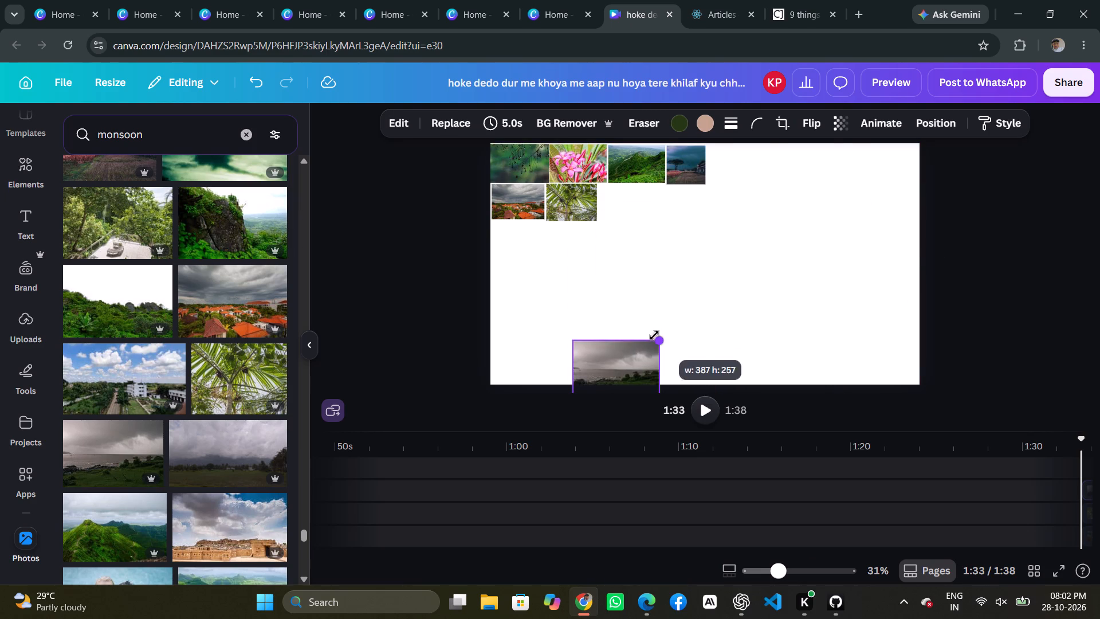
{"action": "left_click_drag", "start_coordinate": [654, 335], "coordinate": [655, 336]}
{"action": "left_click_drag", "start_coordinate": [623, 354], "coordinate": [784, 177]}
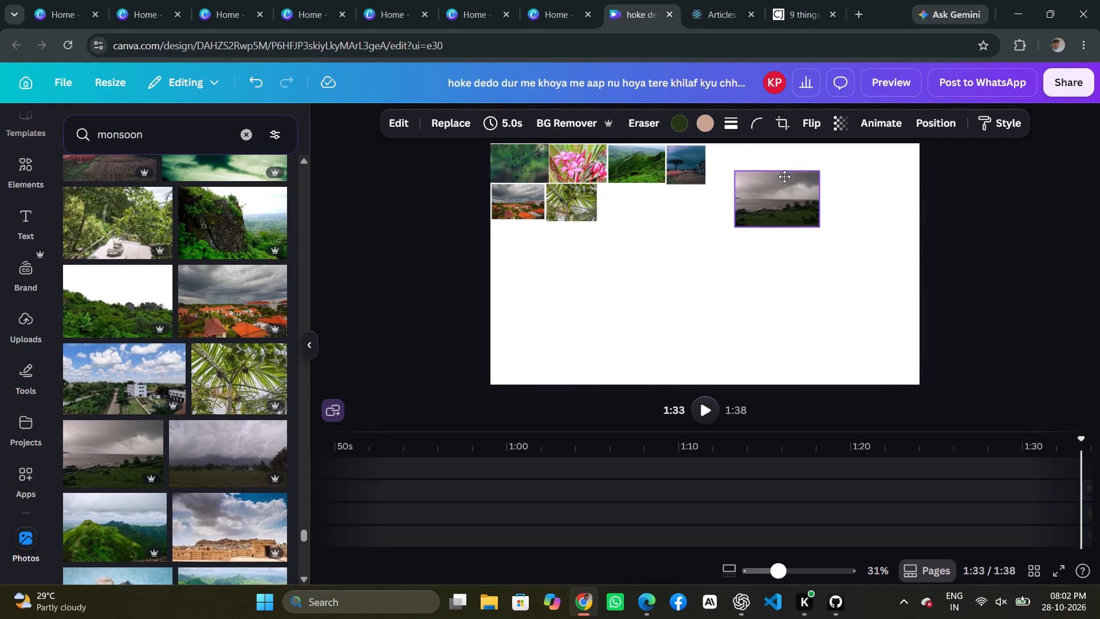
{"action": "left_click_drag", "start_coordinate": [784, 177], "coordinate": [755, 157]}
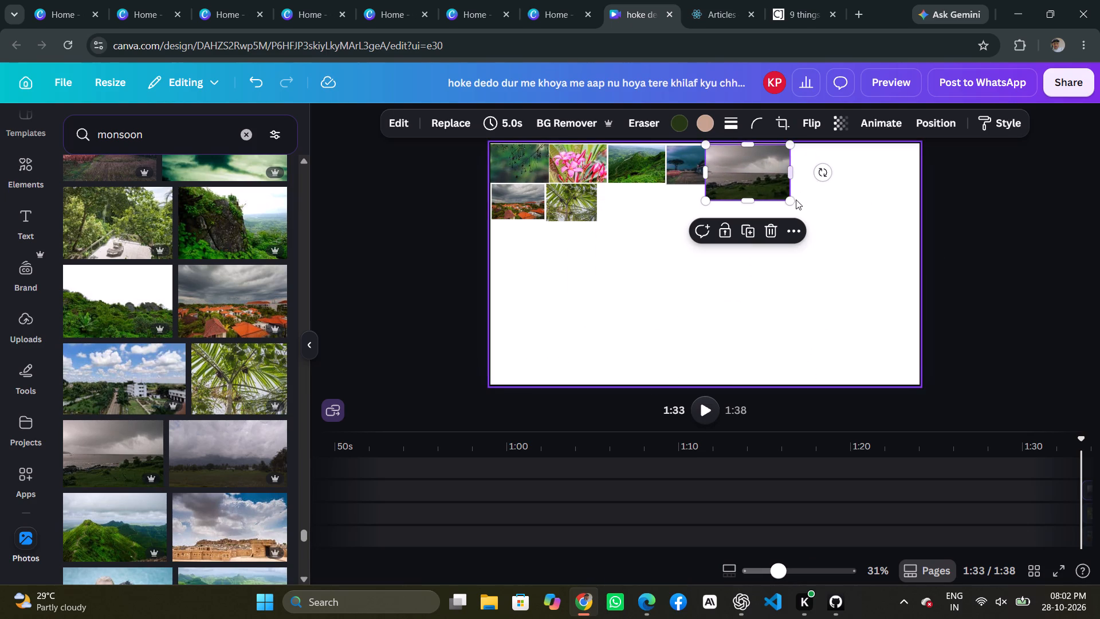
{"action": "left_click_drag", "start_coordinate": [792, 202], "coordinate": [788, 201]}
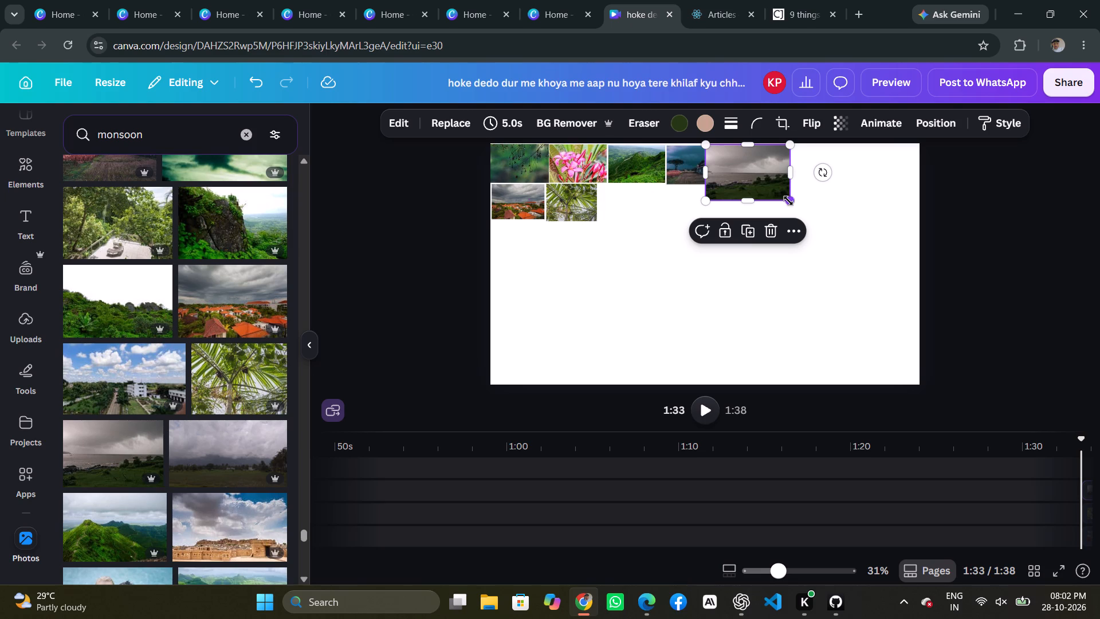
{"action": "left_click_drag", "start_coordinate": [788, 201], "coordinate": [763, 190]}
{"action": "left_click", "coordinate": [746, 175]}
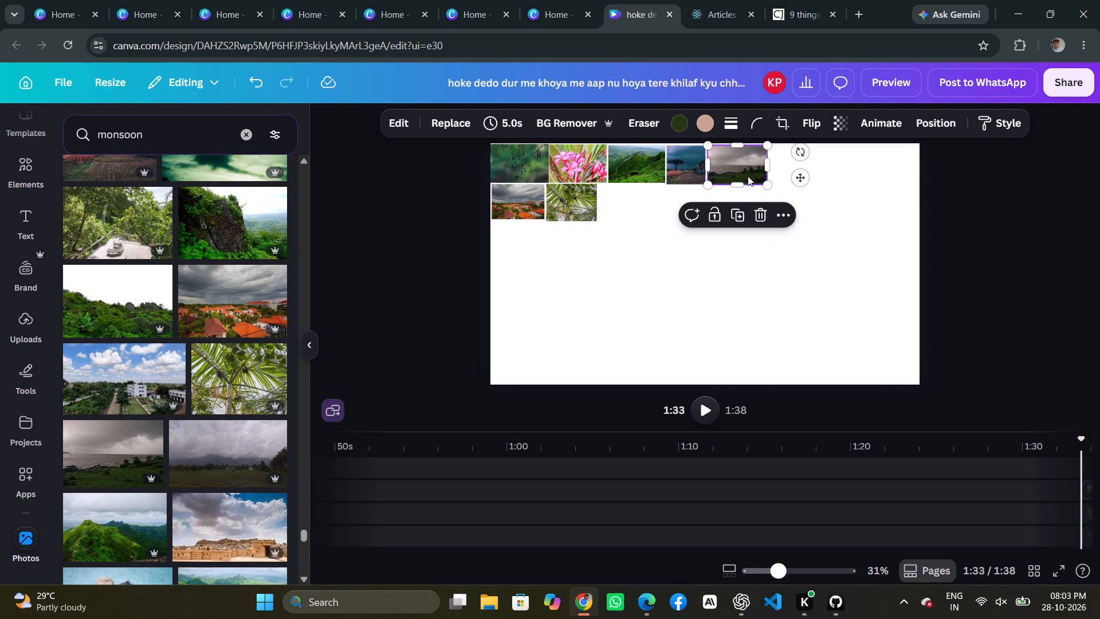
{"action": "left_click", "coordinate": [560, 267]}
Add the photo of the couple in the swimming pool at small size, right of the palm photo in the second row.
{"action": "scroll", "coordinate": [155, 367], "scroll_direction": "down", "scroll_amount": 2}
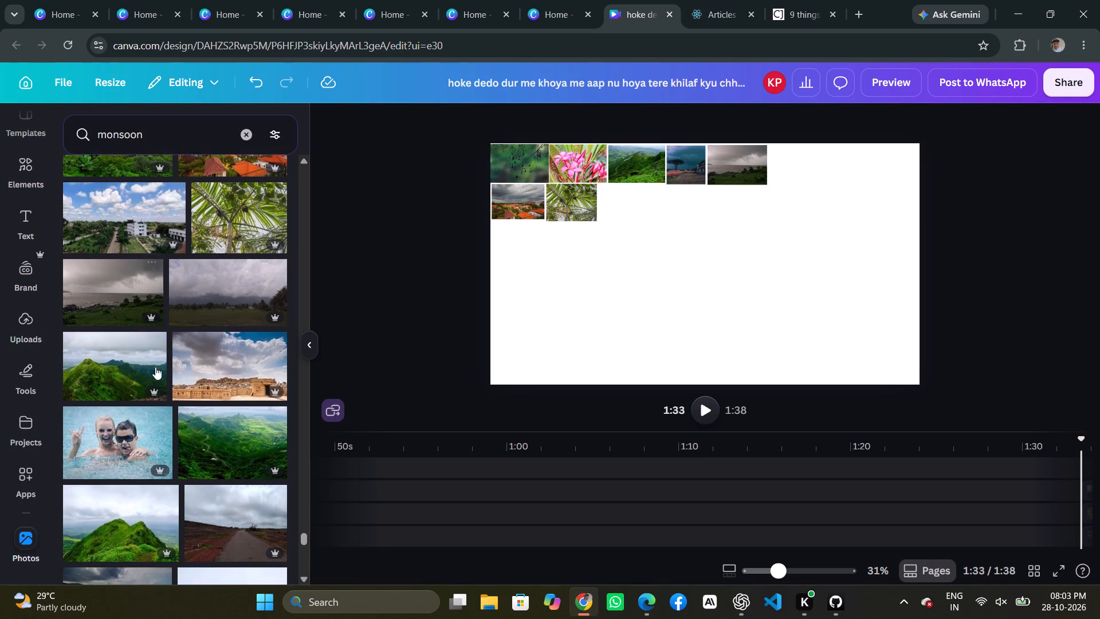
{"action": "scroll", "coordinate": [155, 367], "scroll_direction": "down", "scroll_amount": 1}
{"action": "left_click_drag", "start_coordinate": [105, 414], "coordinate": [415, 306]}
{"action": "scroll", "coordinate": [182, 382], "scroll_direction": "right", "scroll_amount": 2}
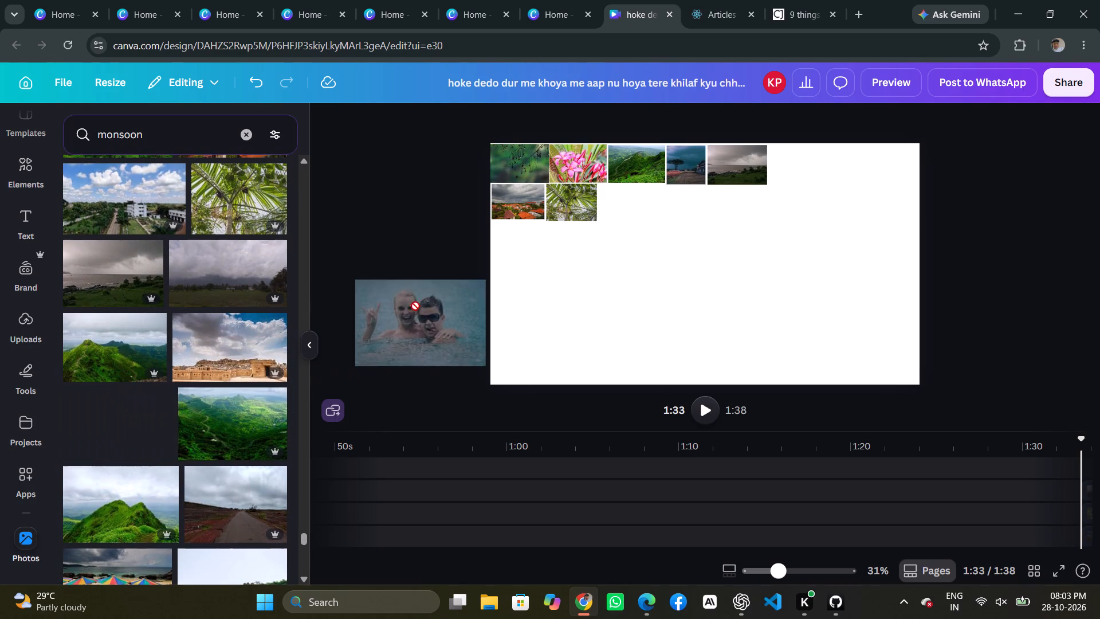
{"action": "left_click_drag", "start_coordinate": [415, 306], "coordinate": [590, 237]}
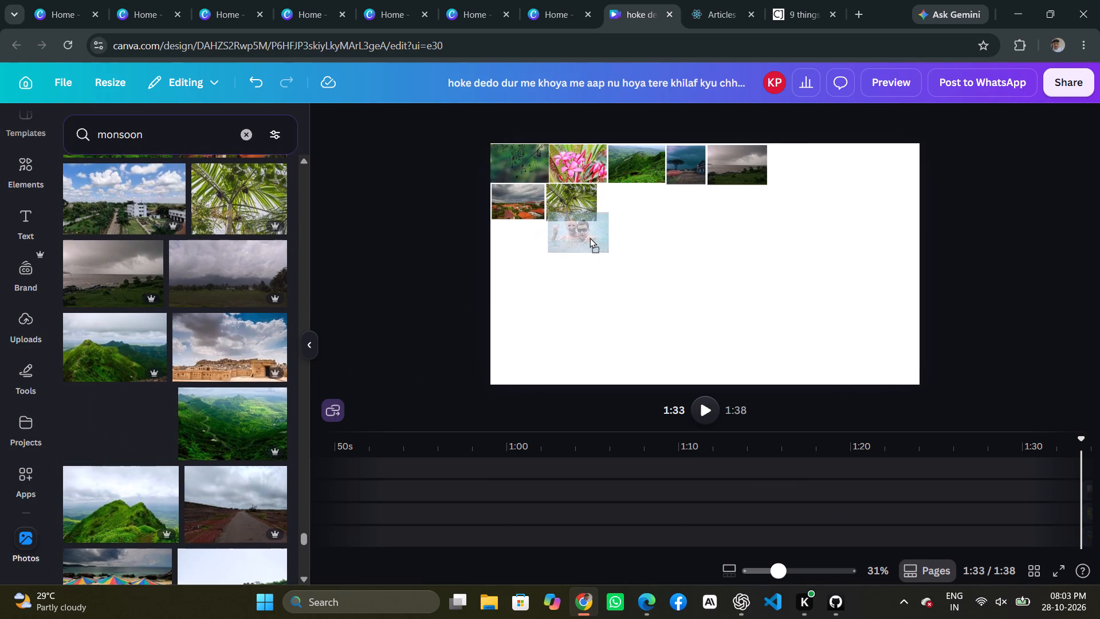
{"action": "left_click_drag", "start_coordinate": [590, 237], "coordinate": [639, 213]}
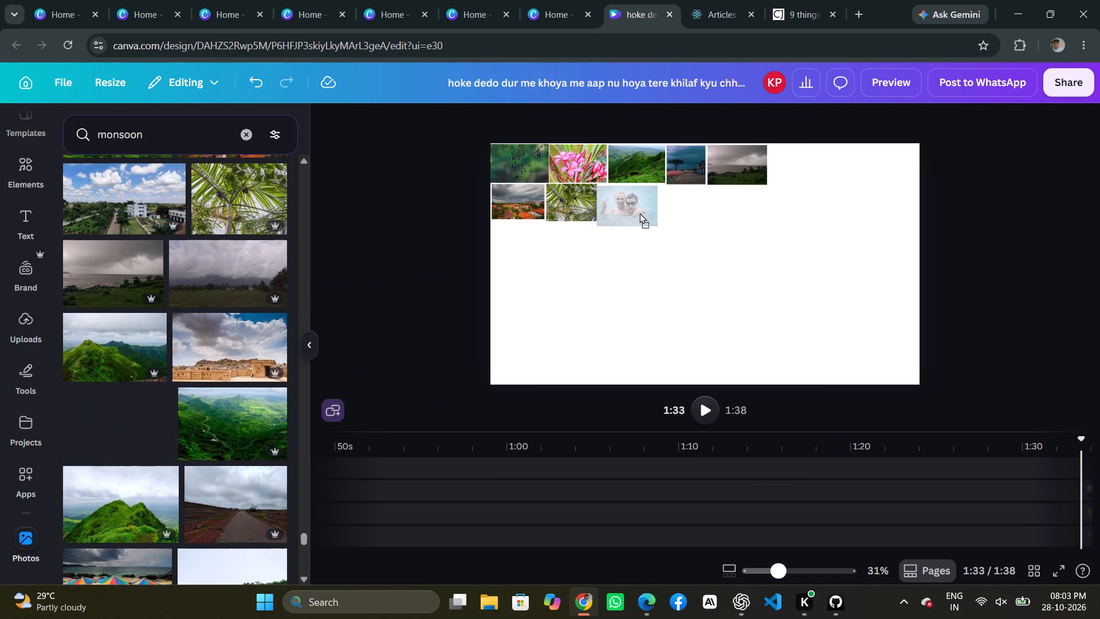
{"action": "left_click_drag", "start_coordinate": [639, 213], "coordinate": [640, 211]}
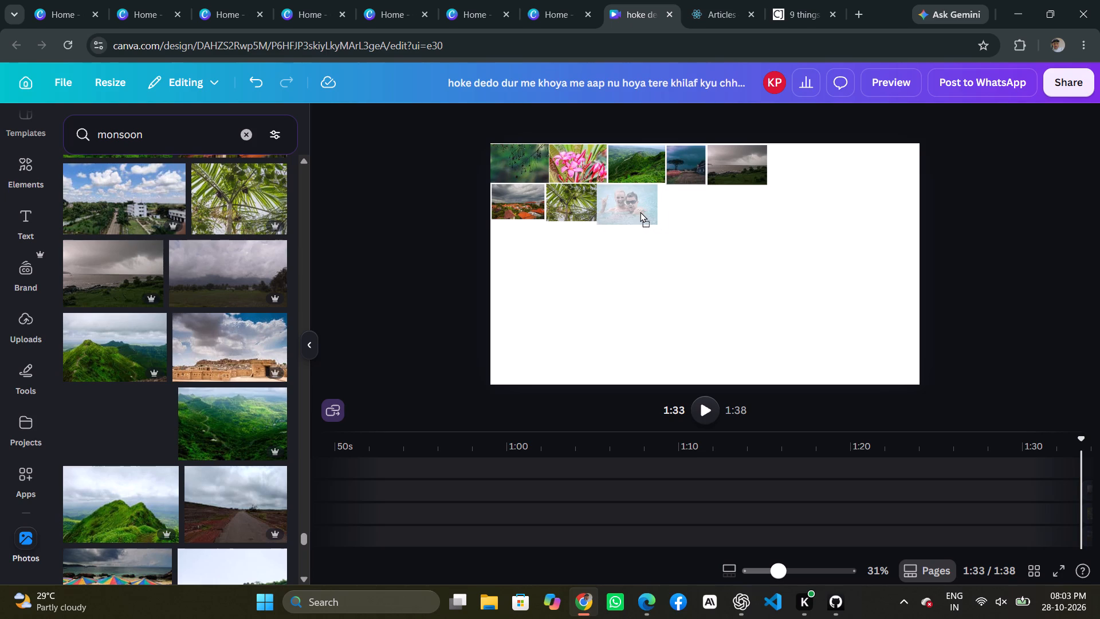
{"action": "left_click_drag", "start_coordinate": [640, 211], "coordinate": [641, 210]}
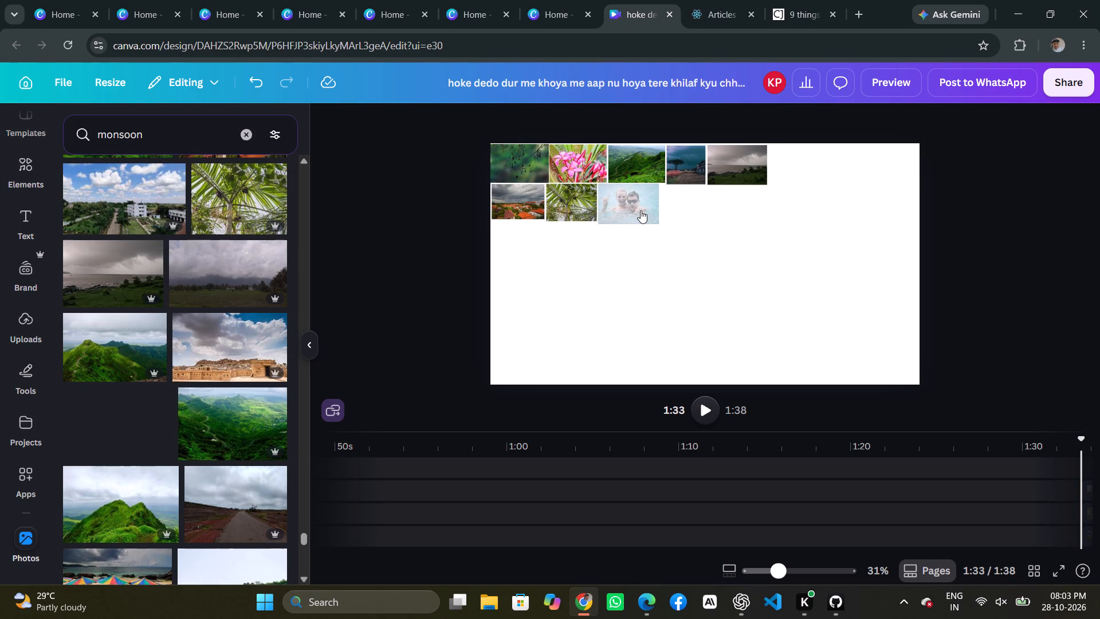
{"action": "left_click", "coordinate": [502, 258]}
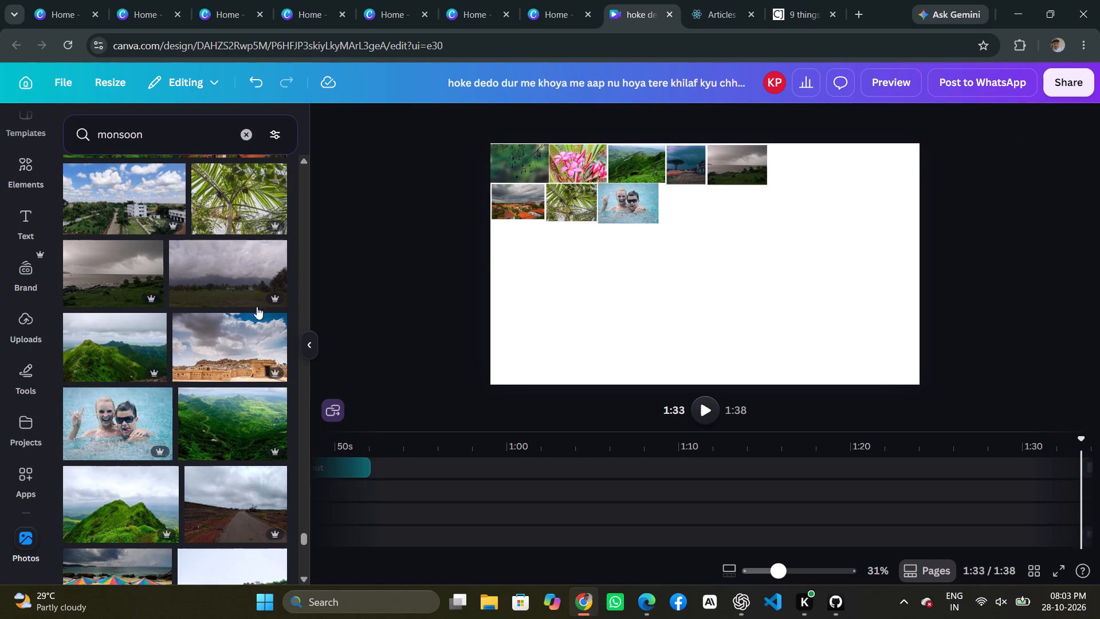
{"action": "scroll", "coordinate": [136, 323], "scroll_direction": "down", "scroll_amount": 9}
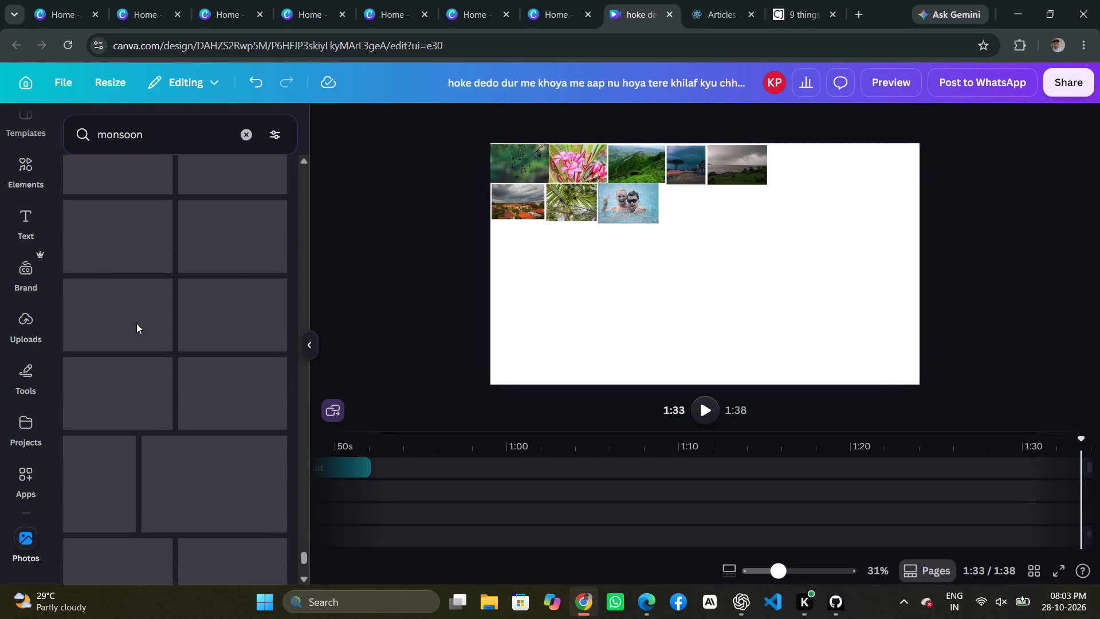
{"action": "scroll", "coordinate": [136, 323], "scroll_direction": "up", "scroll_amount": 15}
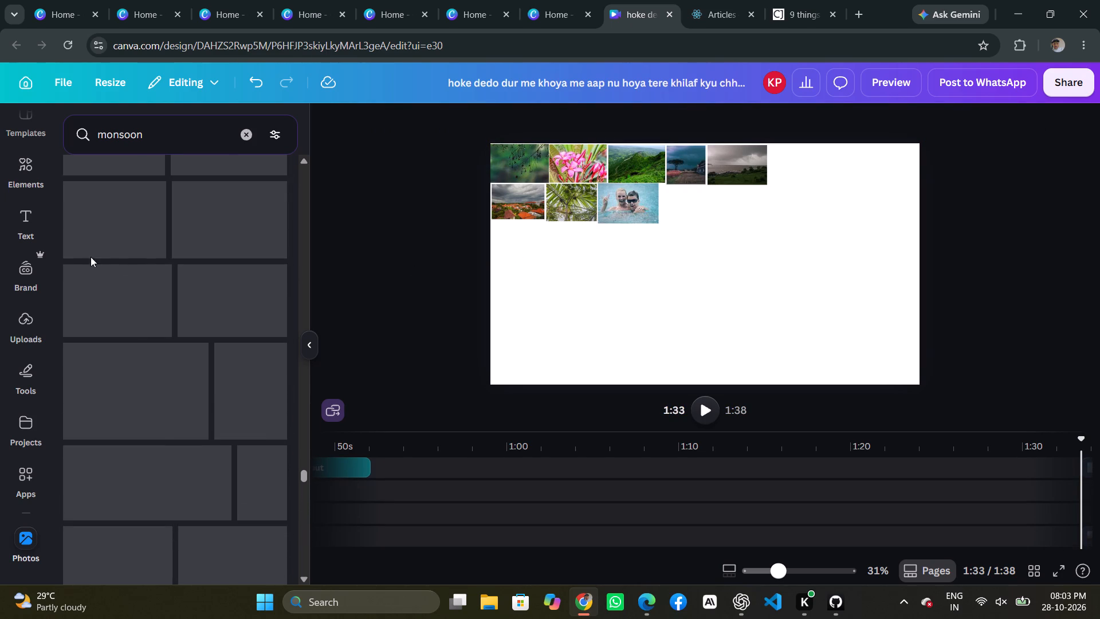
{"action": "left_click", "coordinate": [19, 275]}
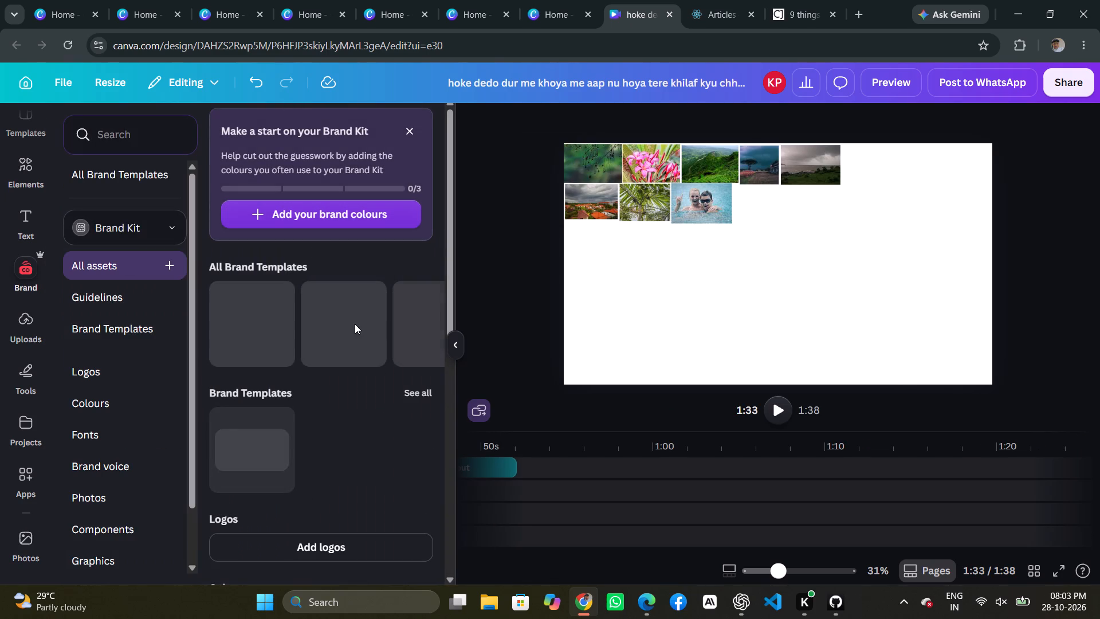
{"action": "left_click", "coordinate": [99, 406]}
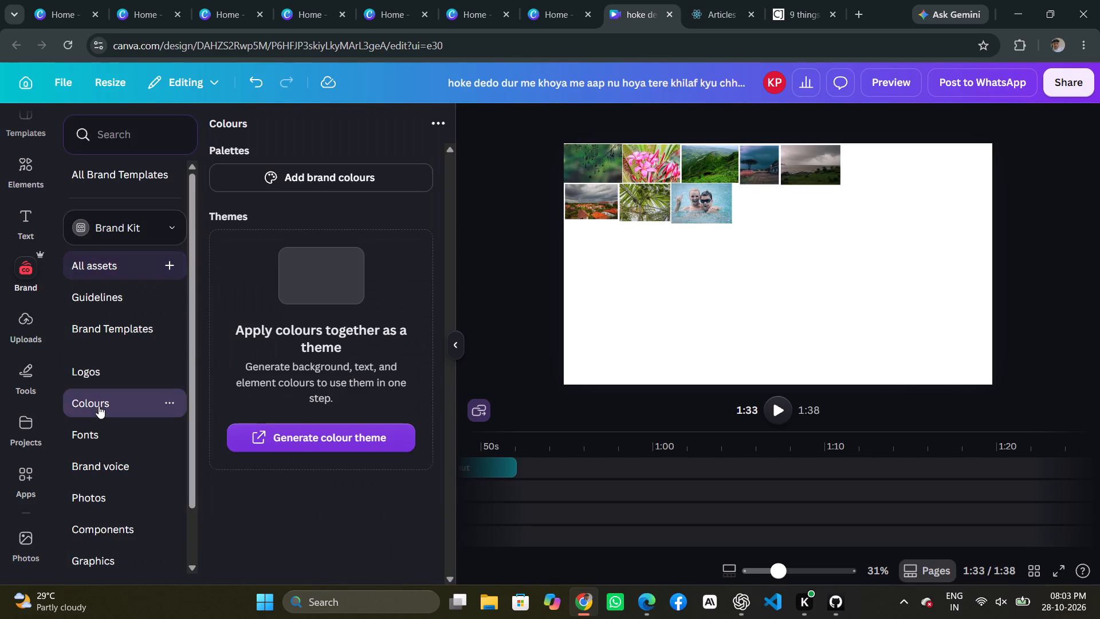
Add the stock video of the mossy tree in mist, shrink it and place it right of the pool photo in the second row.
{"action": "left_click", "coordinate": [22, 181]}
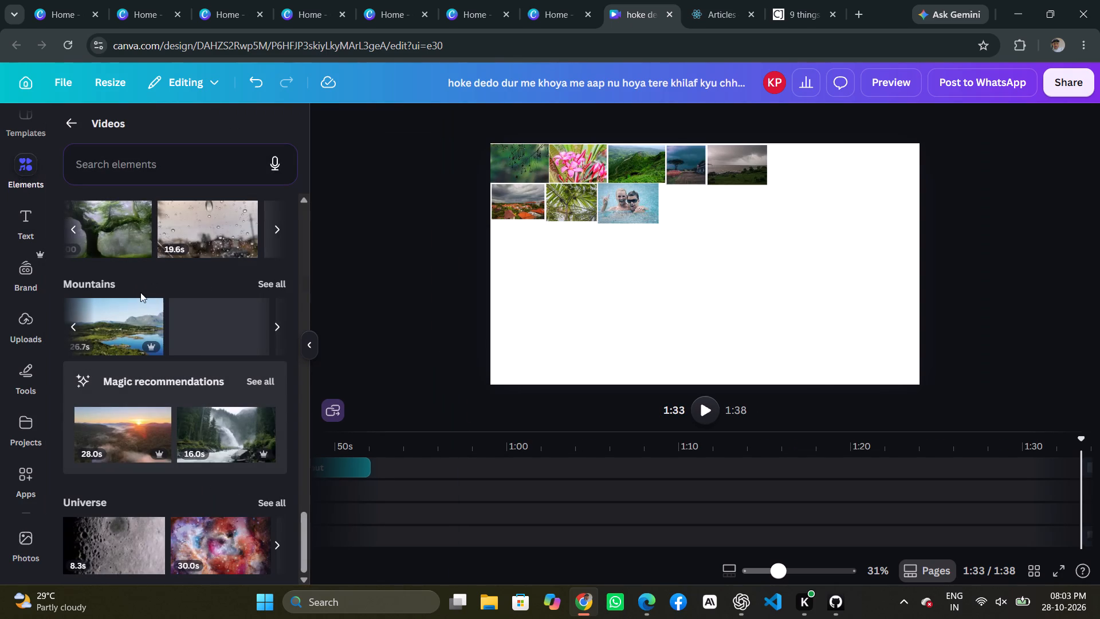
{"action": "left_click_drag", "start_coordinate": [131, 230], "coordinate": [739, 279]}
{"action": "scroll", "coordinate": [257, 228], "scroll_direction": "right", "scroll_amount": 3}
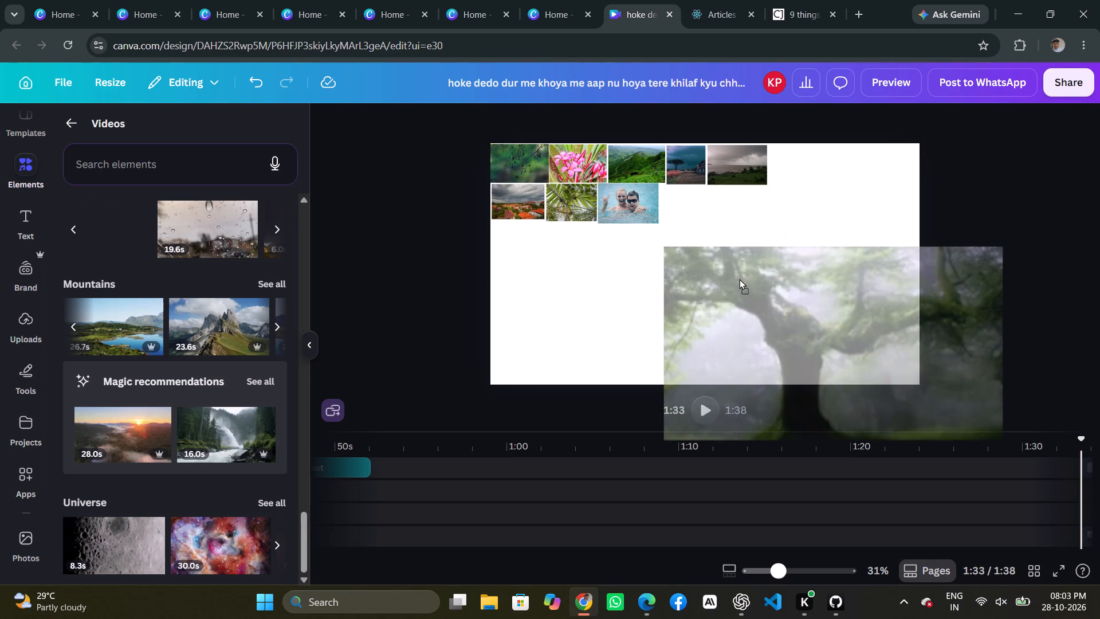
{"action": "left_click_drag", "start_coordinate": [739, 279], "coordinate": [614, 239]}
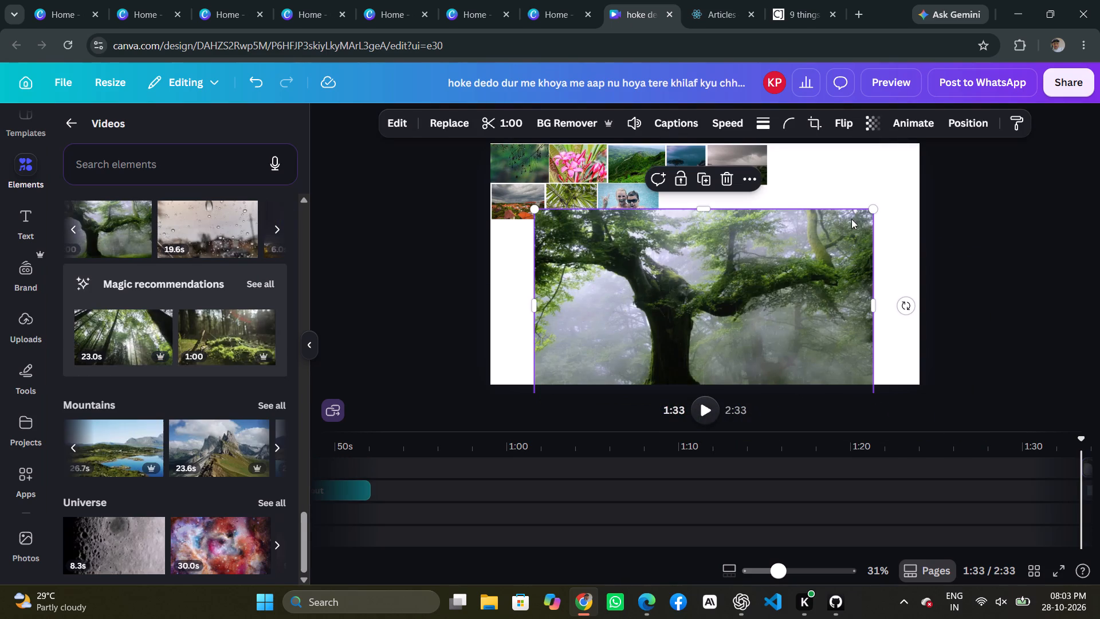
{"action": "left_click_drag", "start_coordinate": [873, 205], "coordinate": [625, 319]}
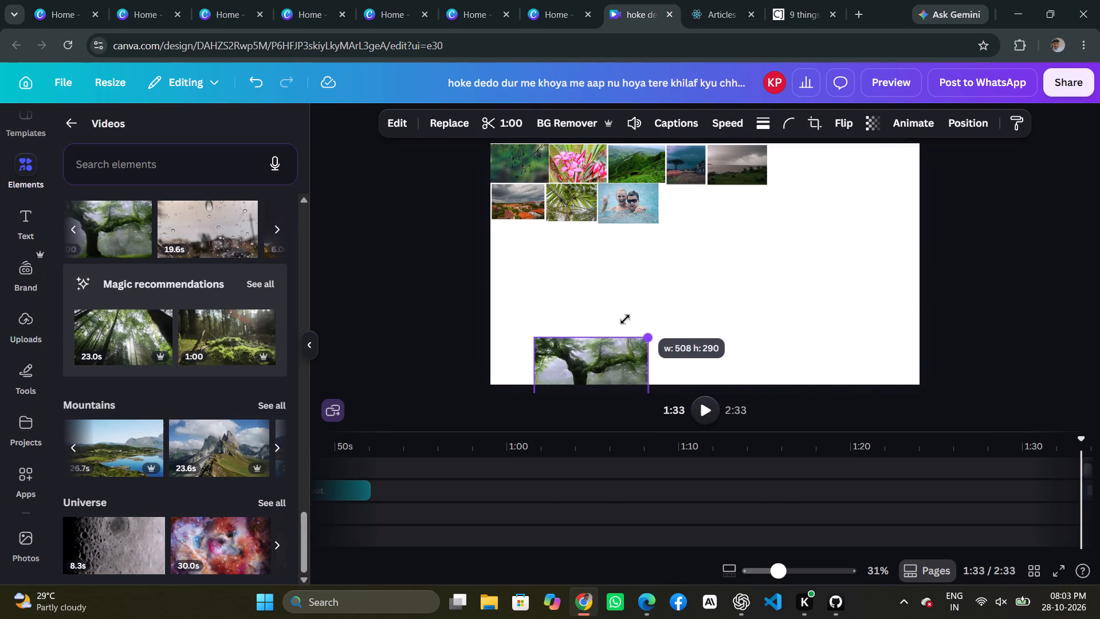
{"action": "left_click_drag", "start_coordinate": [625, 319], "coordinate": [591, 340]}
{"action": "left_click_drag", "start_coordinate": [563, 375], "coordinate": [763, 222]}
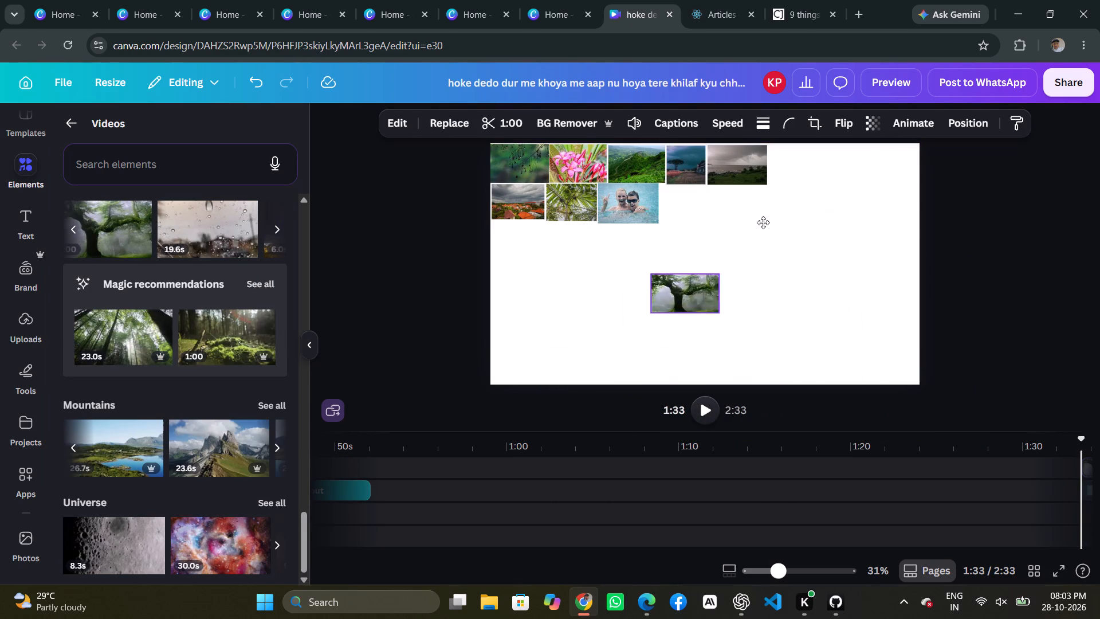
{"action": "left_click_drag", "start_coordinate": [763, 222], "coordinate": [688, 197]}
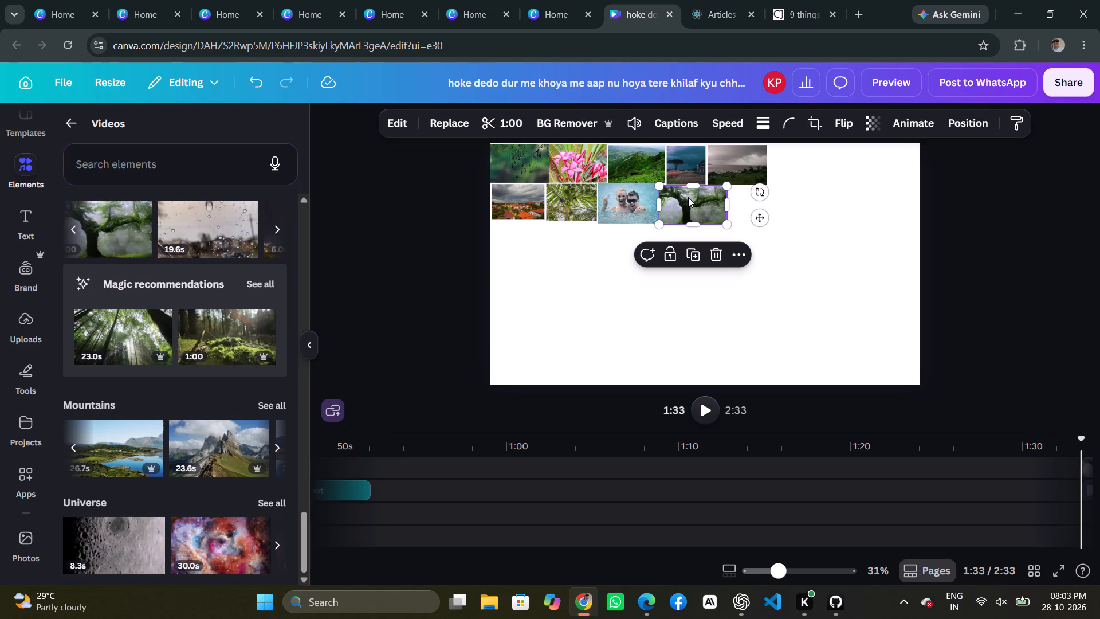
{"action": "left_click", "coordinate": [525, 283]}
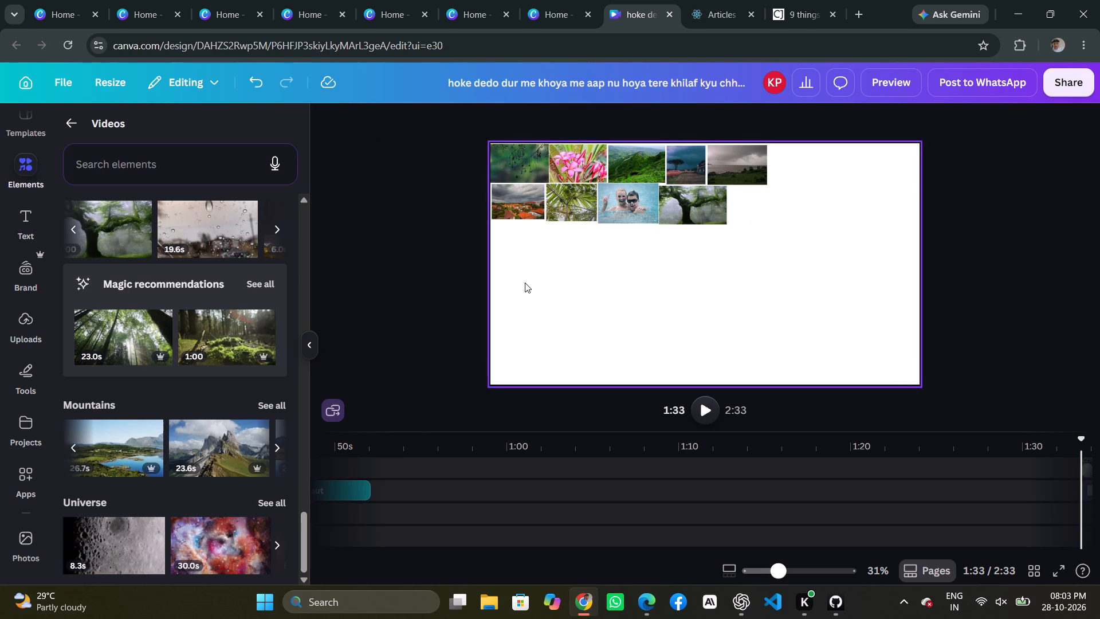
Add the 8.3 s moon surface video from the Universe videos, shrink it and place it in the page's top-right corner.
{"action": "scroll", "coordinate": [273, 375], "scroll_direction": "down", "scroll_amount": 2}
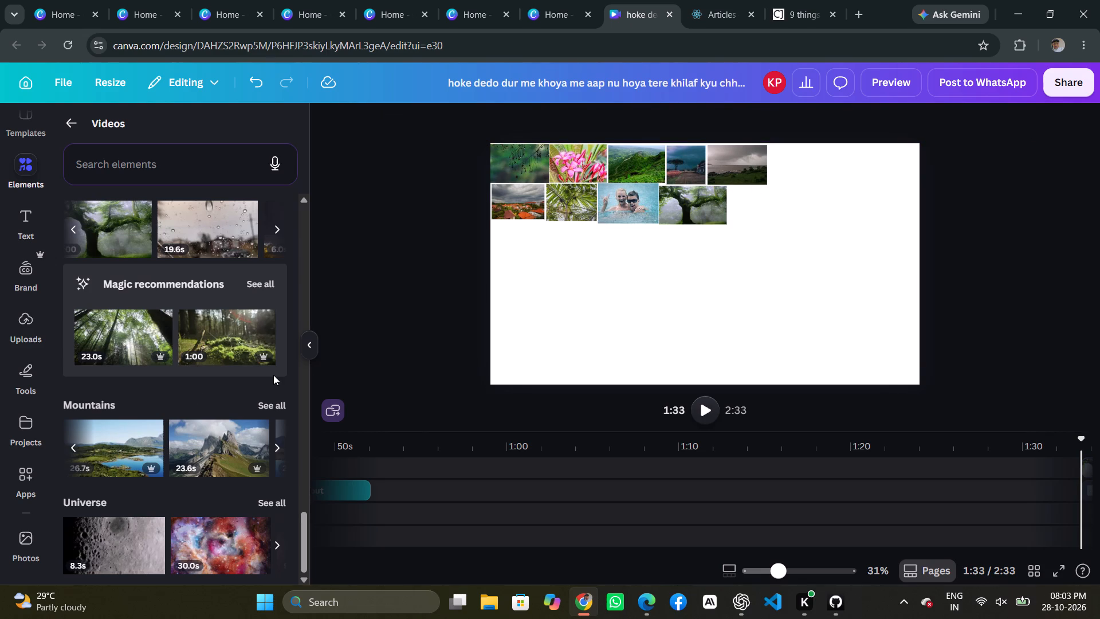
{"action": "scroll", "coordinate": [211, 379], "scroll_direction": "down", "scroll_amount": 4}
{"action": "left_click_drag", "start_coordinate": [86, 529], "coordinate": [531, 236]}
{"action": "scroll", "coordinate": [253, 480], "scroll_direction": "right", "scroll_amount": 2}
{"action": "left_click_drag", "start_coordinate": [886, 224], "coordinate": [573, 355]}
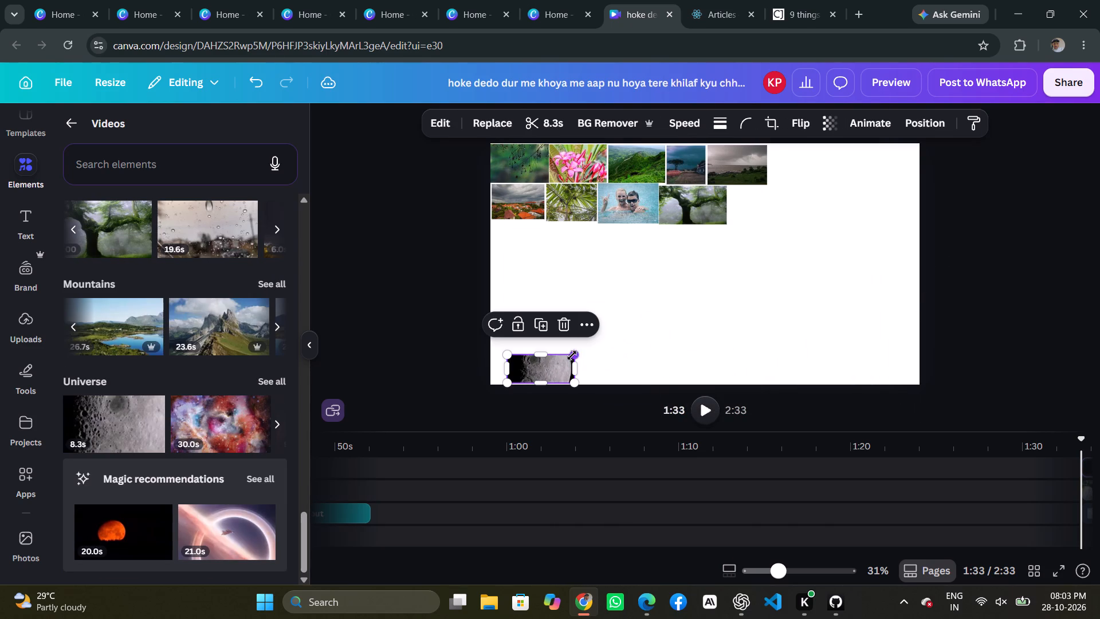
{"action": "left_click_drag", "start_coordinate": [544, 368], "coordinate": [810, 159]}
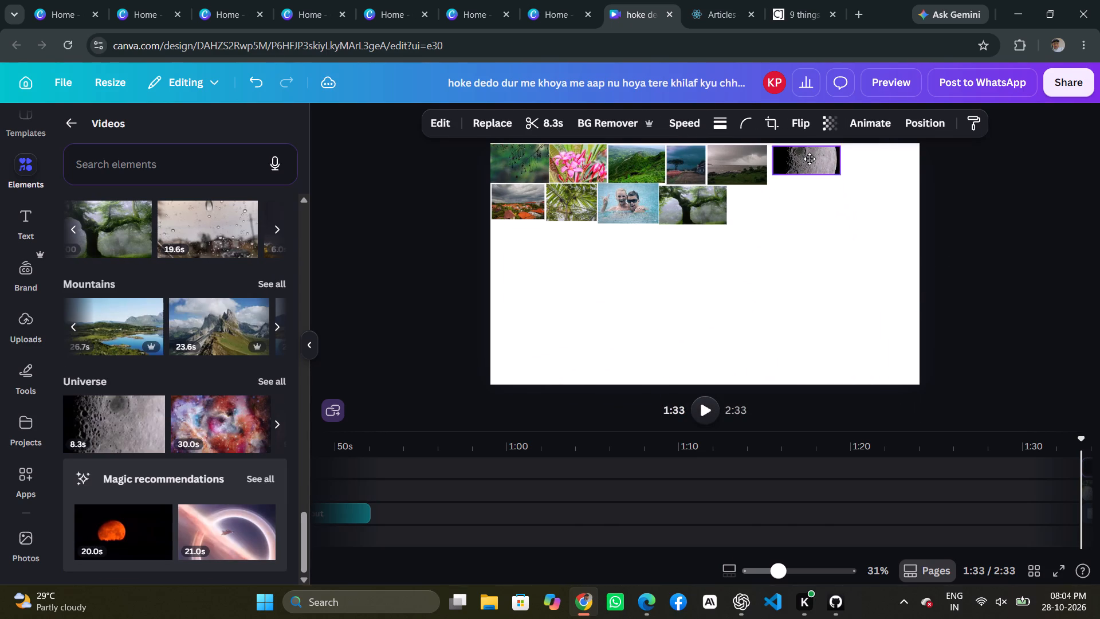
{"action": "left_click_drag", "start_coordinate": [810, 159], "coordinate": [761, 200]}
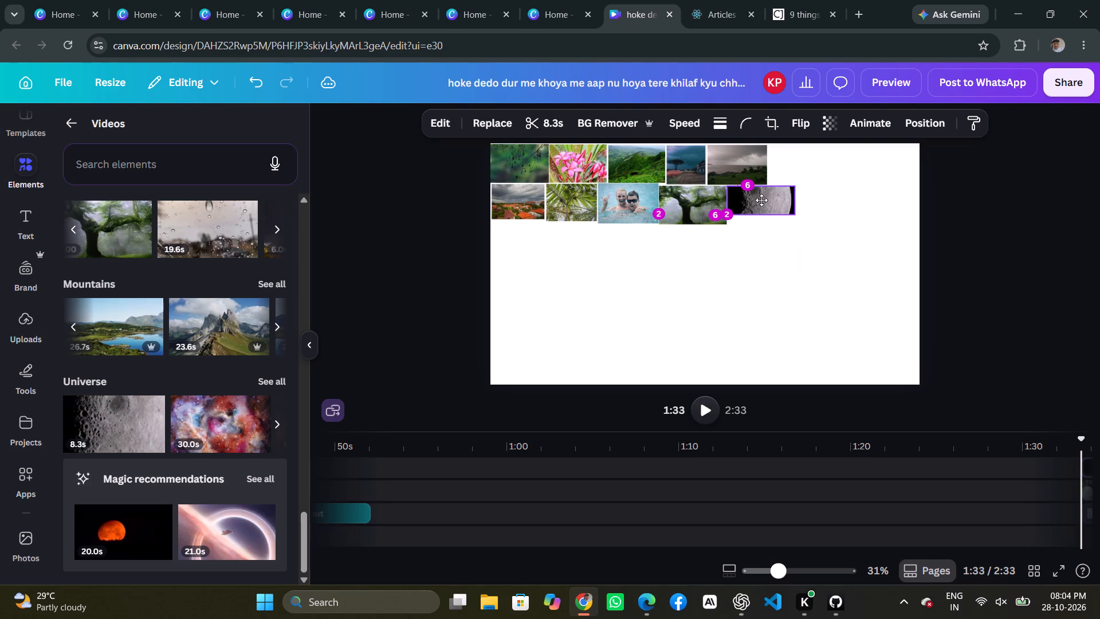
{"action": "left_click_drag", "start_coordinate": [761, 200], "coordinate": [878, 169]}
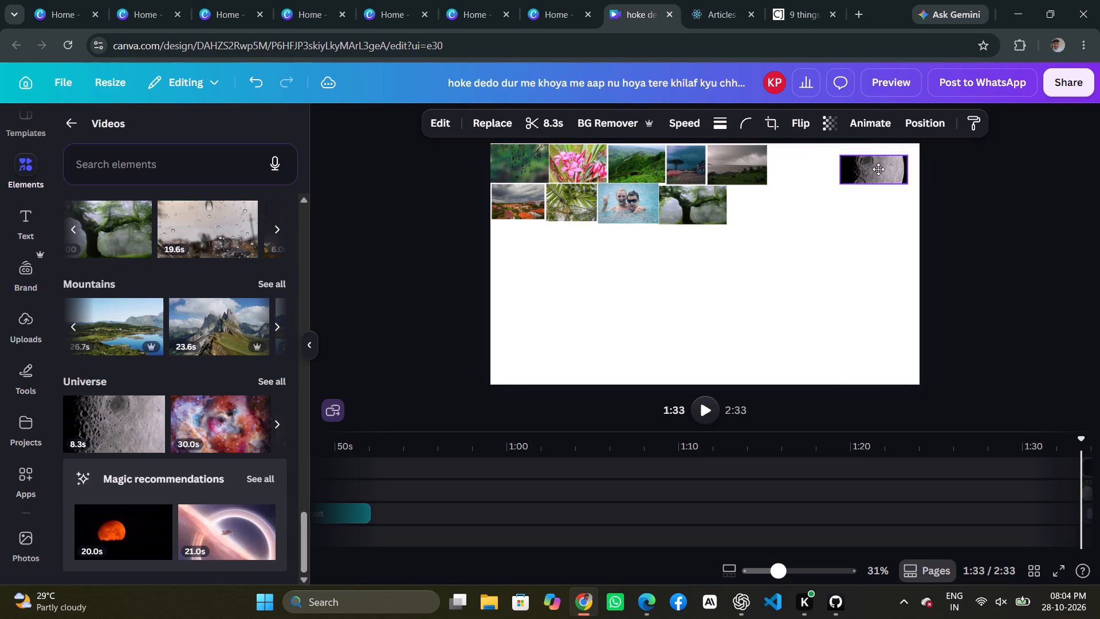
{"action": "left_click_drag", "start_coordinate": [878, 169], "coordinate": [888, 159]}
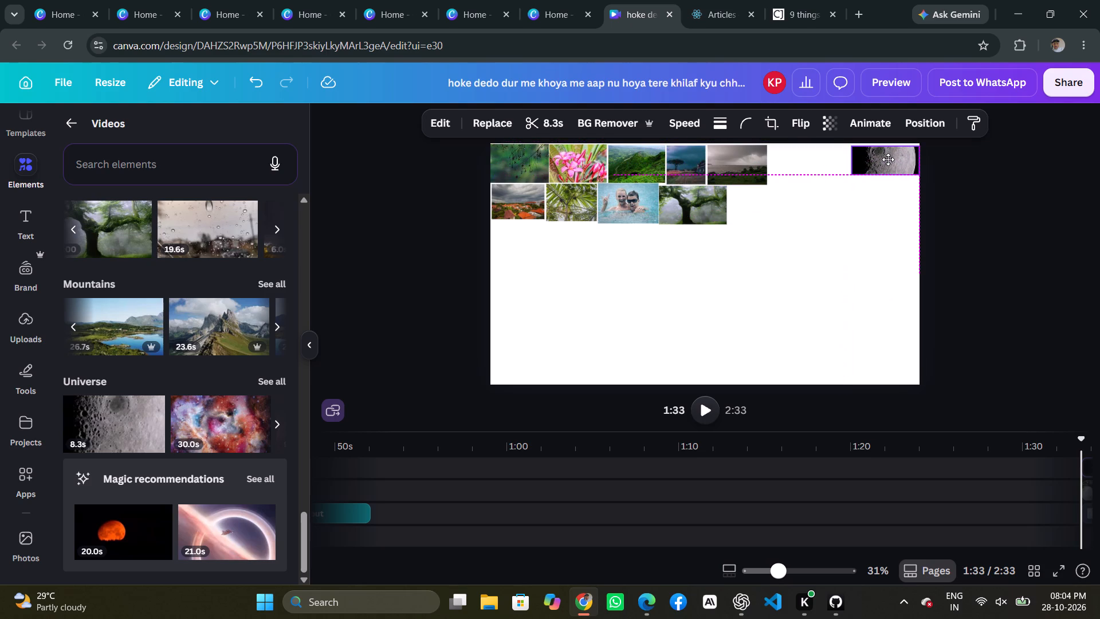
{"action": "left_click_drag", "start_coordinate": [888, 159], "coordinate": [888, 159]}
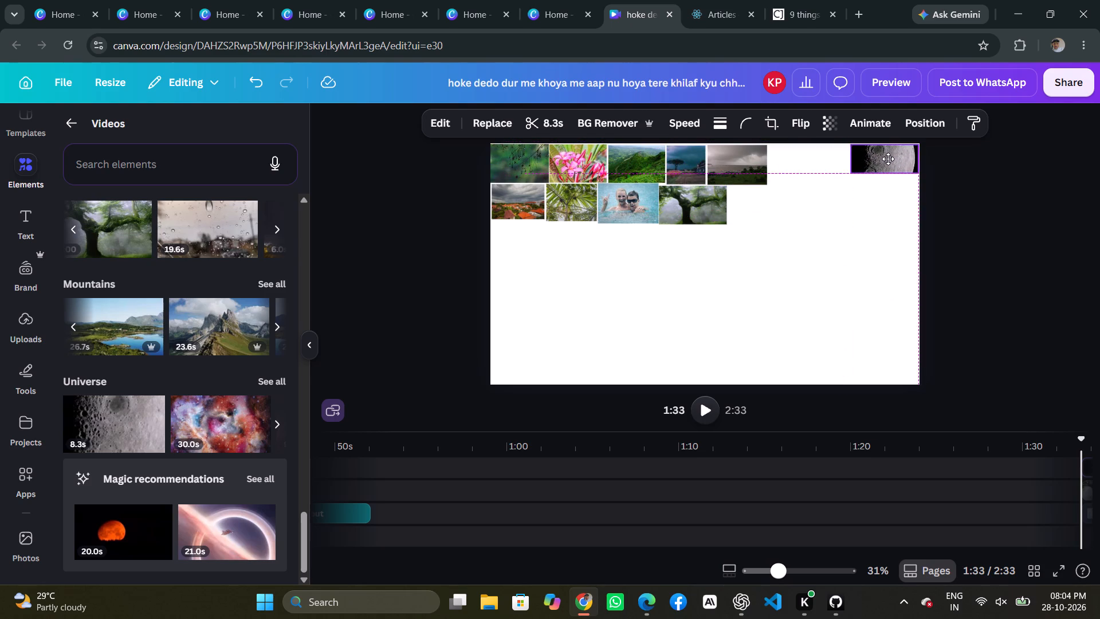
{"action": "left_click_drag", "start_coordinate": [888, 159], "coordinate": [887, 158]}
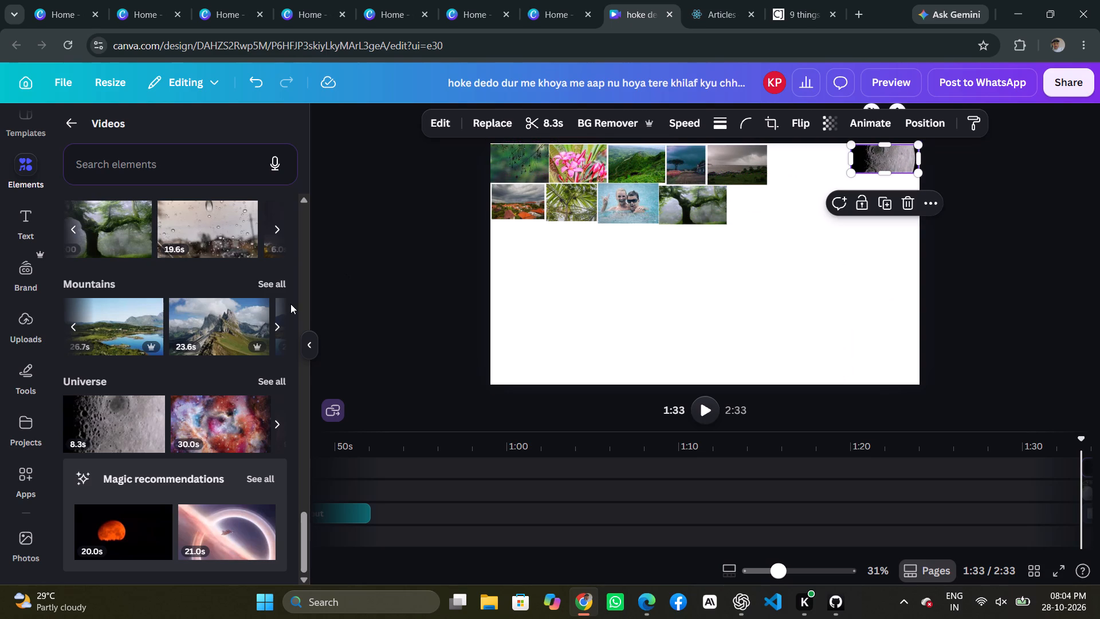
Add the hang glider video from the Mountains videos, shrink it to the first row's height and place it right of the stormy coast photo.
{"action": "left_click", "coordinate": [274, 320]}
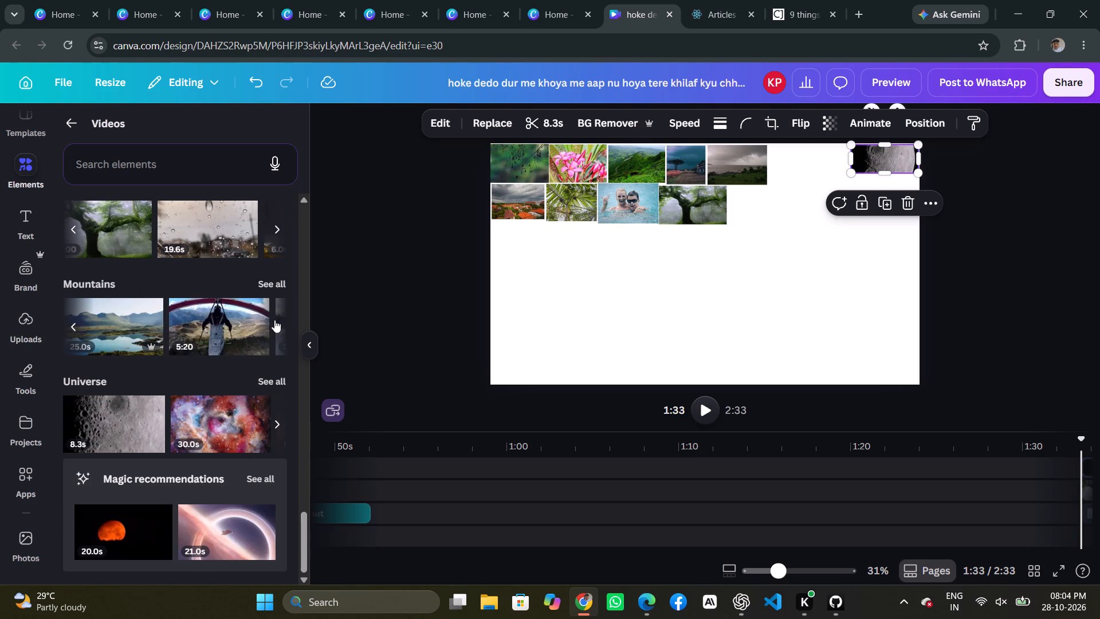
{"action": "left_click_drag", "start_coordinate": [220, 328], "coordinate": [631, 288]}
{"action": "scroll", "coordinate": [347, 321], "scroll_direction": "right", "scroll_amount": 2}
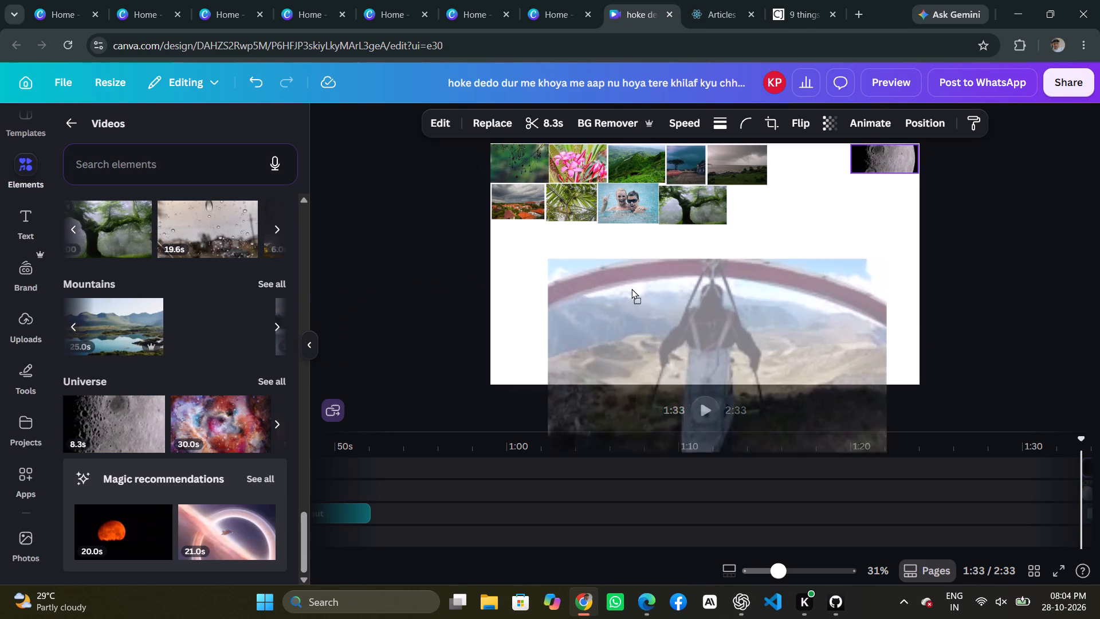
{"action": "left_click_drag", "start_coordinate": [631, 288], "coordinate": [555, 201]}
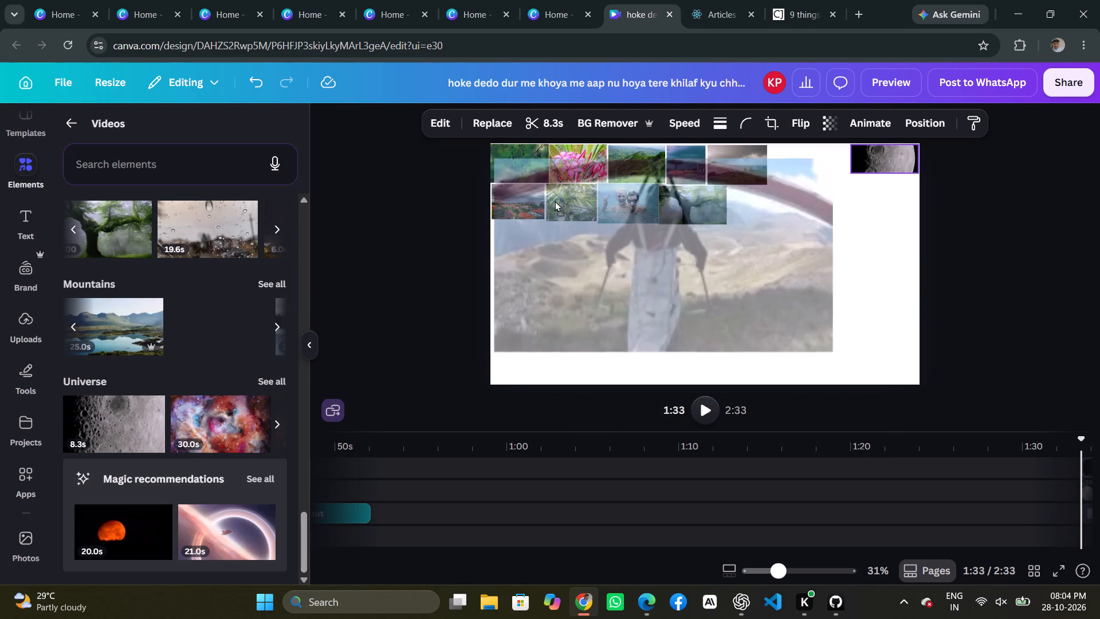
{"action": "left_click_drag", "start_coordinate": [555, 201], "coordinate": [583, 229]}
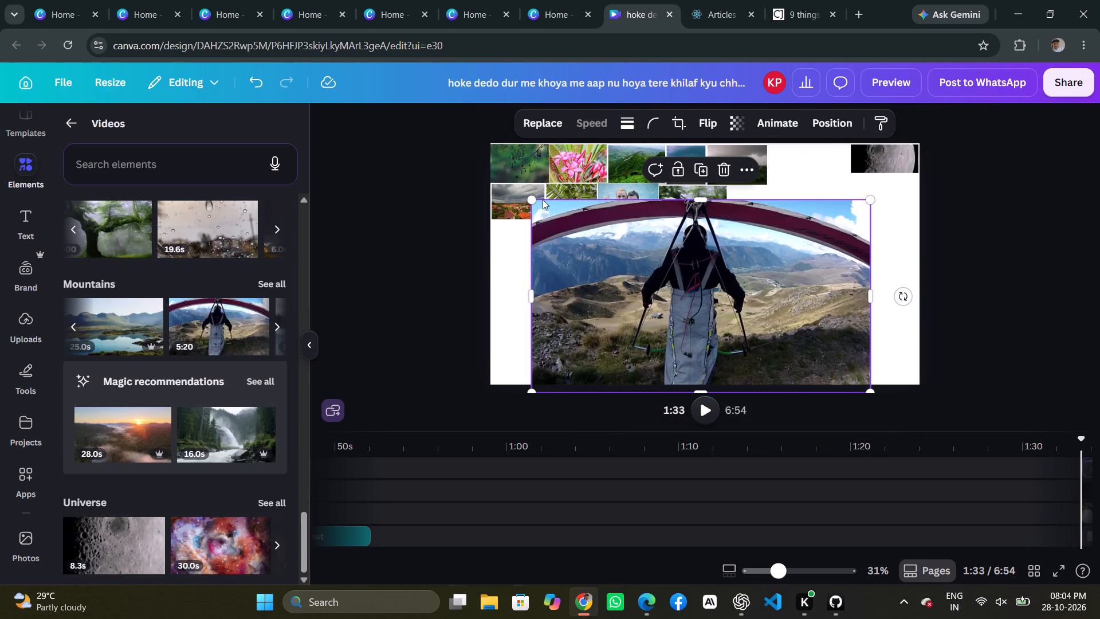
{"action": "left_click_drag", "start_coordinate": [535, 199], "coordinate": [813, 309]}
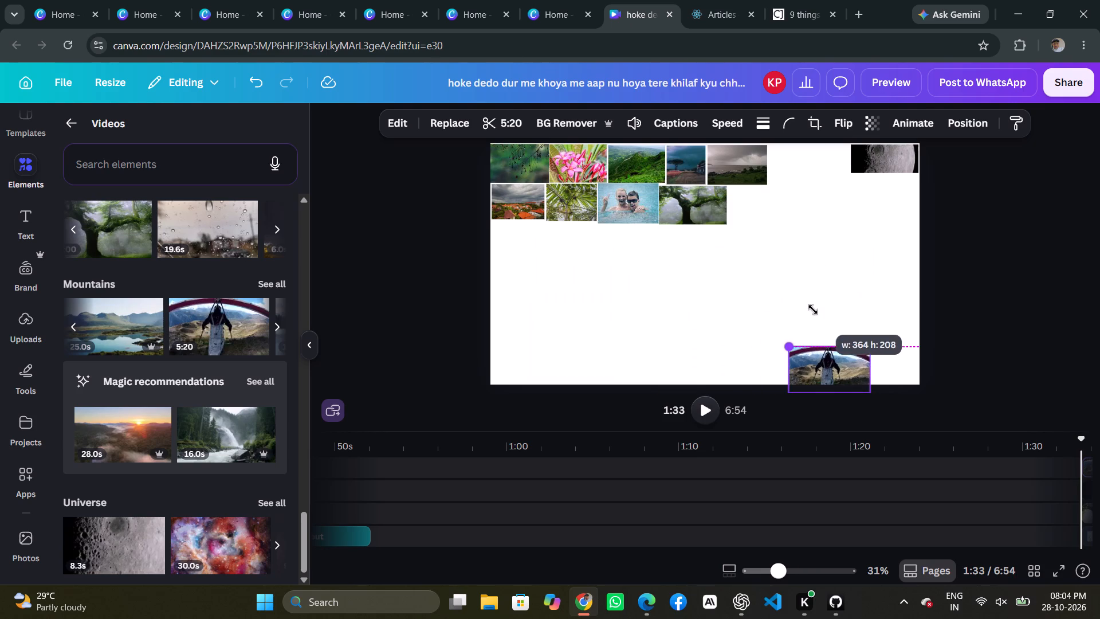
{"action": "left_click_drag", "start_coordinate": [813, 309], "coordinate": [814, 310]}
{"action": "left_click_drag", "start_coordinate": [832, 375], "coordinate": [815, 280]}
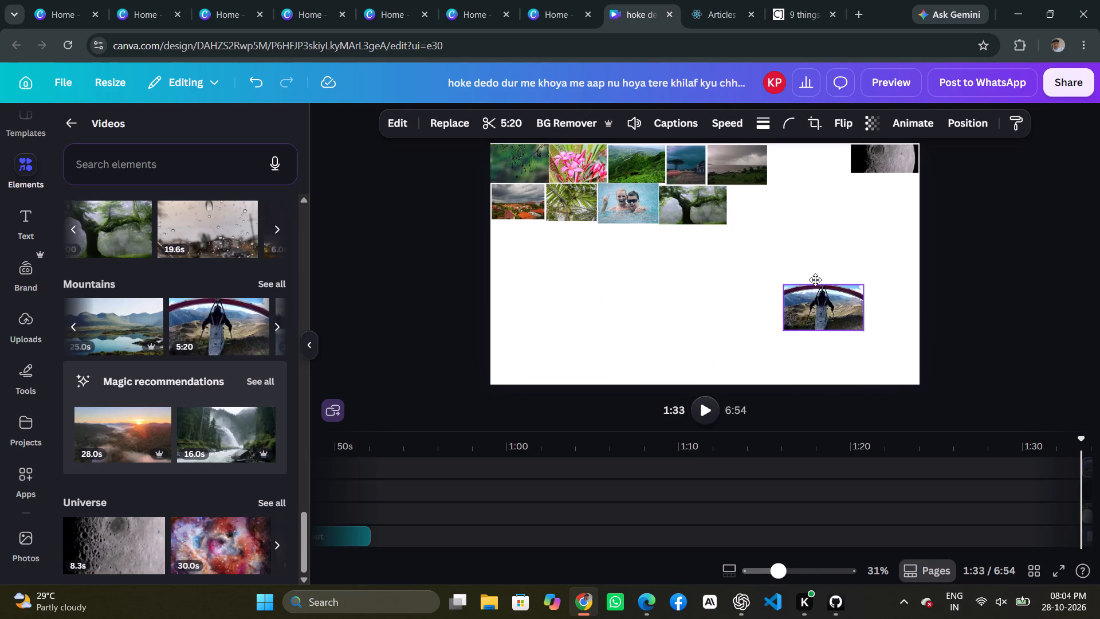
{"action": "left_click_drag", "start_coordinate": [815, 280], "coordinate": [811, 171]}
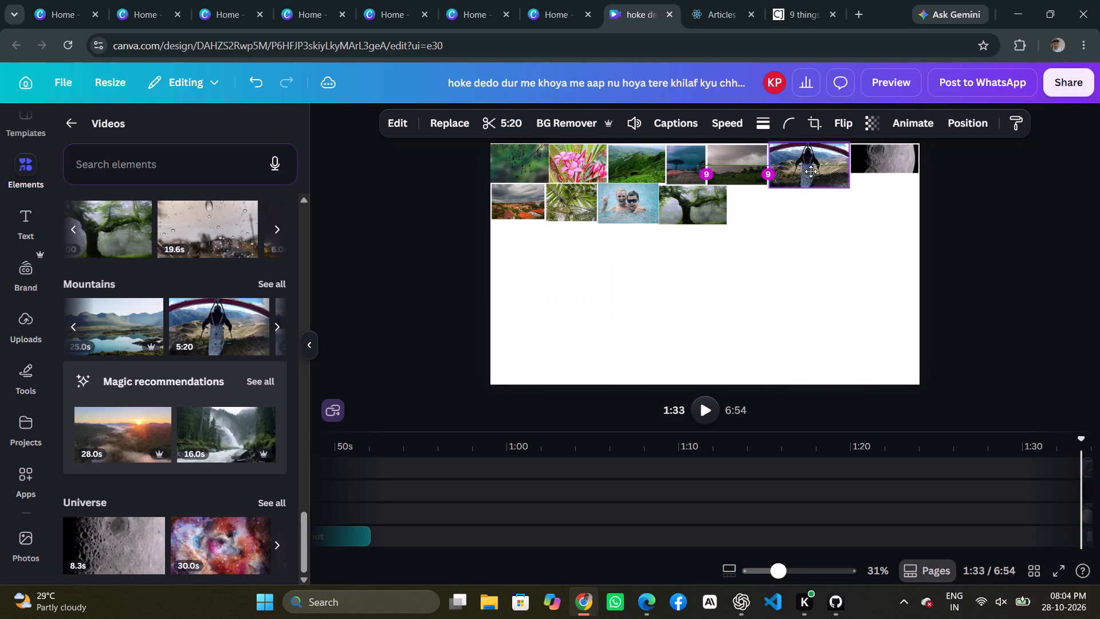
{"action": "left_click_drag", "start_coordinate": [811, 171], "coordinate": [811, 172]}
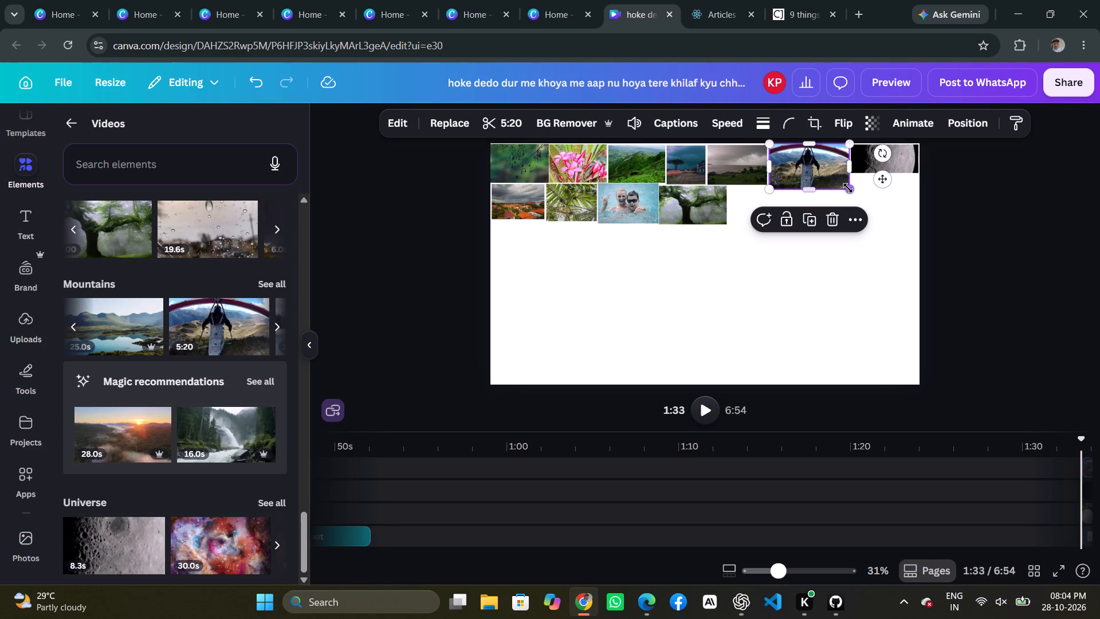
{"action": "left_click_drag", "start_coordinate": [848, 188], "coordinate": [839, 184]}
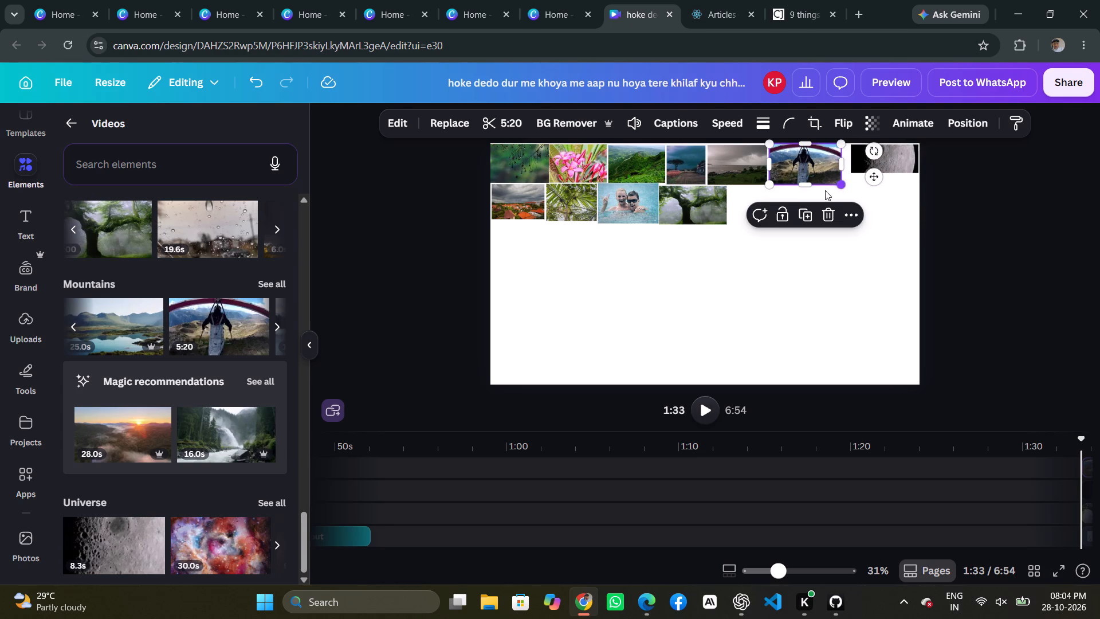
{"action": "left_click", "coordinate": [873, 266]}
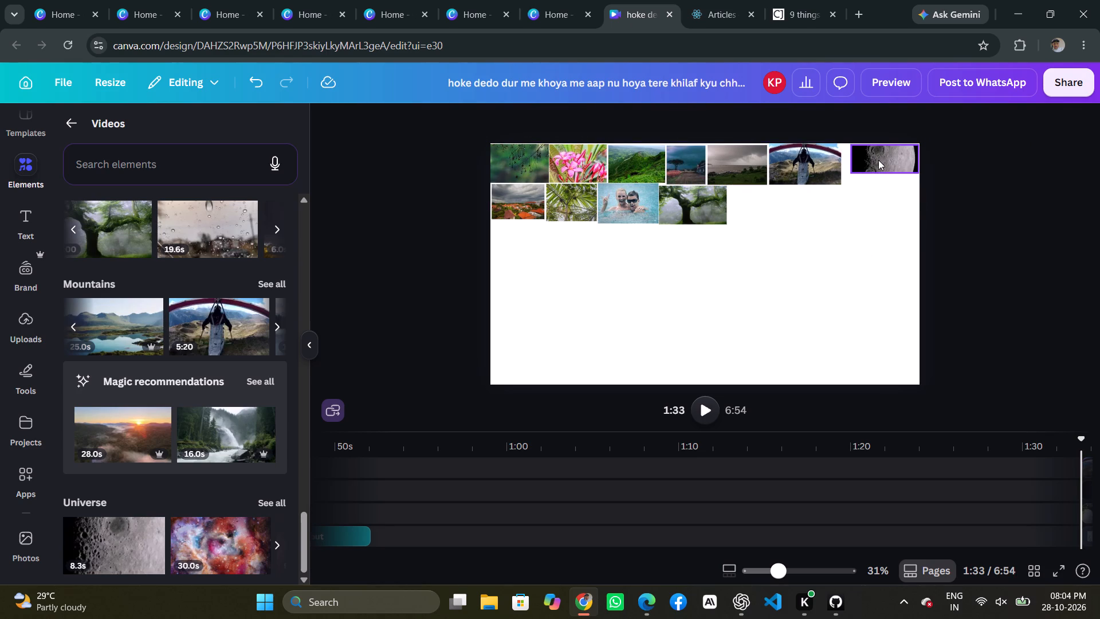
Resize the moon clip to about 346 by 180 so it meets the hang glider clip and matches the first row's height.
{"action": "left_click", "coordinate": [878, 160]}
{"action": "left_click_drag", "start_coordinate": [882, 170], "coordinate": [882, 181]}
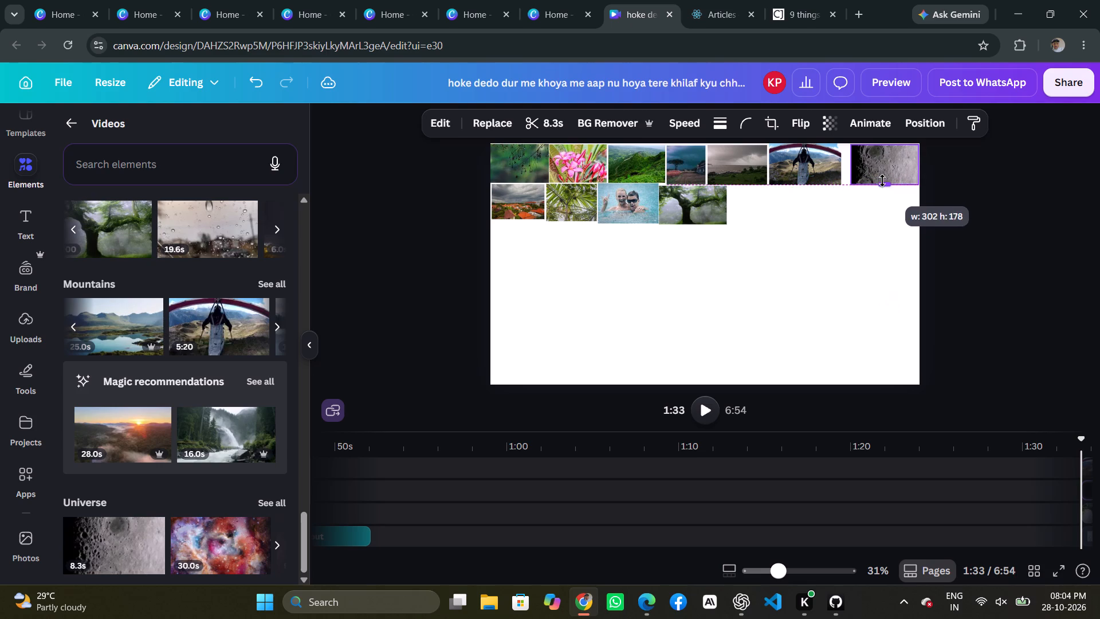
{"action": "left_click_drag", "start_coordinate": [882, 181], "coordinate": [882, 181]}
{"action": "left_click_drag", "start_coordinate": [851, 184], "coordinate": [840, 186]}
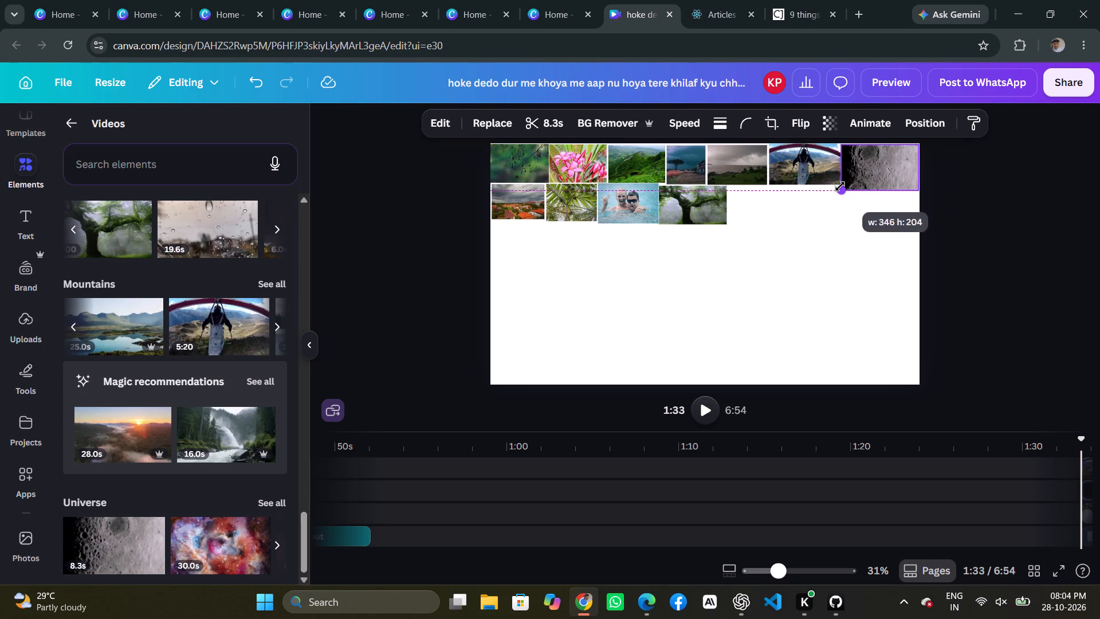
{"action": "left_click_drag", "start_coordinate": [840, 186], "coordinate": [840, 187]}
{"action": "left_click", "coordinate": [879, 195]}
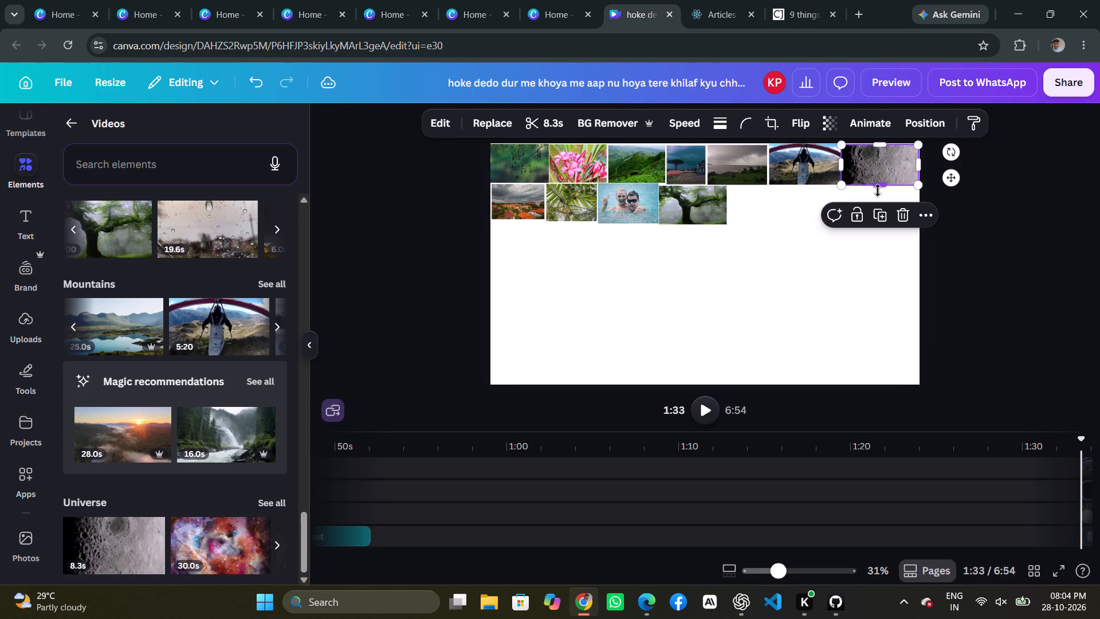
{"action": "left_click", "coordinate": [721, 250]}
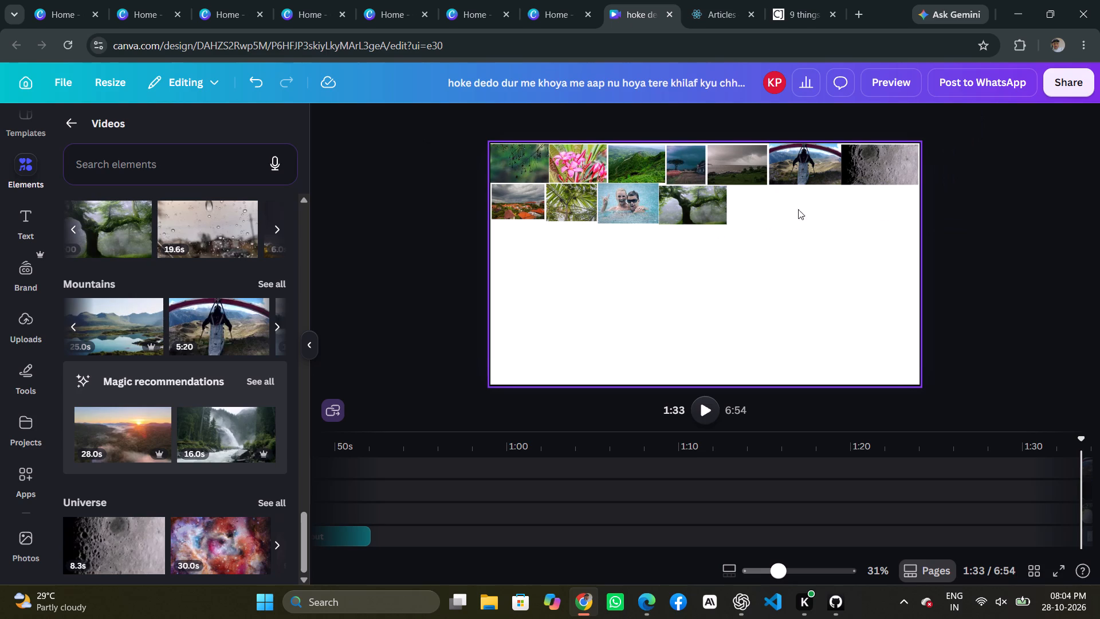
{"action": "left_click", "coordinate": [852, 154]}
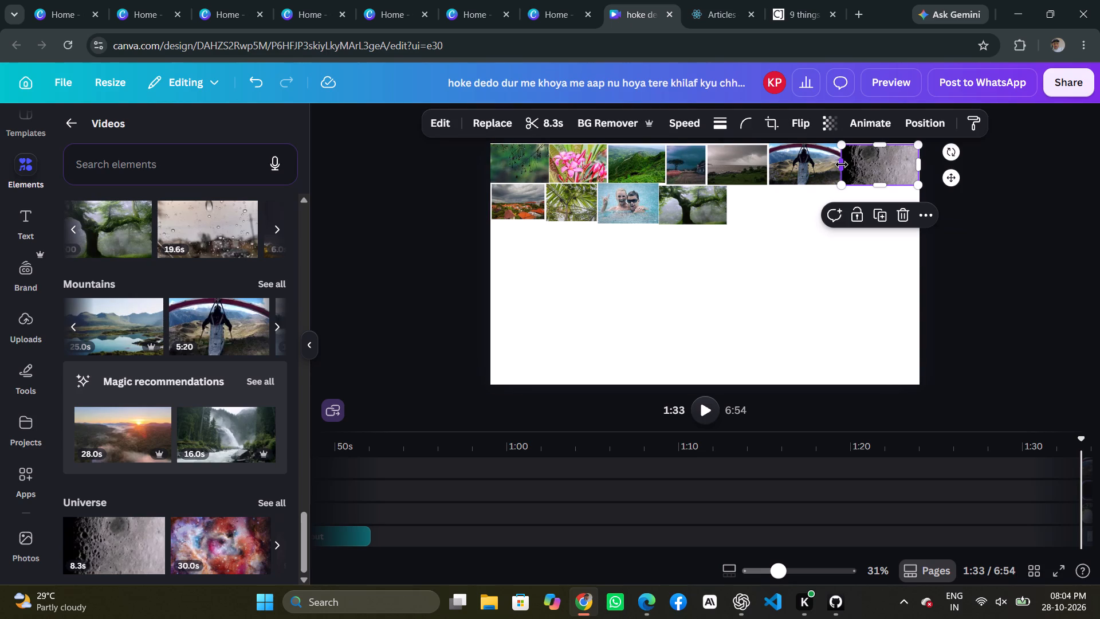
{"action": "left_click", "coordinate": [840, 165]}
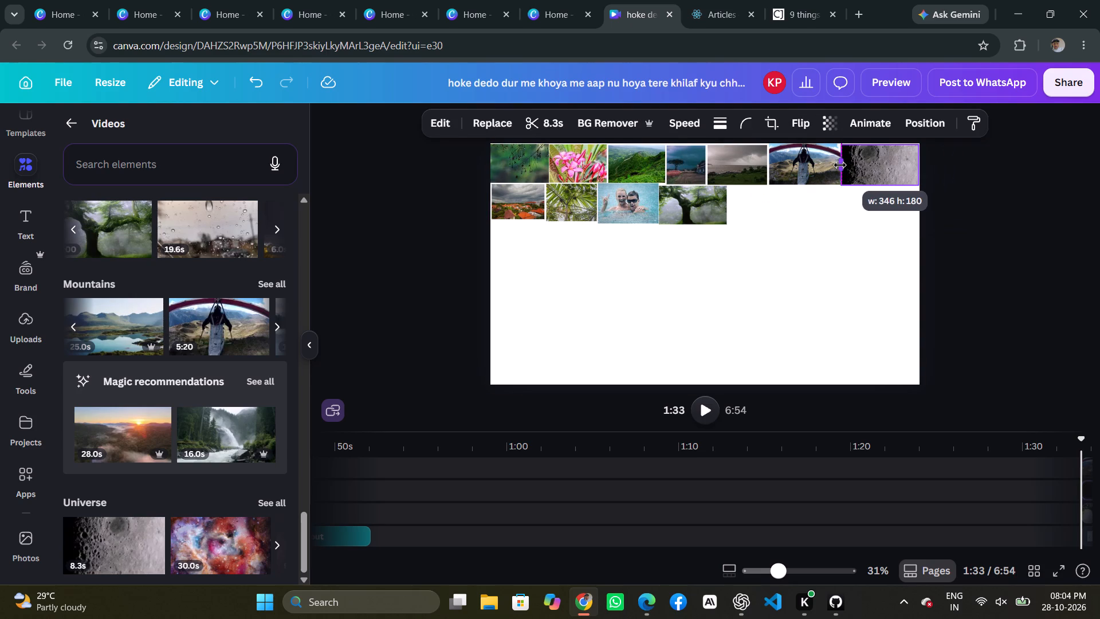
{"action": "left_click", "coordinate": [647, 253]}
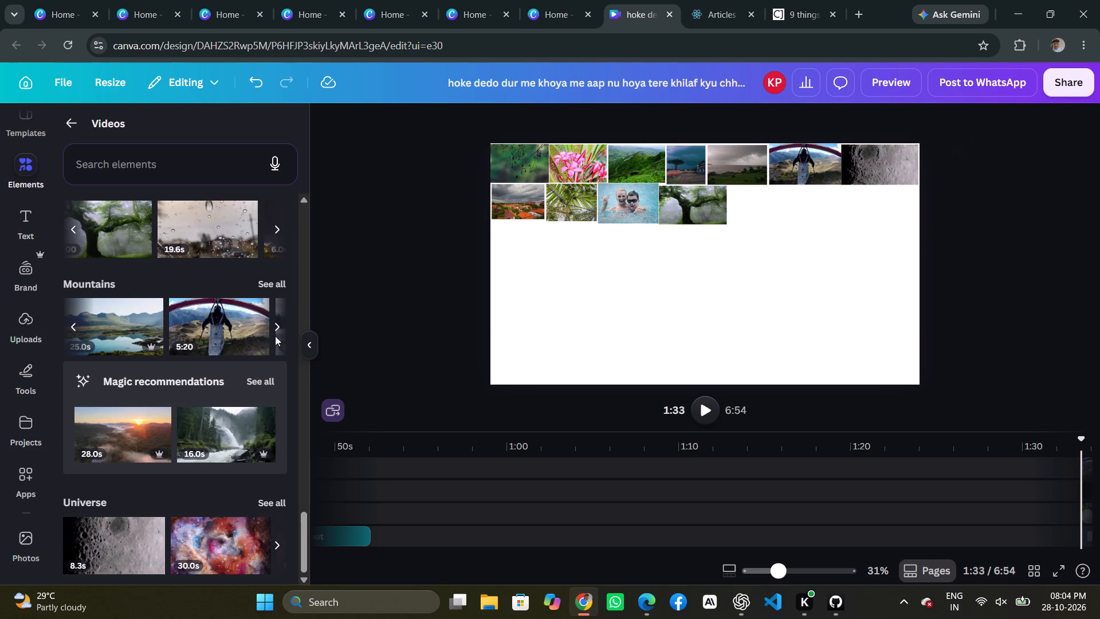
Add the 13.7 s green terraced hillside video, shrink it and place it right of the mossy tree clip in the second row.
{"action": "left_click", "coordinate": [278, 322]}
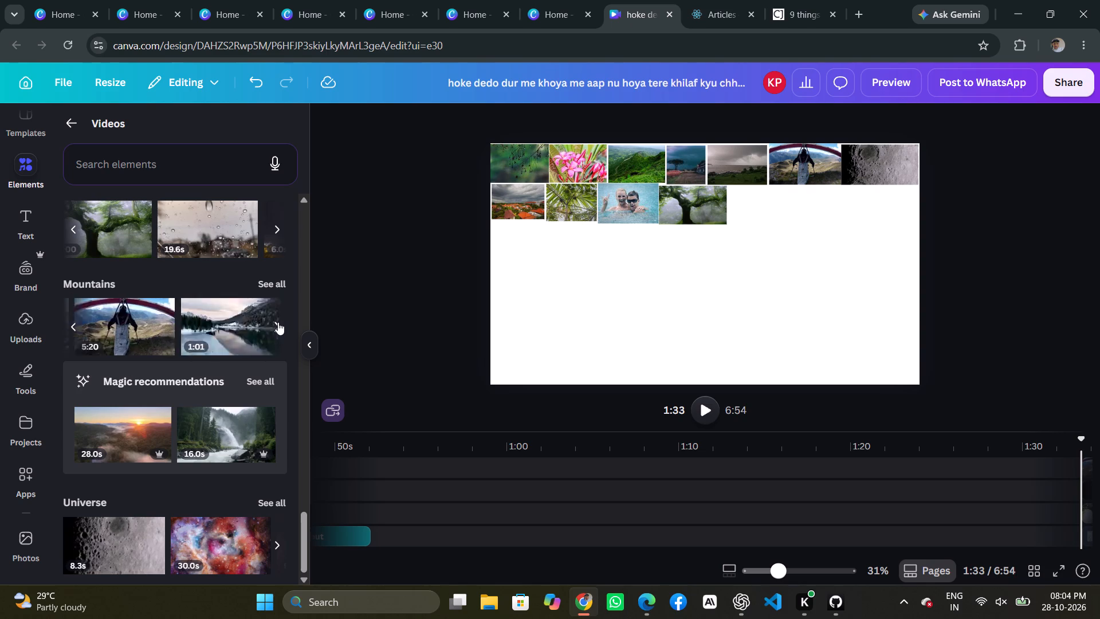
{"action": "left_click_drag", "start_coordinate": [219, 324], "coordinate": [568, 235]}
{"action": "scroll", "coordinate": [321, 318], "scroll_direction": "right", "scroll_amount": 1}
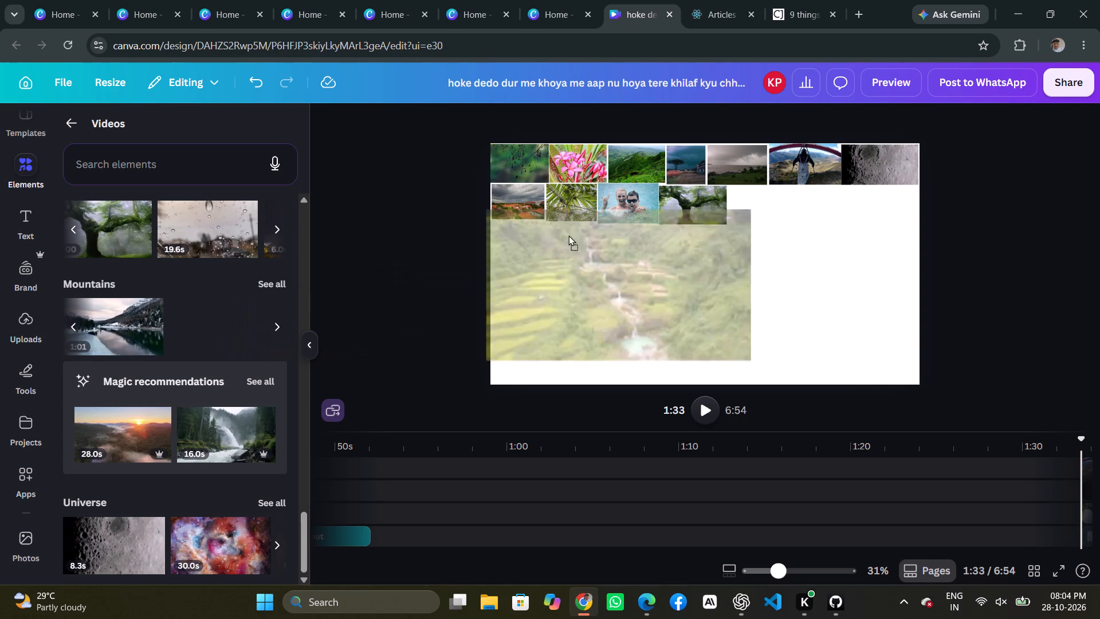
{"action": "scroll", "coordinate": [568, 235], "scroll_direction": "right", "scroll_amount": 1}
{"action": "left_click_drag", "start_coordinate": [568, 235], "coordinate": [590, 224]}
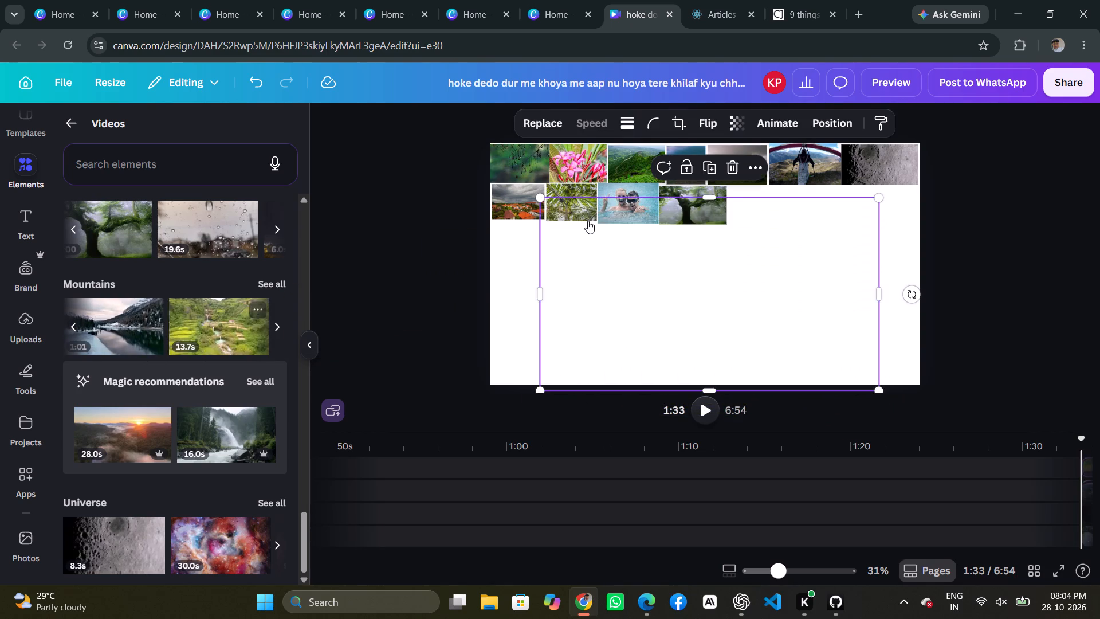
{"action": "left_click_drag", "start_coordinate": [538, 197], "coordinate": [630, 229]}
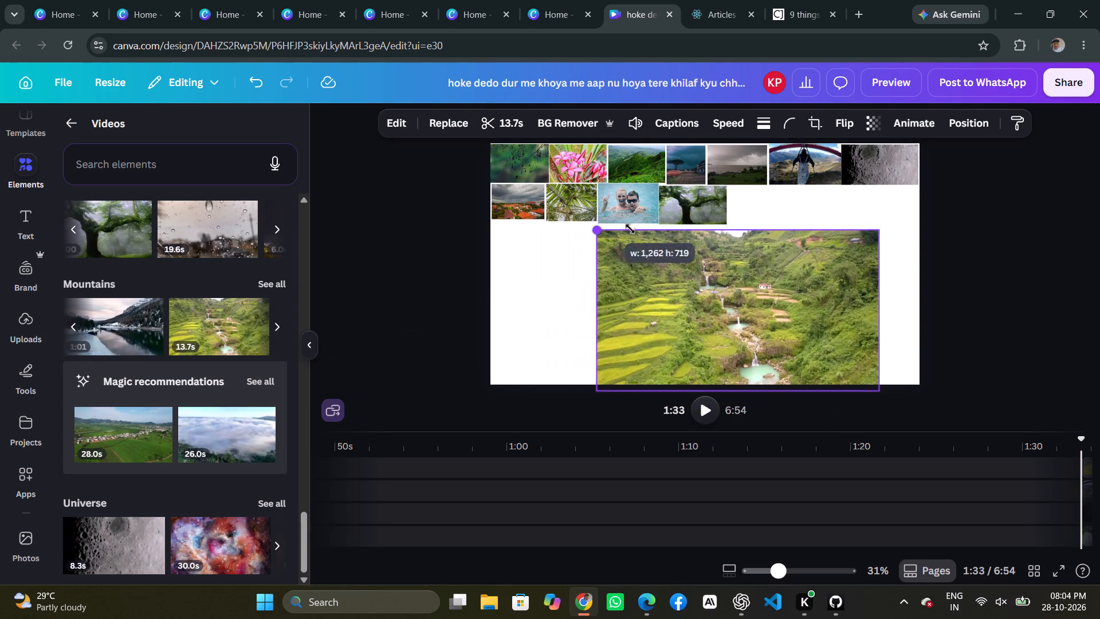
{"action": "left_click_drag", "start_coordinate": [630, 229], "coordinate": [831, 385]}
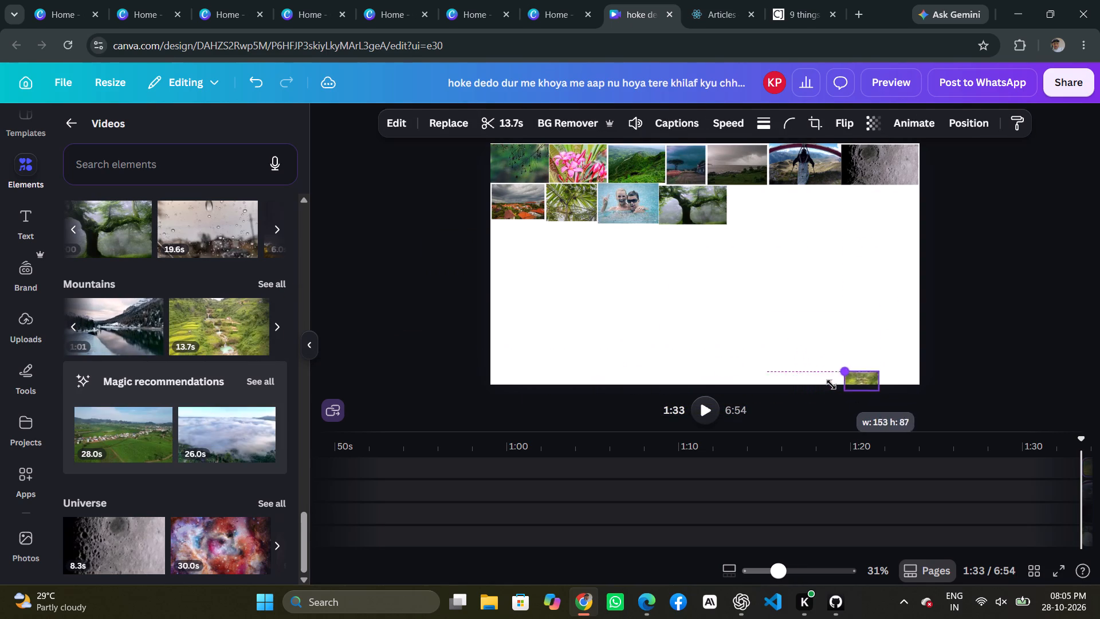
{"action": "left_click_drag", "start_coordinate": [831, 385], "coordinate": [806, 366]}
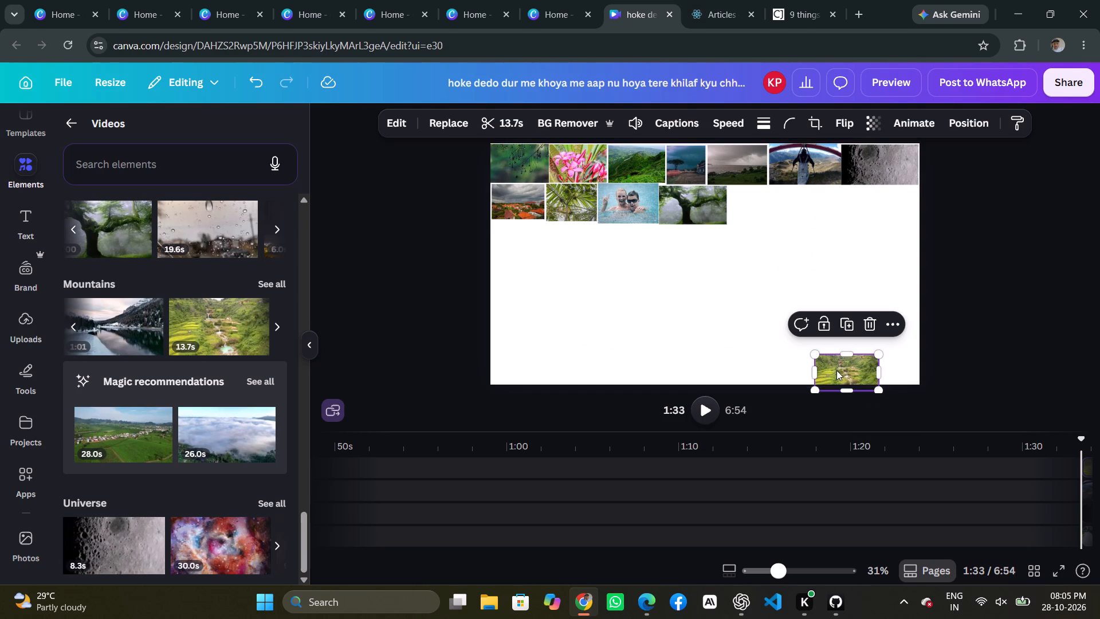
{"action": "left_click_drag", "start_coordinate": [836, 370], "coordinate": [747, 175]}
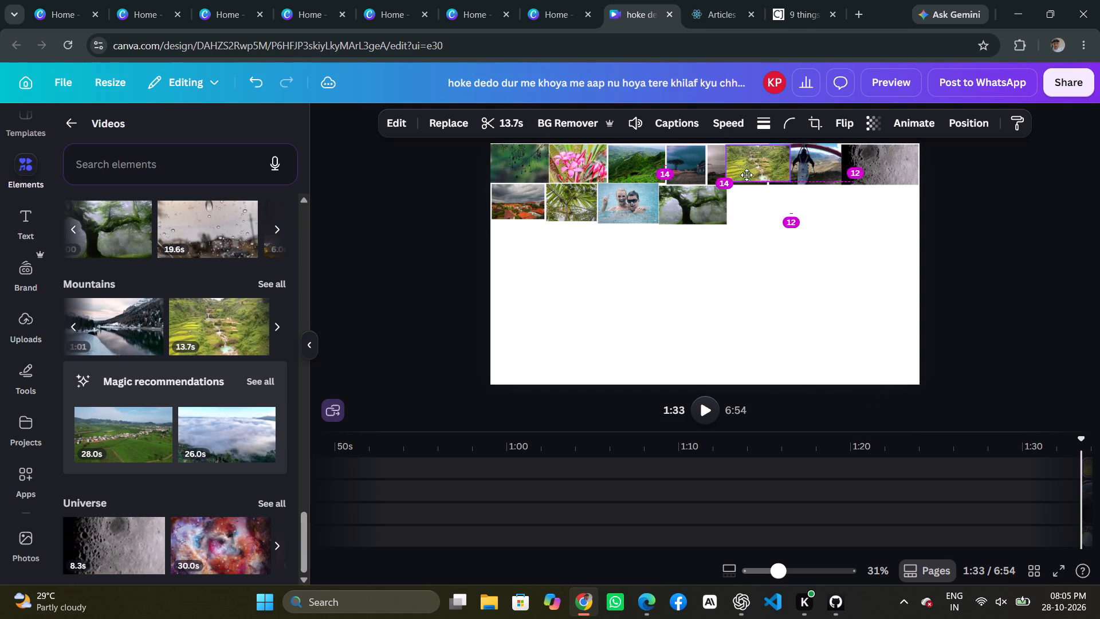
{"action": "left_click_drag", "start_coordinate": [747, 175], "coordinate": [750, 201]}
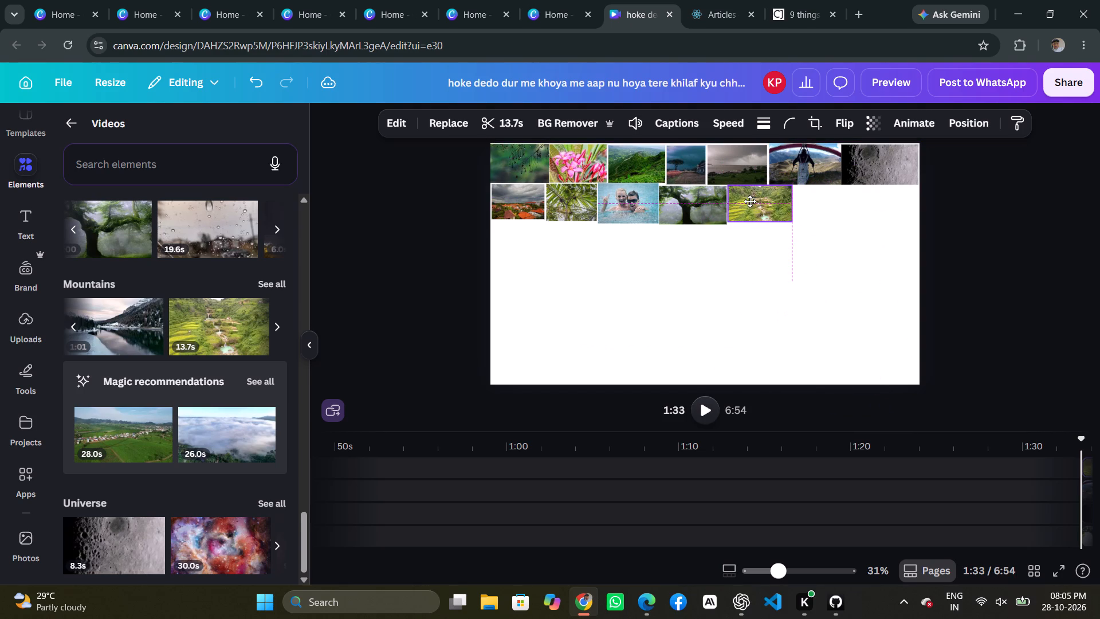
{"action": "left_click_drag", "start_coordinate": [750, 201], "coordinate": [751, 202]}
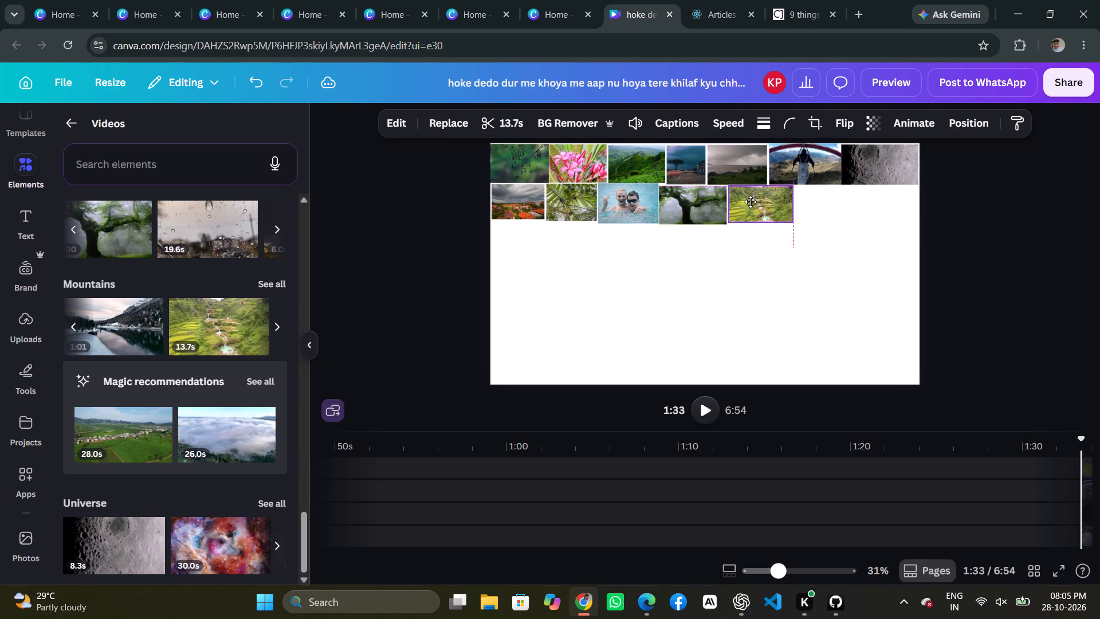
Nudge the terraced hillside clip so it sits flush against the mossy tree clip in the second row.
{"action": "left_click_drag", "start_coordinate": [751, 202], "coordinate": [750, 202]}
{"action": "left_click", "coordinate": [607, 274]}
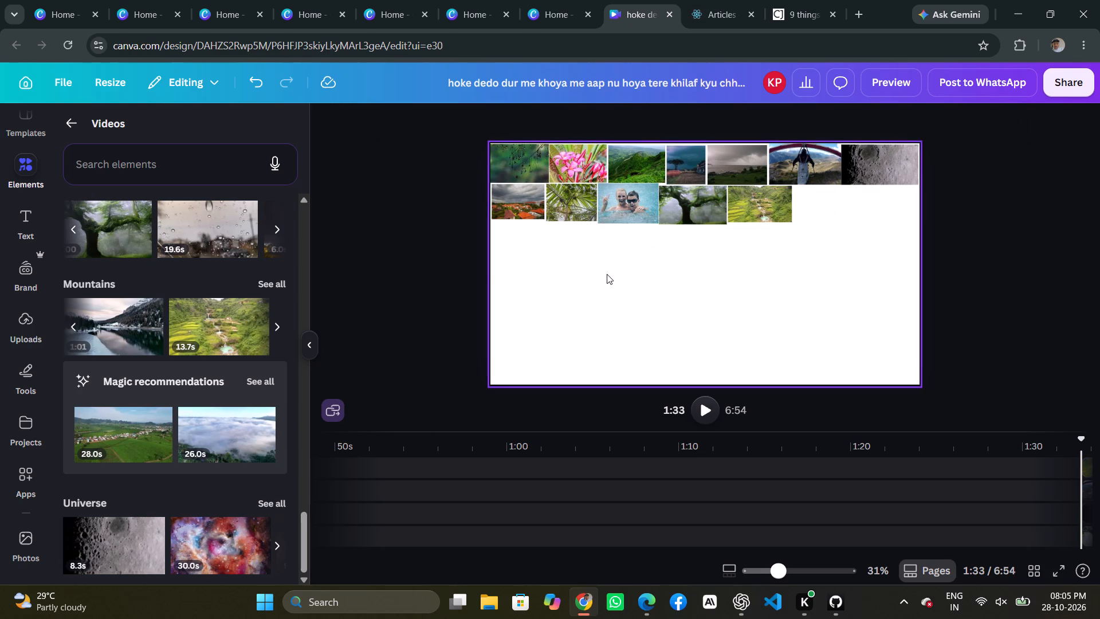
Add the 26.0 s sea of clouds video, shrink it to about 281 by 160 and place it right of the terraced hillside clip.
{"action": "left_click_drag", "start_coordinate": [209, 430], "coordinate": [575, 226]}
{"action": "scroll", "coordinate": [335, 397], "scroll_direction": "right", "scroll_amount": 2}
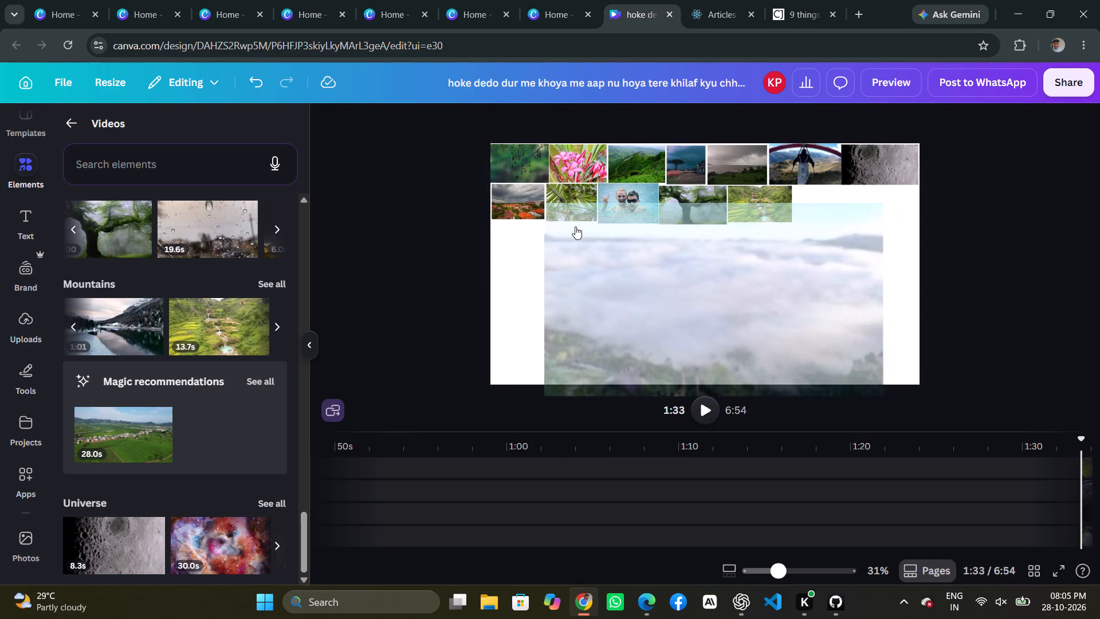
{"action": "left_click_drag", "start_coordinate": [545, 203], "coordinate": [560, 215]}
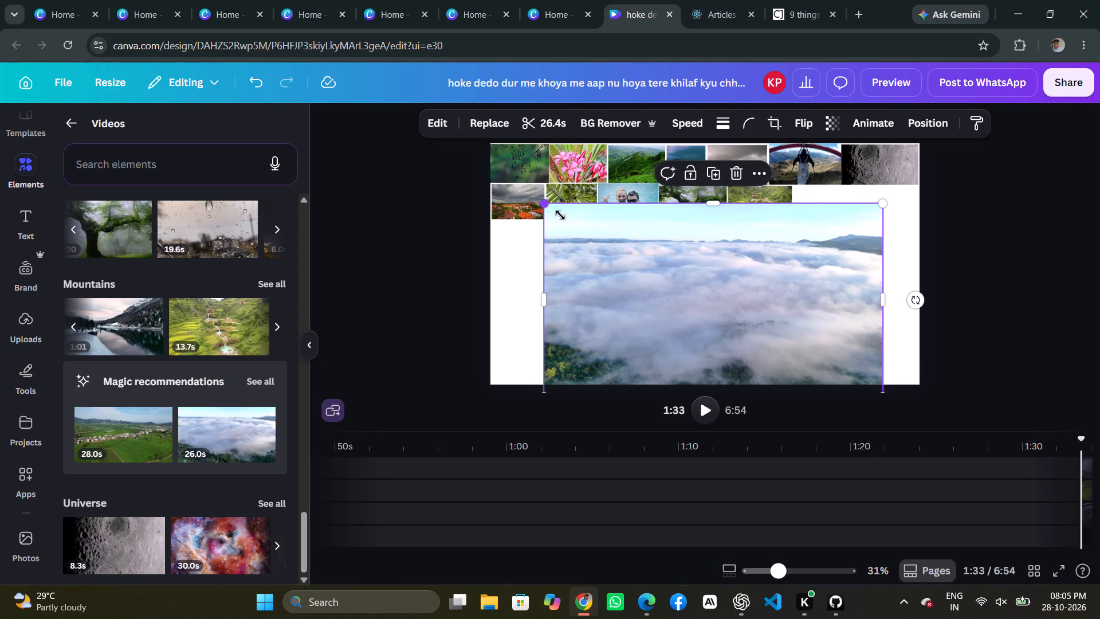
{"action": "left_click_drag", "start_coordinate": [560, 215], "coordinate": [817, 370]}
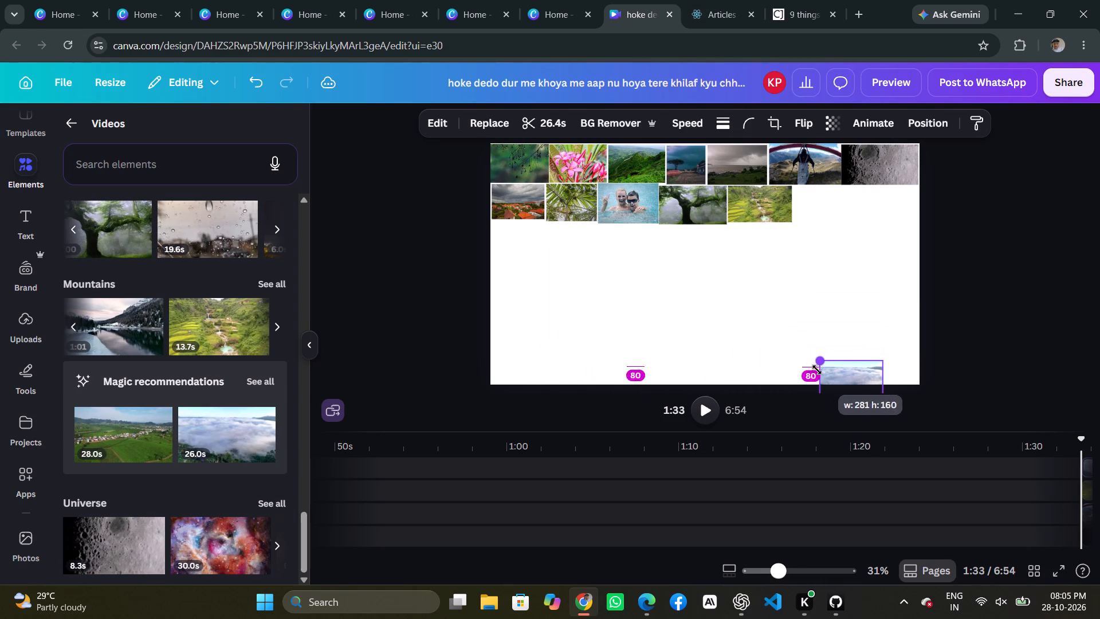
{"action": "left_click_drag", "start_coordinate": [817, 370], "coordinate": [818, 370]}
{"action": "left_click_drag", "start_coordinate": [848, 381], "coordinate": [835, 219]}
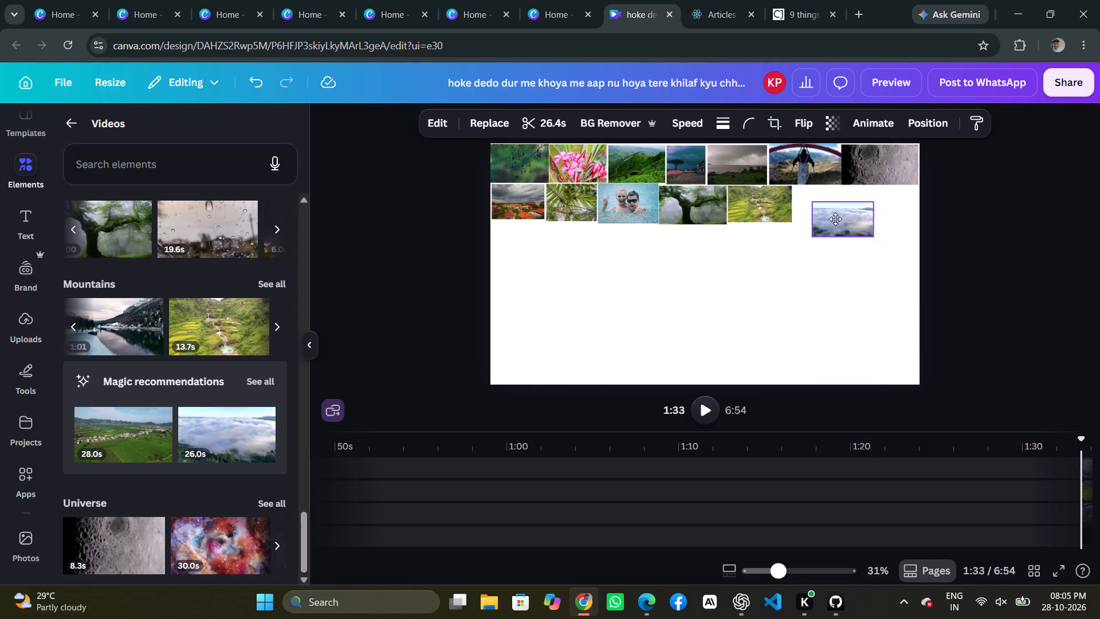
{"action": "left_click_drag", "start_coordinate": [835, 219], "coordinate": [820, 207]}
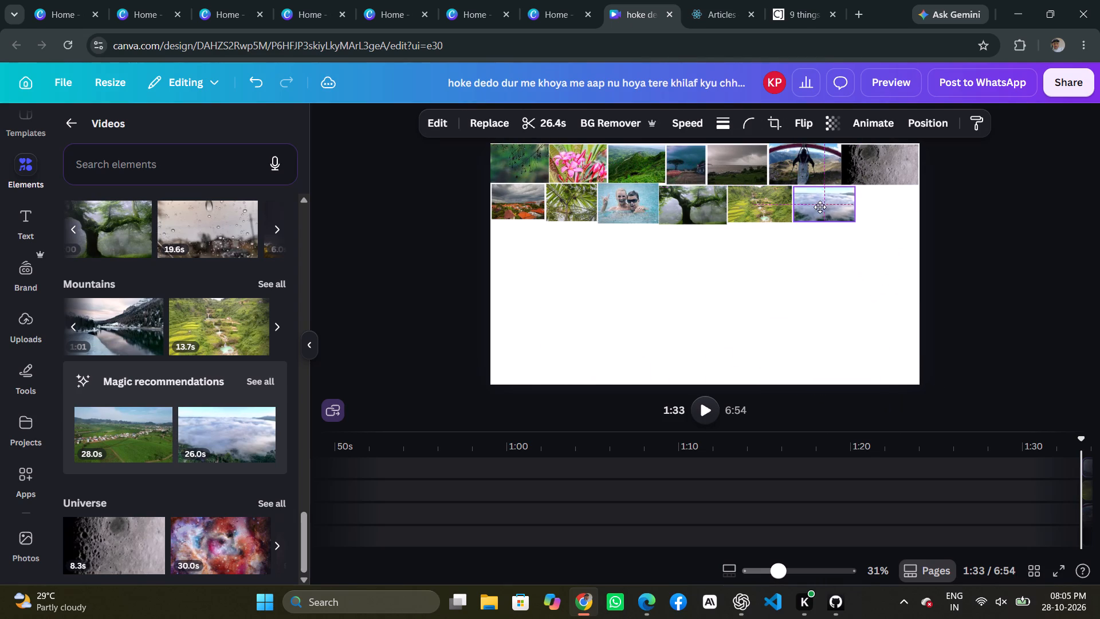
{"action": "left_click_drag", "start_coordinate": [820, 207], "coordinate": [821, 206]}
{"action": "left_click", "coordinate": [572, 293]}
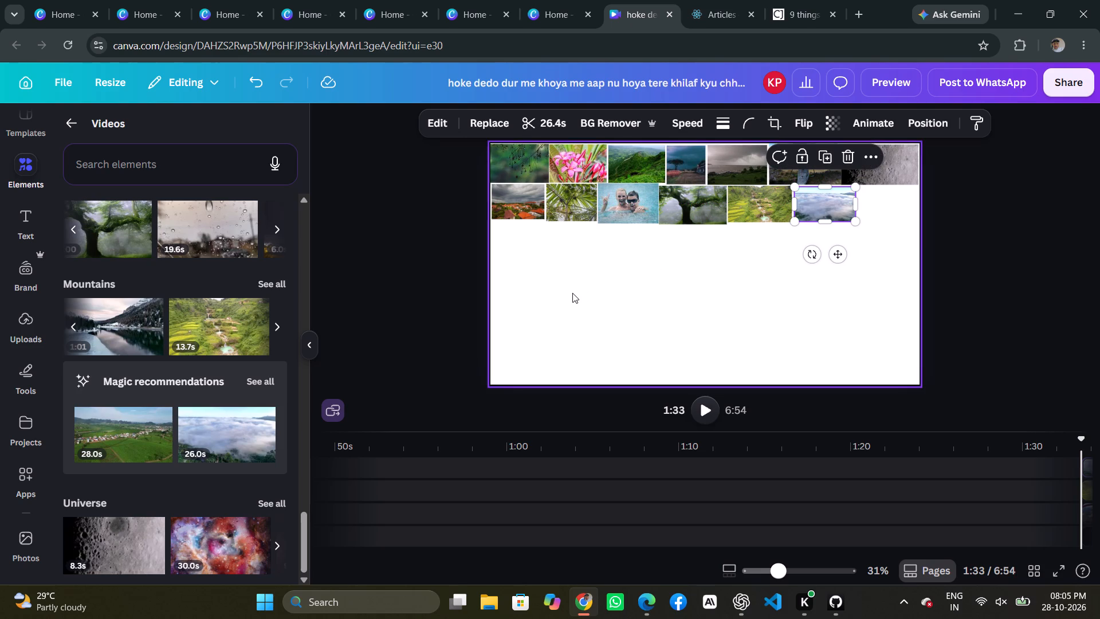
Add the 30.0 s nebula video from the Universe videos, shrink it and place it at the right end of the second row.
{"action": "scroll", "coordinate": [187, 439], "scroll_direction": "down", "scroll_amount": 1}
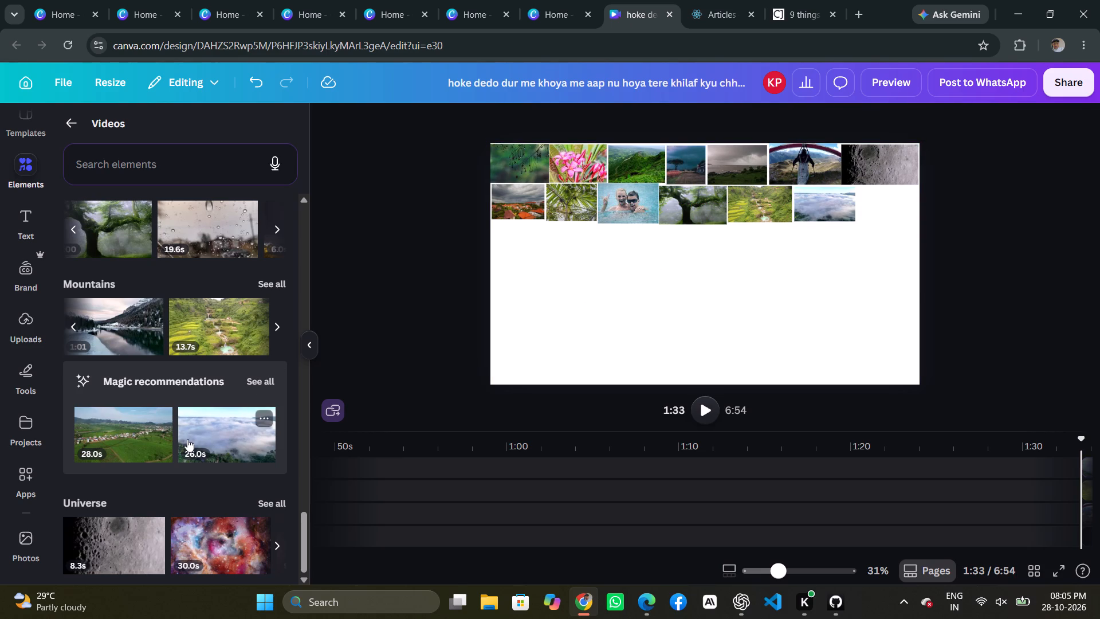
{"action": "scroll", "coordinate": [187, 439], "scroll_direction": "down", "scroll_amount": 1}
{"action": "left_click_drag", "start_coordinate": [194, 548], "coordinate": [610, 285]}
{"action": "scroll", "coordinate": [374, 480], "scroll_direction": "right", "scroll_amount": 2}
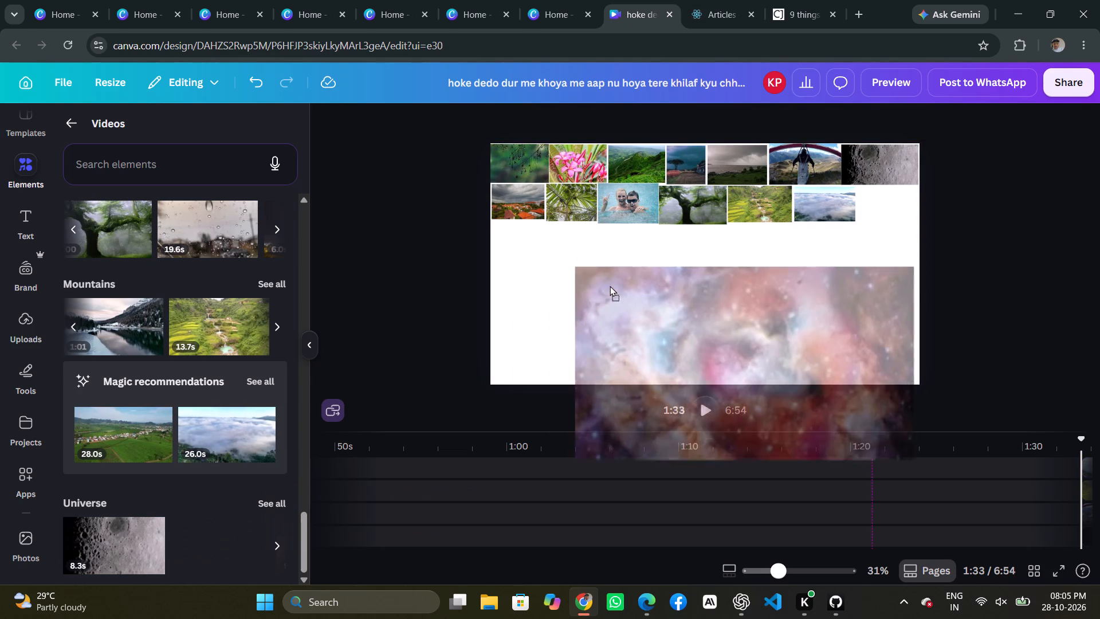
{"action": "left_click_drag", "start_coordinate": [610, 285], "coordinate": [544, 224]}
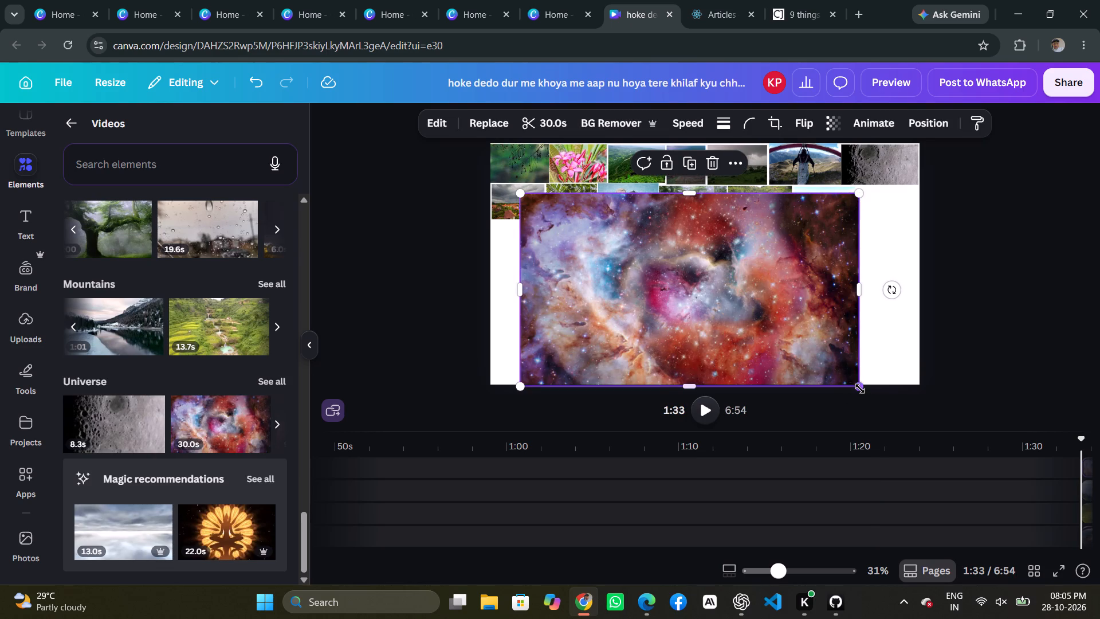
{"action": "left_click_drag", "start_coordinate": [861, 389], "coordinate": [568, 205]}
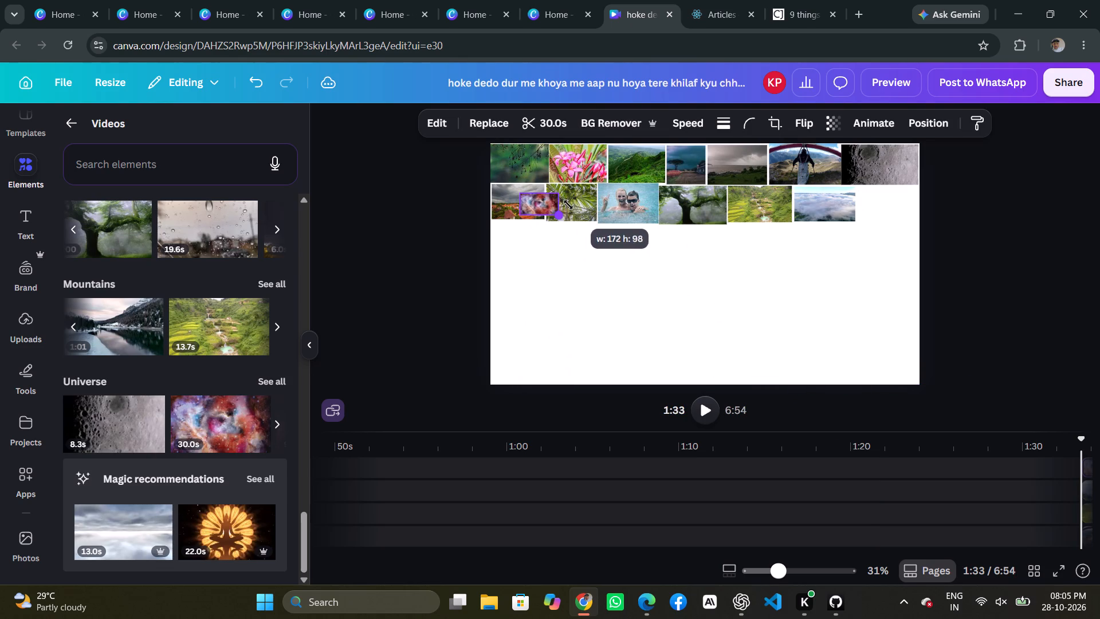
{"action": "left_click_drag", "start_coordinate": [568, 205], "coordinate": [588, 234]}
{"action": "left_click_drag", "start_coordinate": [547, 209], "coordinate": [886, 205]}
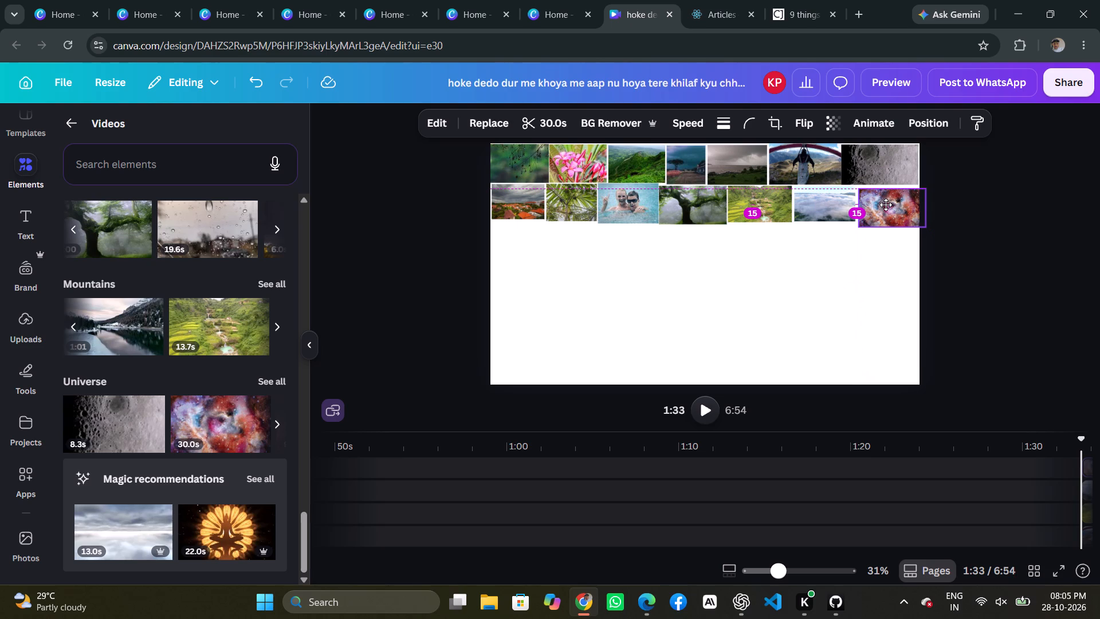
{"action": "left_click_drag", "start_coordinate": [886, 205], "coordinate": [884, 203]}
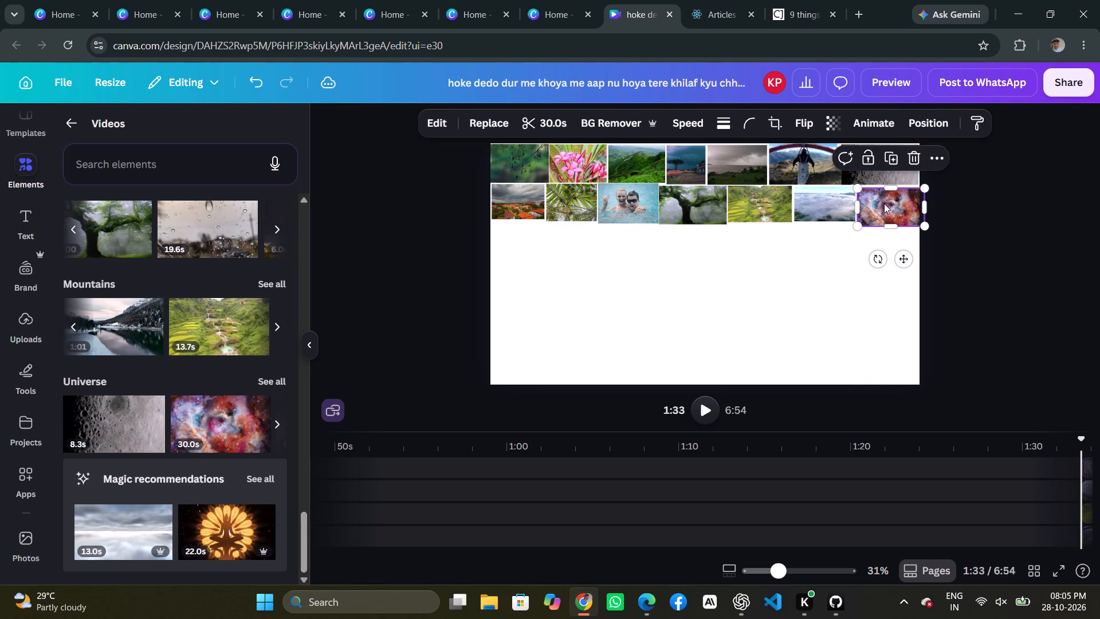
{"action": "left_click", "coordinate": [598, 280]}
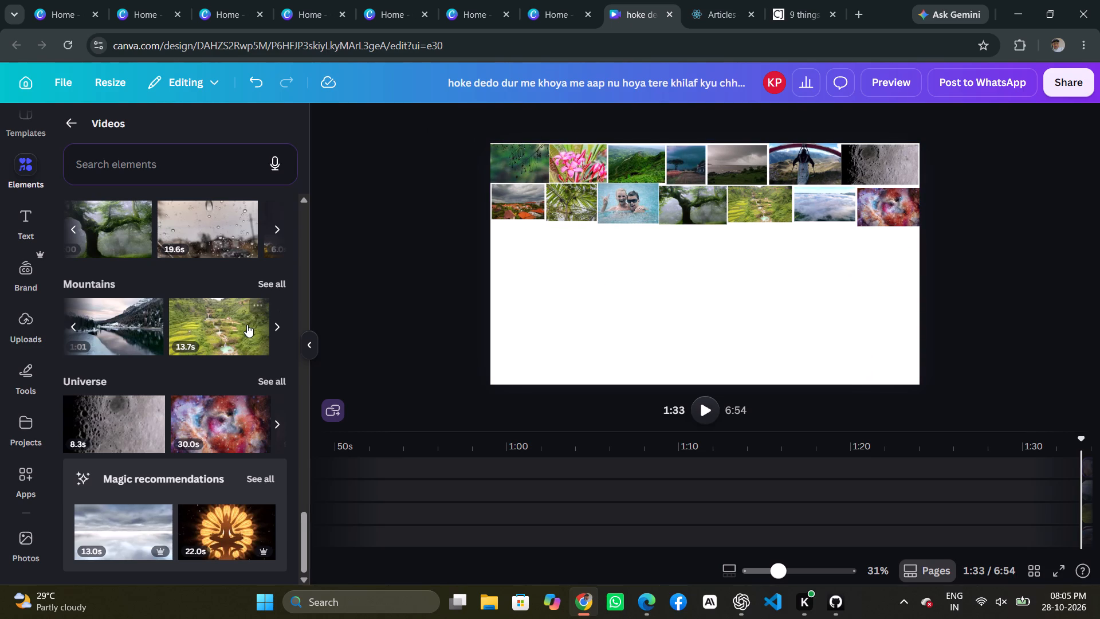
Add the 15.0 s couple video from the Beach videos, shrink it and place it at the left edge to start the third row.
{"action": "scroll", "coordinate": [168, 330], "scroll_direction": "up", "scroll_amount": 5}
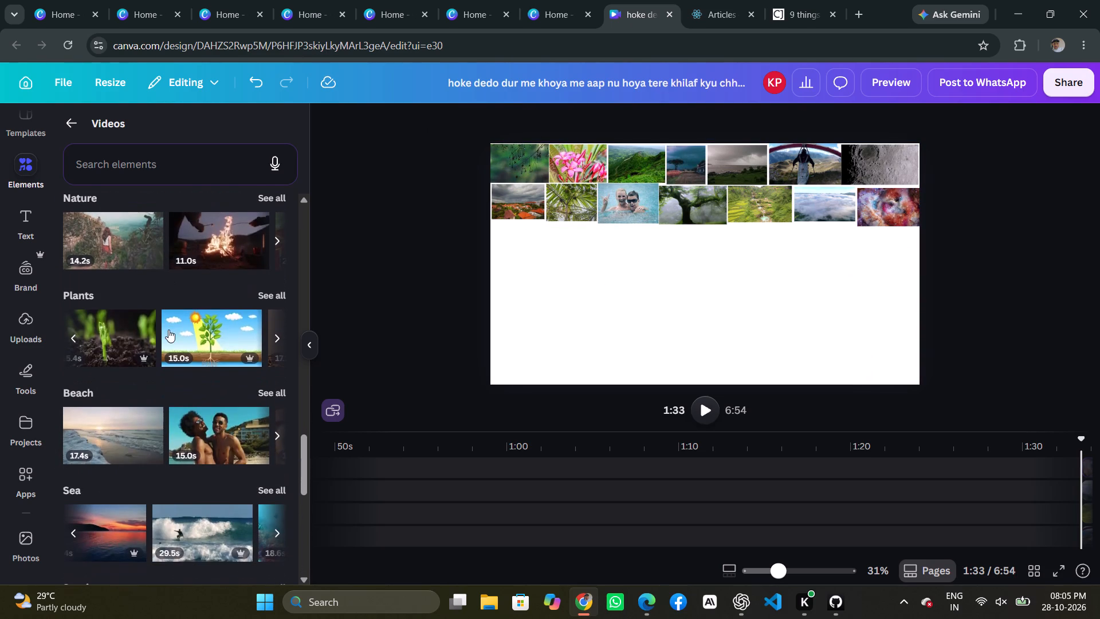
{"action": "left_click_drag", "start_coordinate": [230, 442], "coordinate": [508, 374]}
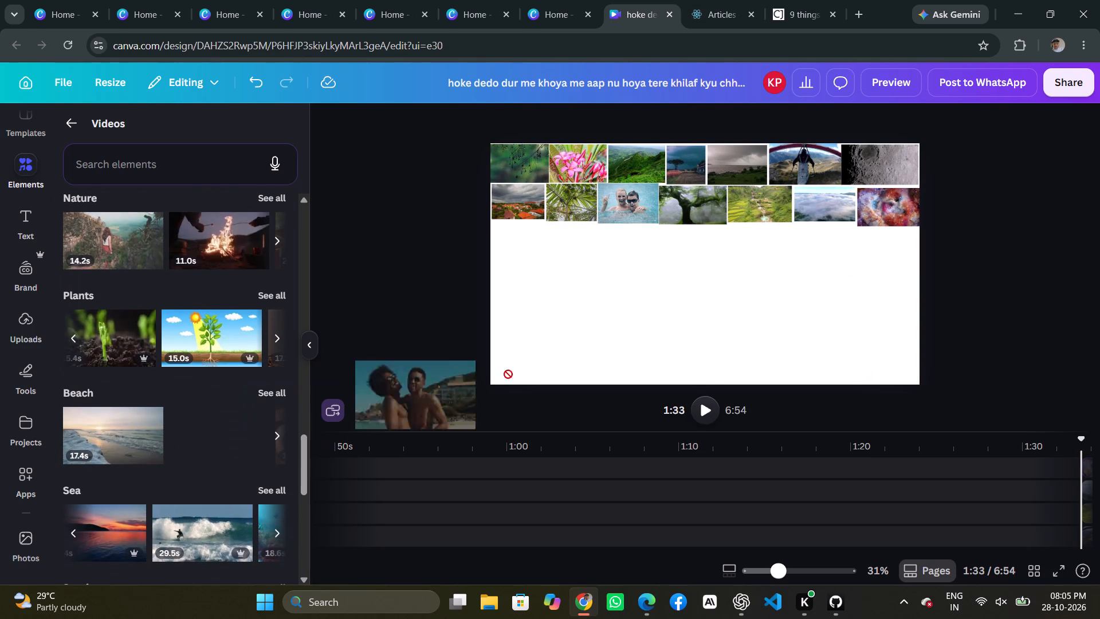
{"action": "left_click_drag", "start_coordinate": [508, 374], "coordinate": [573, 248]}
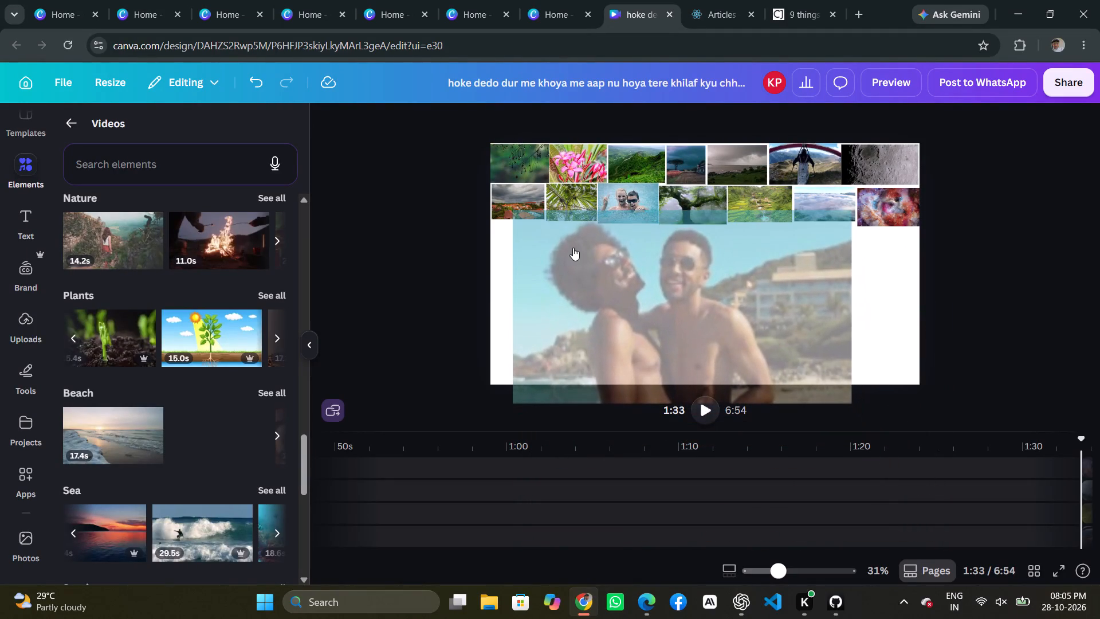
{"action": "left_click_drag", "start_coordinate": [513, 215], "coordinate": [729, 304]}
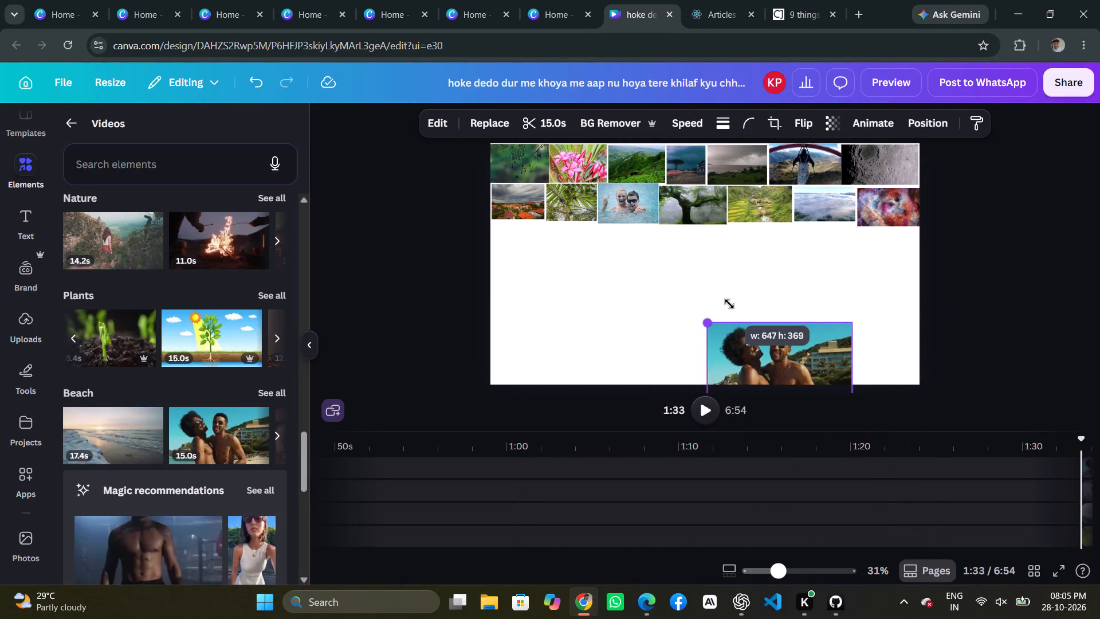
{"action": "left_click_drag", "start_coordinate": [729, 304], "coordinate": [791, 363]}
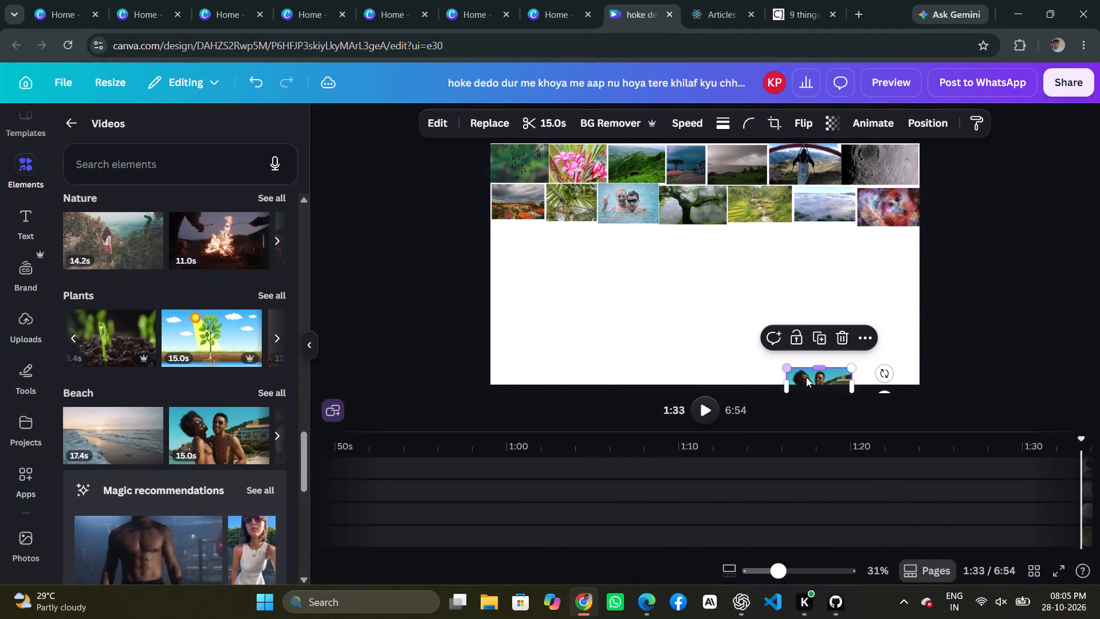
{"action": "left_click_drag", "start_coordinate": [810, 374], "coordinate": [523, 238]}
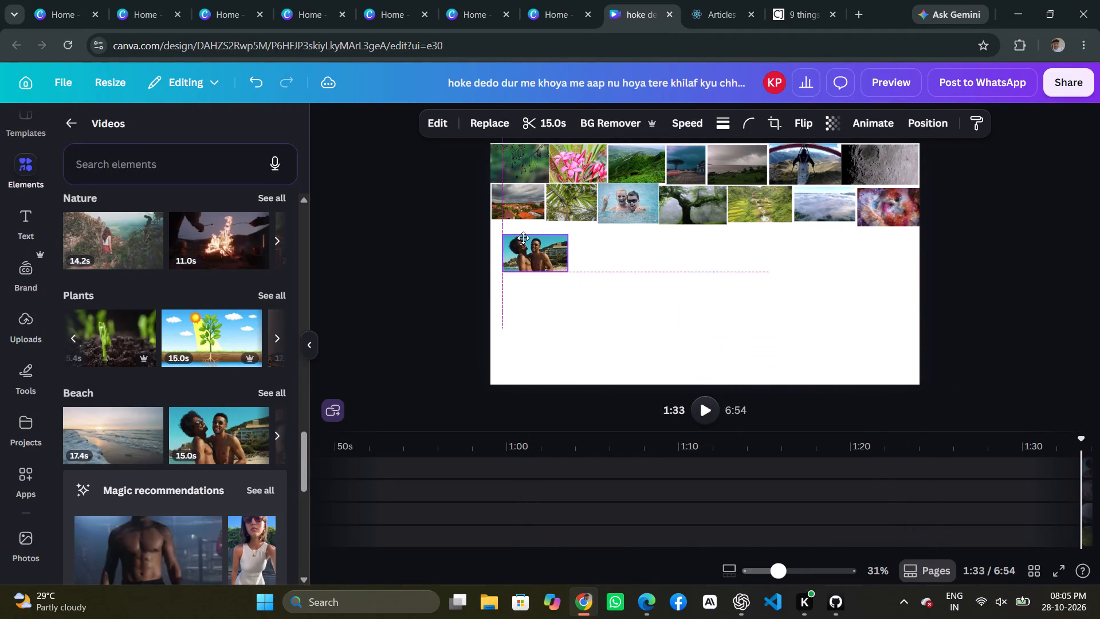
{"action": "left_click_drag", "start_coordinate": [523, 238], "coordinate": [514, 229]}
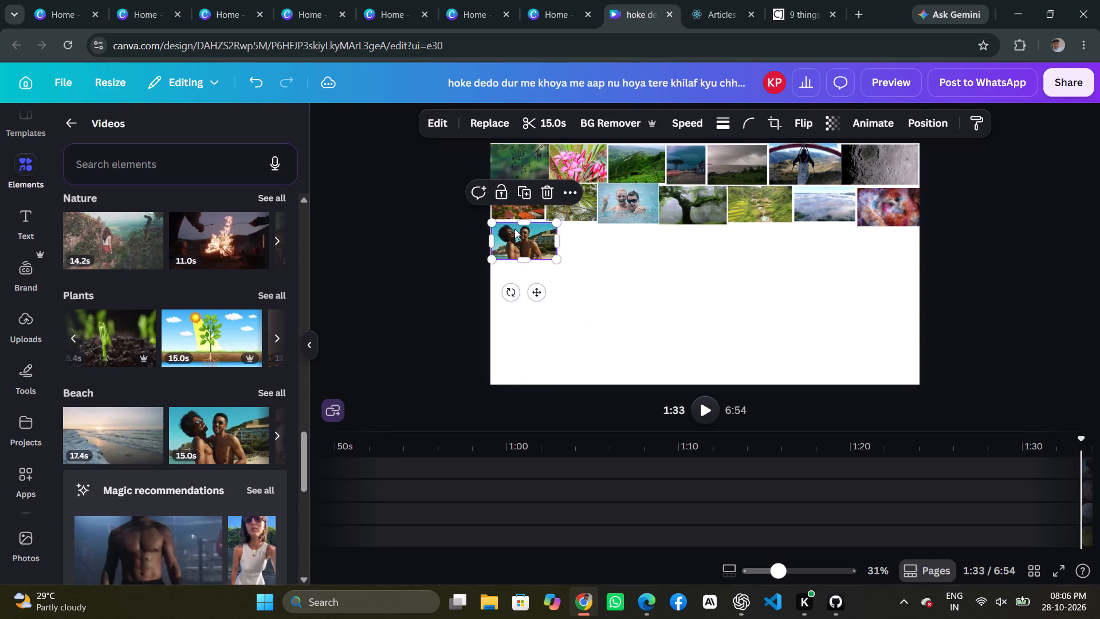
{"action": "left_click_drag", "start_coordinate": [555, 258], "coordinate": [548, 257]}
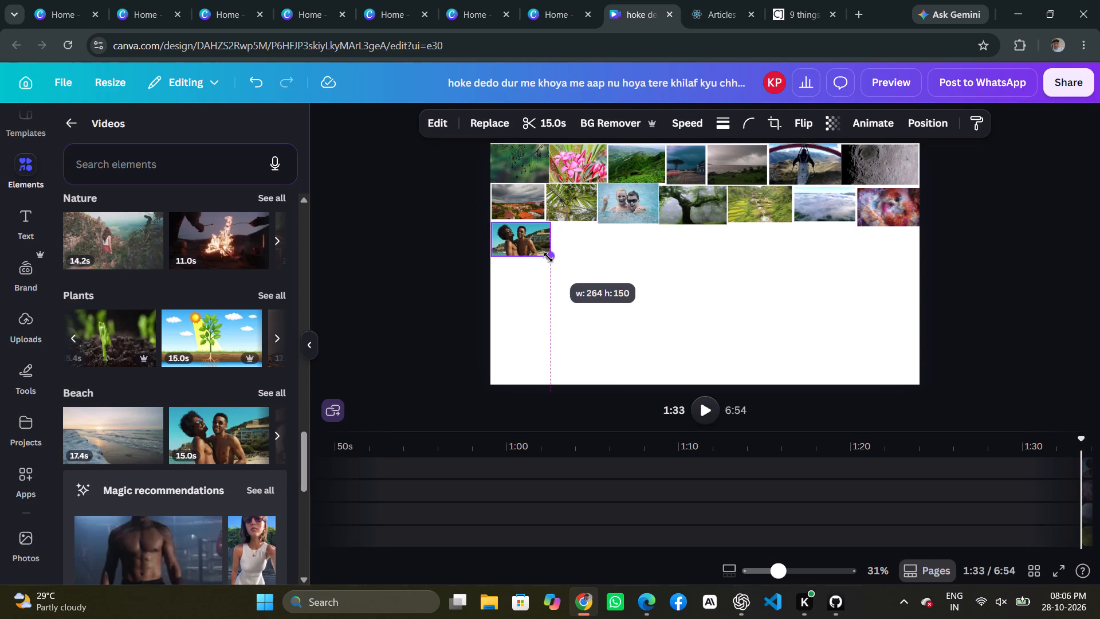
{"action": "left_click_drag", "start_coordinate": [548, 257], "coordinate": [549, 258]}
Nudge the beach couple clip upward in small increments so it sits just under the second row's first photo.
{"action": "key", "text": "Up"}
{"action": "key", "text": "Up"}
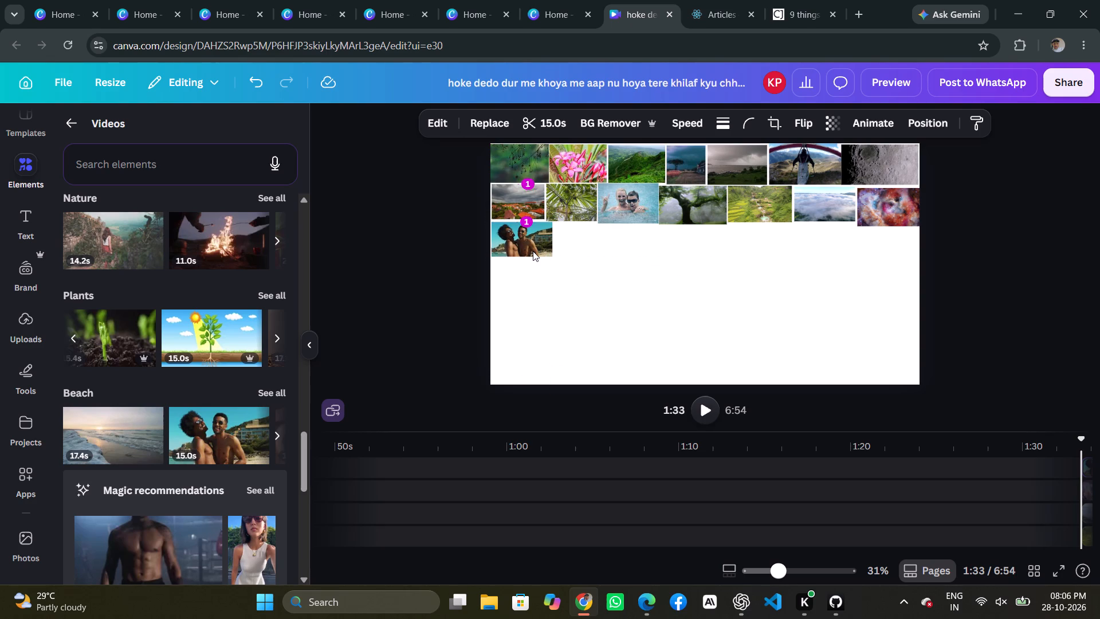
{"action": "key", "text": "Up"}
{"action": "key", "text": "Up"}
{"action": "key", "text": "Up"}
{"action": "key", "text": "Up"}
{"action": "key", "text": "Up"}
{"action": "key", "text": "Up"}
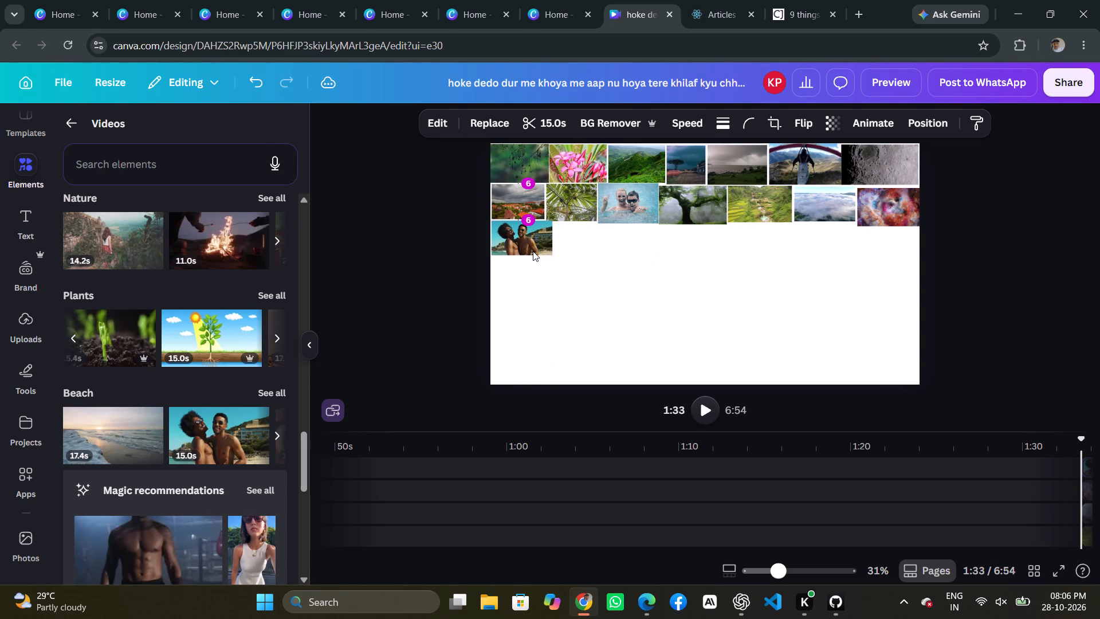
{"action": "key", "text": "Down"}
{"action": "key", "text": "Down"}
{"action": "key", "text": "Down"}
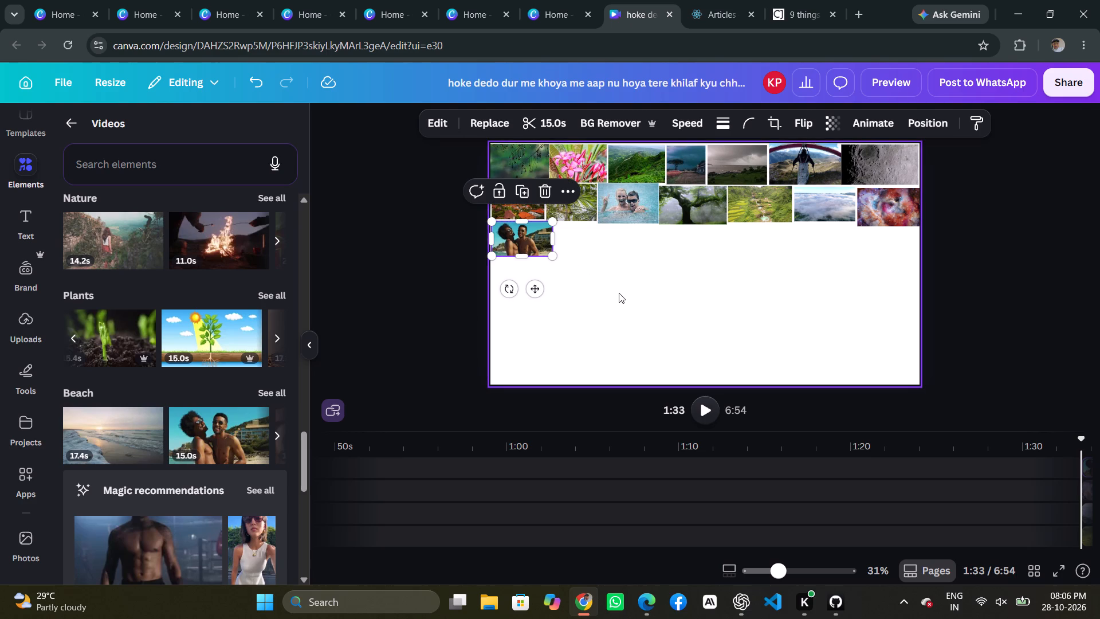
{"action": "left_click", "coordinate": [623, 295]}
Add the 15.0 s illustrated sunlit plant video from Plants, shrink it to about 244 by 139 and place it right of the beach couple clip.
{"action": "left_click_drag", "start_coordinate": [221, 344], "coordinate": [630, 224]}
{"action": "scroll", "coordinate": [412, 343], "scroll_direction": "right", "scroll_amount": 2}
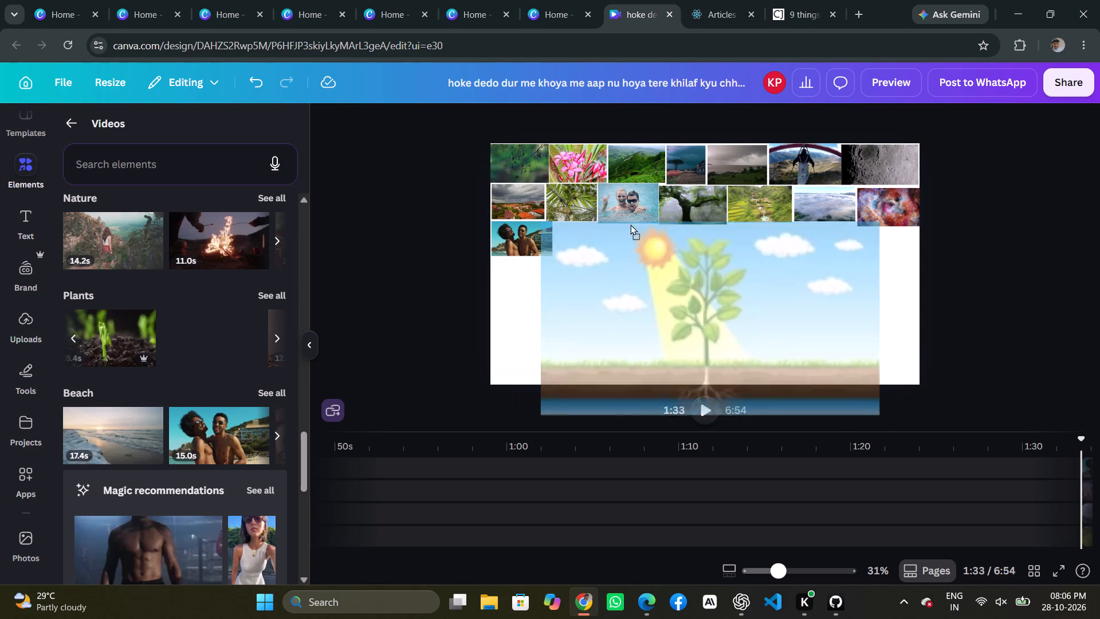
{"action": "left_click_drag", "start_coordinate": [630, 224], "coordinate": [599, 242]}
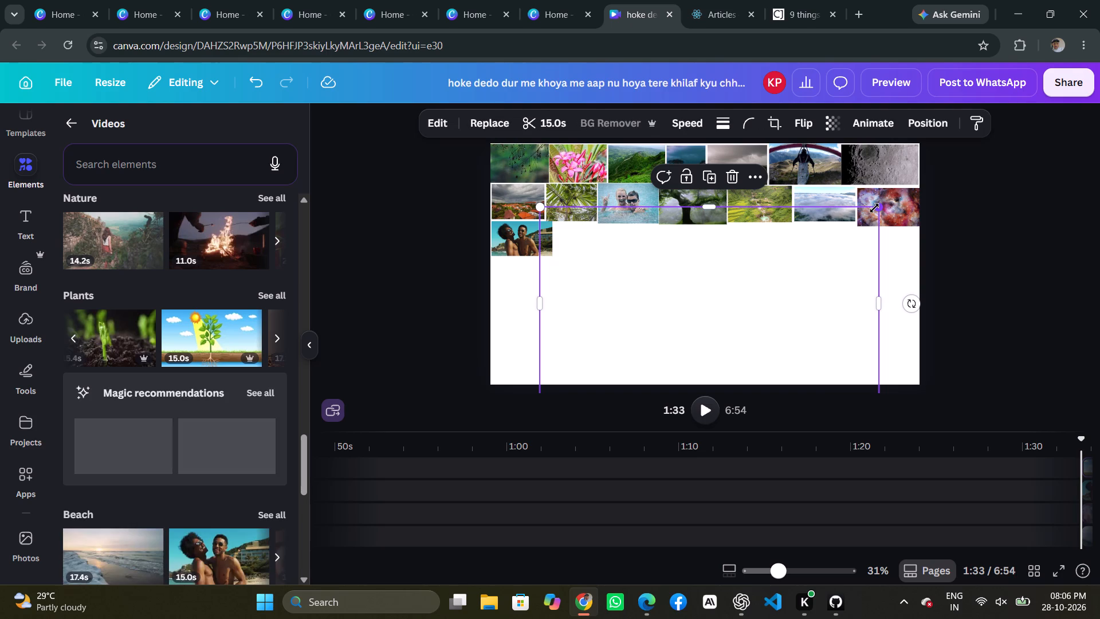
{"action": "left_click_drag", "start_coordinate": [877, 209], "coordinate": [686, 293]}
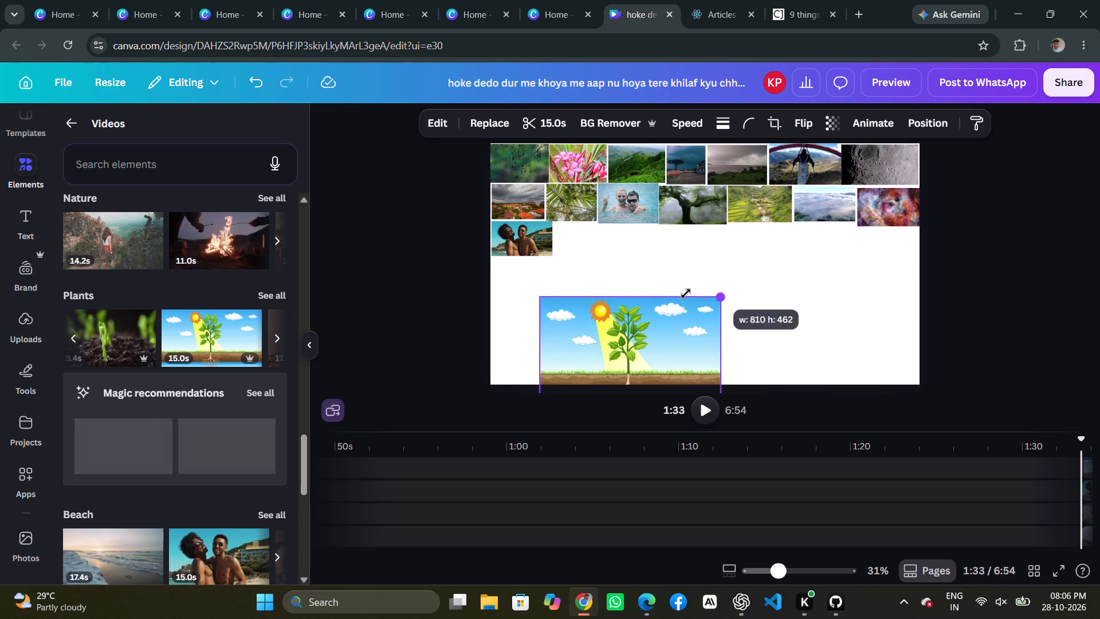
{"action": "left_click_drag", "start_coordinate": [686, 293], "coordinate": [620, 344]}
{"action": "left_click_drag", "start_coordinate": [579, 371], "coordinate": [624, 315]}
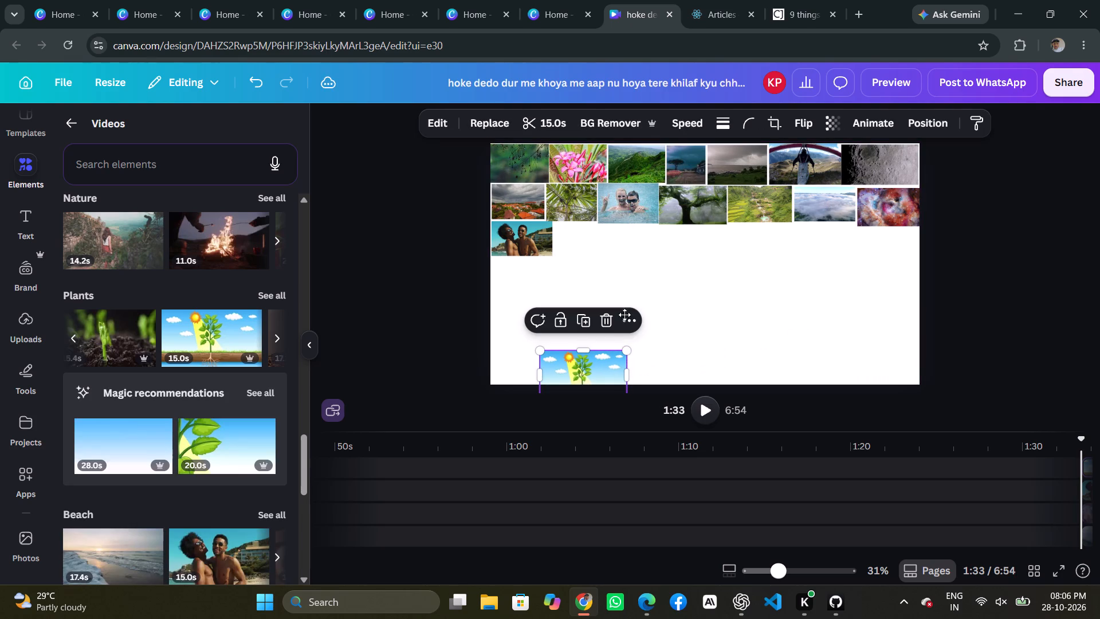
{"action": "left_click_drag", "start_coordinate": [624, 315], "coordinate": [594, 246]}
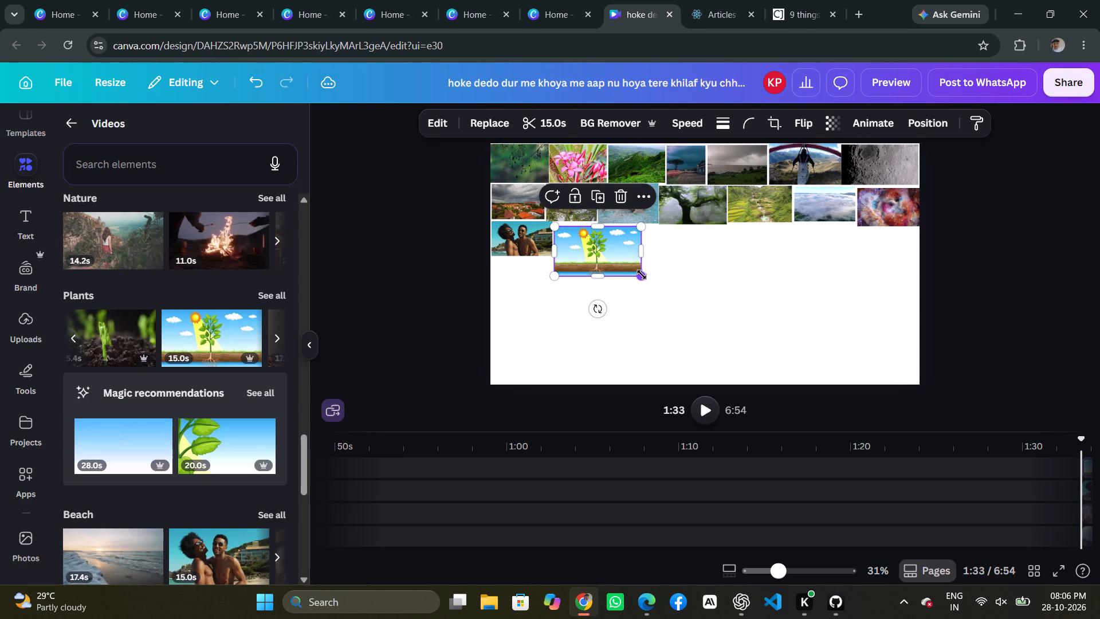
{"action": "left_click_drag", "start_coordinate": [641, 274], "coordinate": [603, 252]}
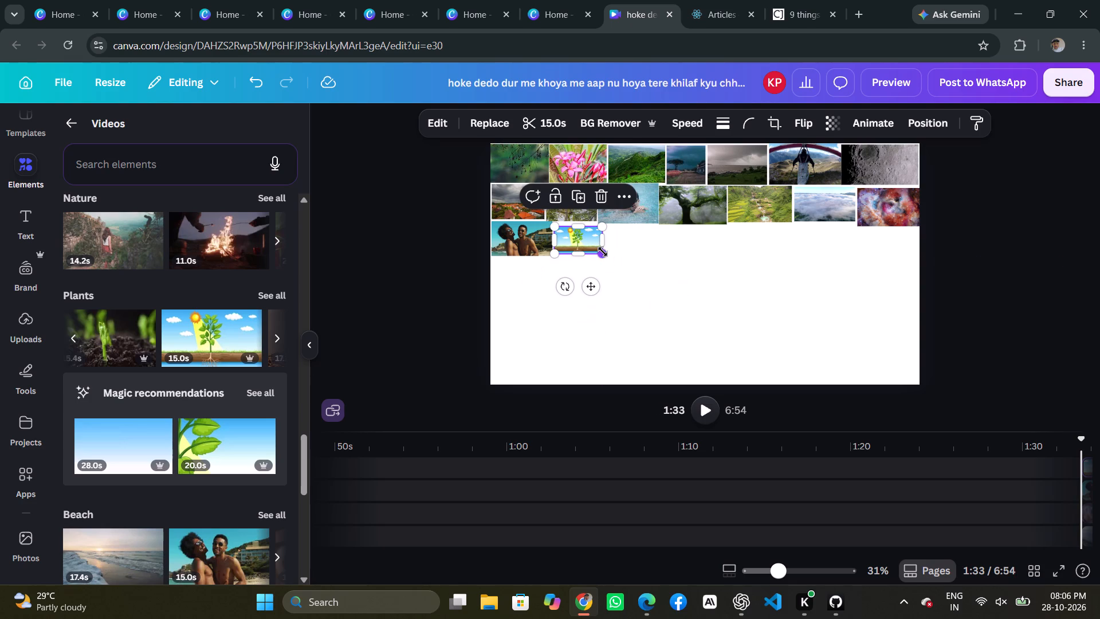
{"action": "left_click_drag", "start_coordinate": [602, 253], "coordinate": [609, 261]}
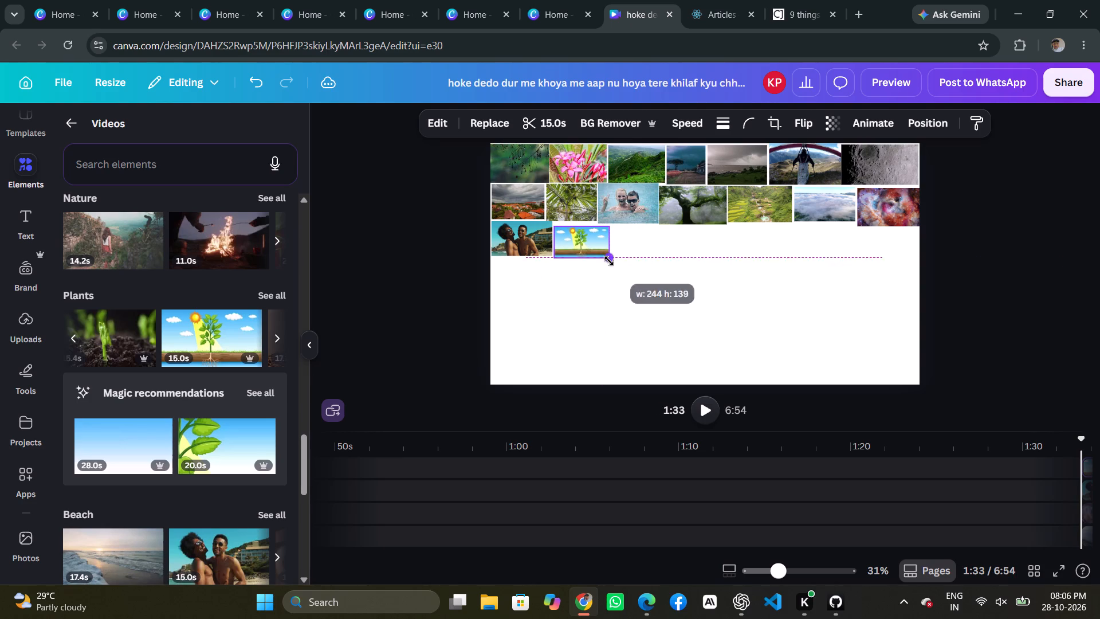
{"action": "left_click_drag", "start_coordinate": [609, 261], "coordinate": [609, 259]}
{"action": "left_click", "coordinate": [588, 248]}
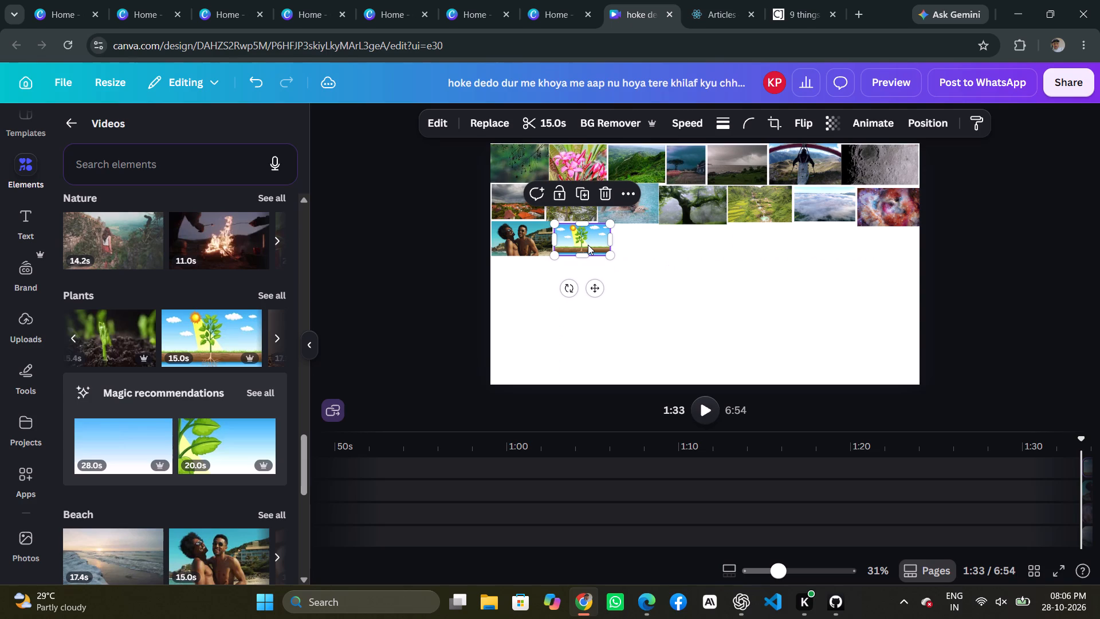
Add the 17.1 s seedling video from Plants, shrink it to about 260 wide and place it right of the illustrated plant clip.
{"action": "left_click", "coordinate": [277, 342]}
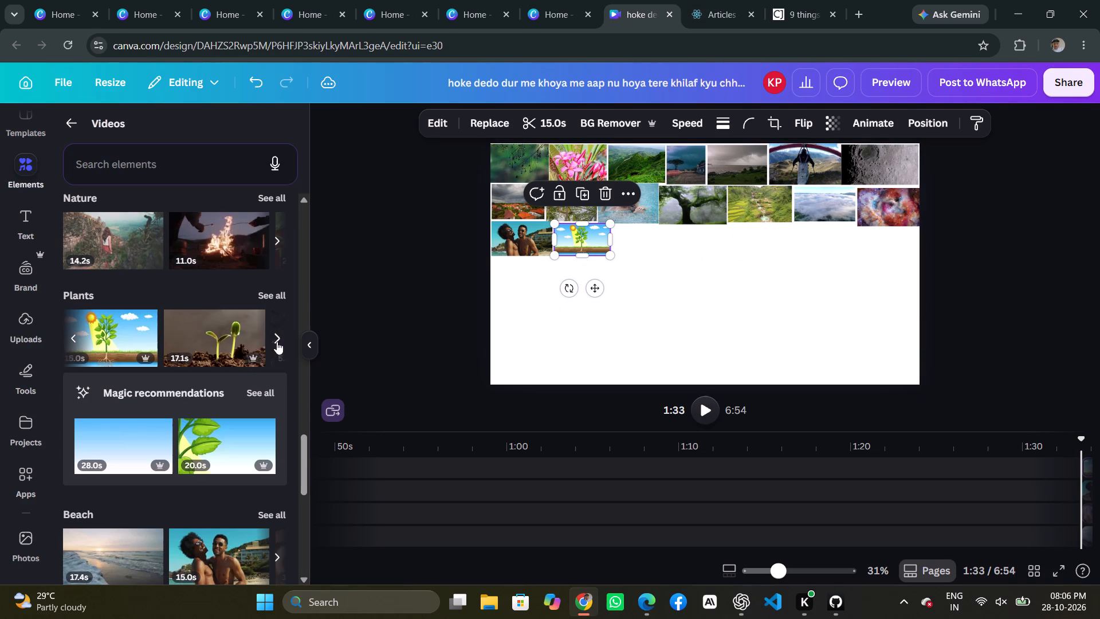
{"action": "left_click_drag", "start_coordinate": [214, 348], "coordinate": [656, 267]}
{"action": "scroll", "coordinate": [438, 323], "scroll_direction": "right", "scroll_amount": 1}
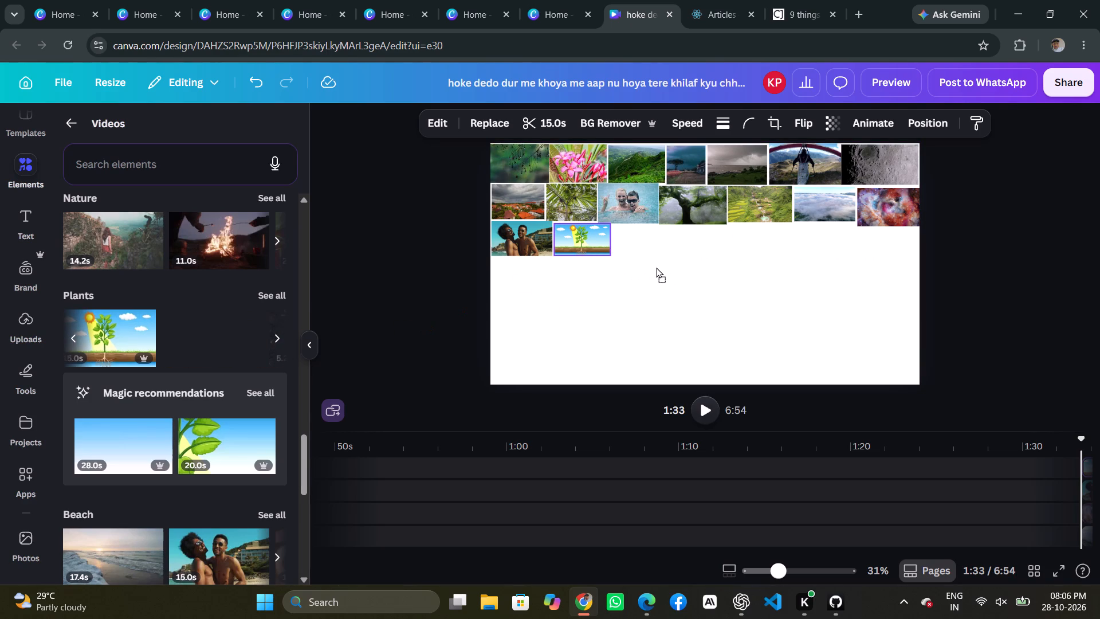
{"action": "left_click_drag", "start_coordinate": [656, 267], "coordinate": [610, 235]}
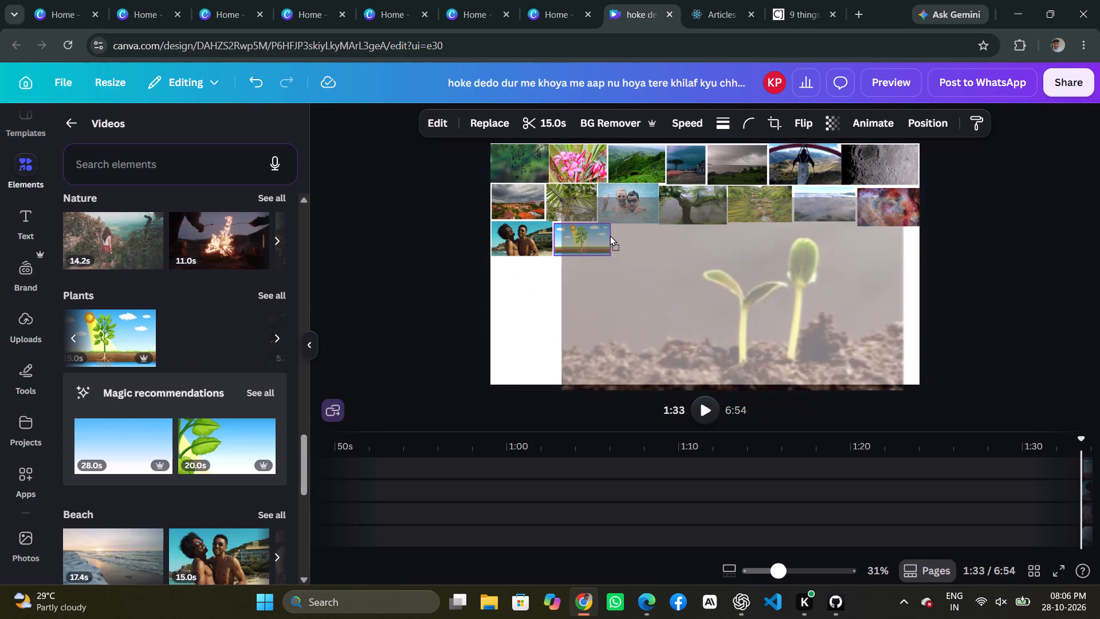
{"action": "left_click_drag", "start_coordinate": [610, 235], "coordinate": [620, 239]}
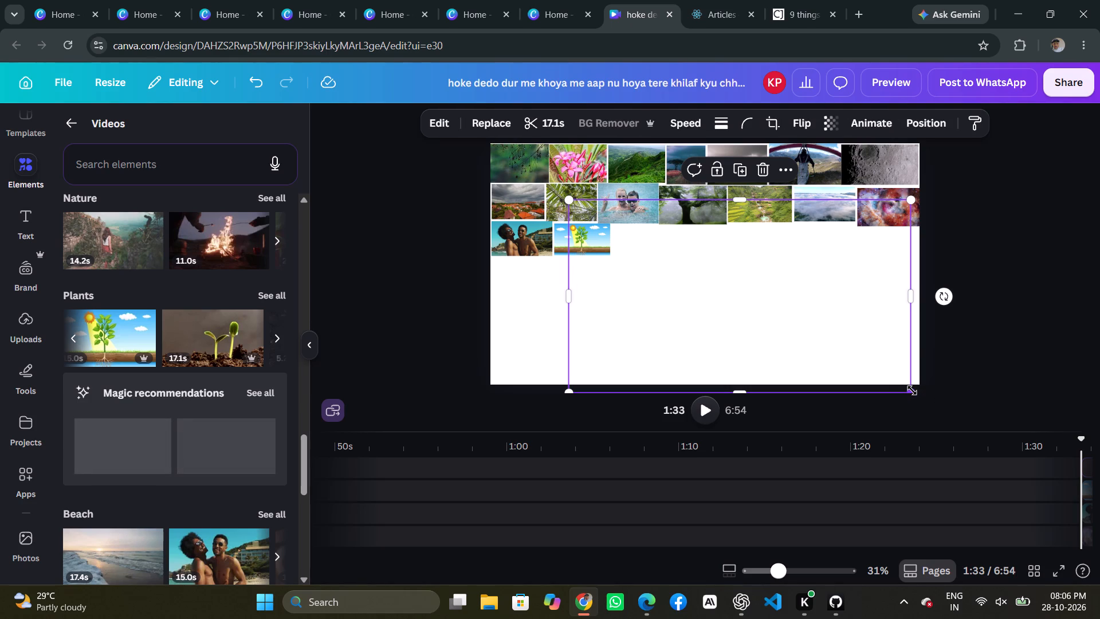
{"action": "left_click_drag", "start_coordinate": [912, 390], "coordinate": [639, 244]}
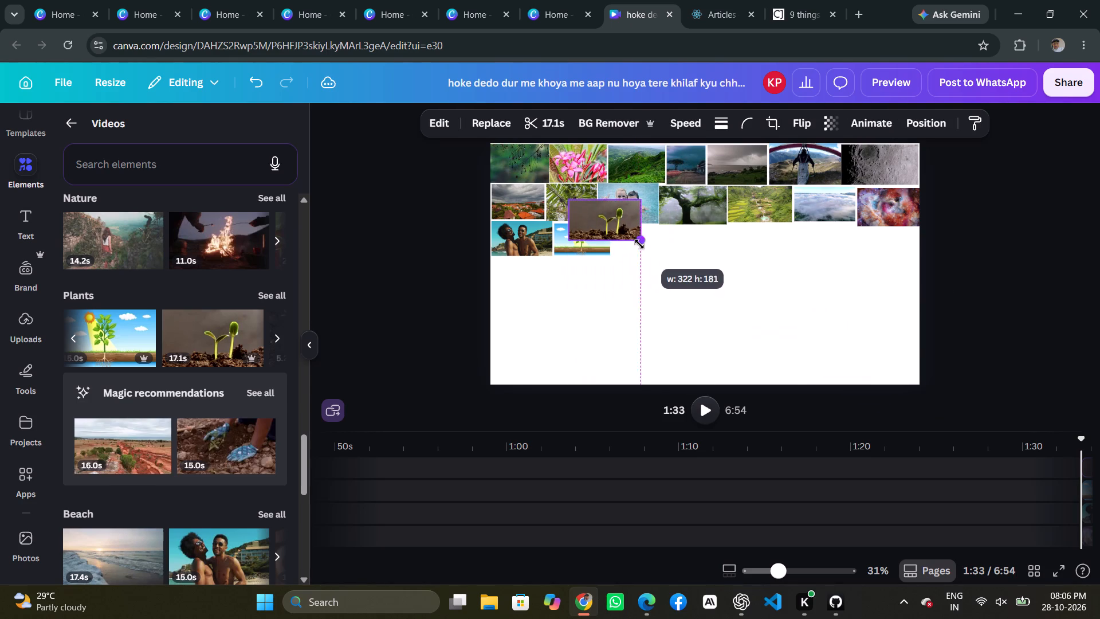
{"action": "left_click_drag", "start_coordinate": [639, 244], "coordinate": [640, 245]}
{"action": "left_click_drag", "start_coordinate": [624, 227], "coordinate": [666, 250]}
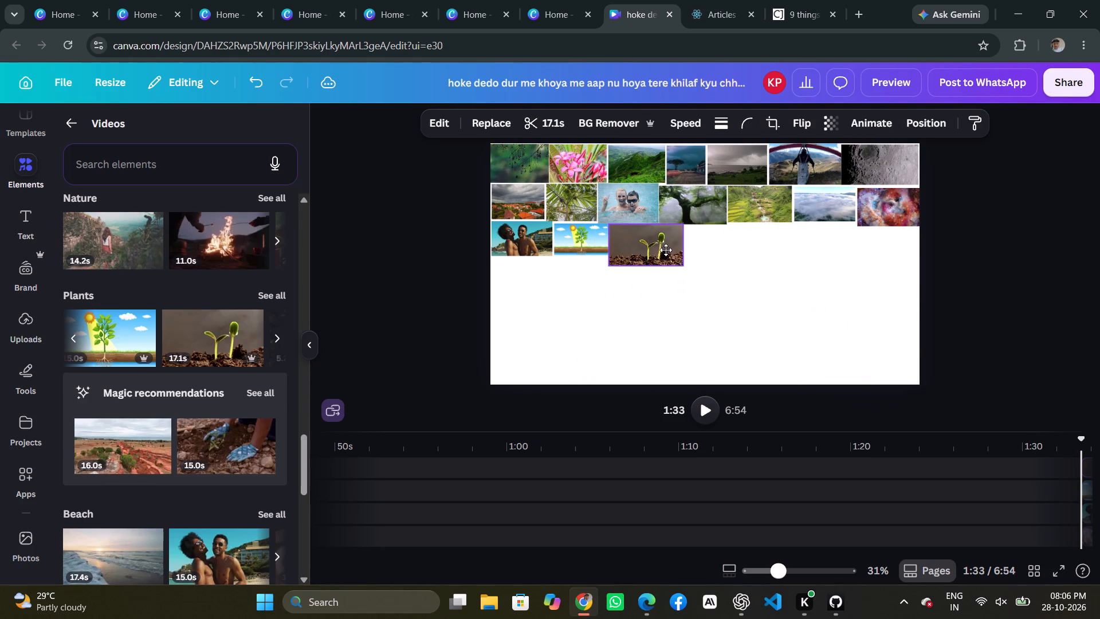
{"action": "left_click_drag", "start_coordinate": [666, 250], "coordinate": [669, 252]}
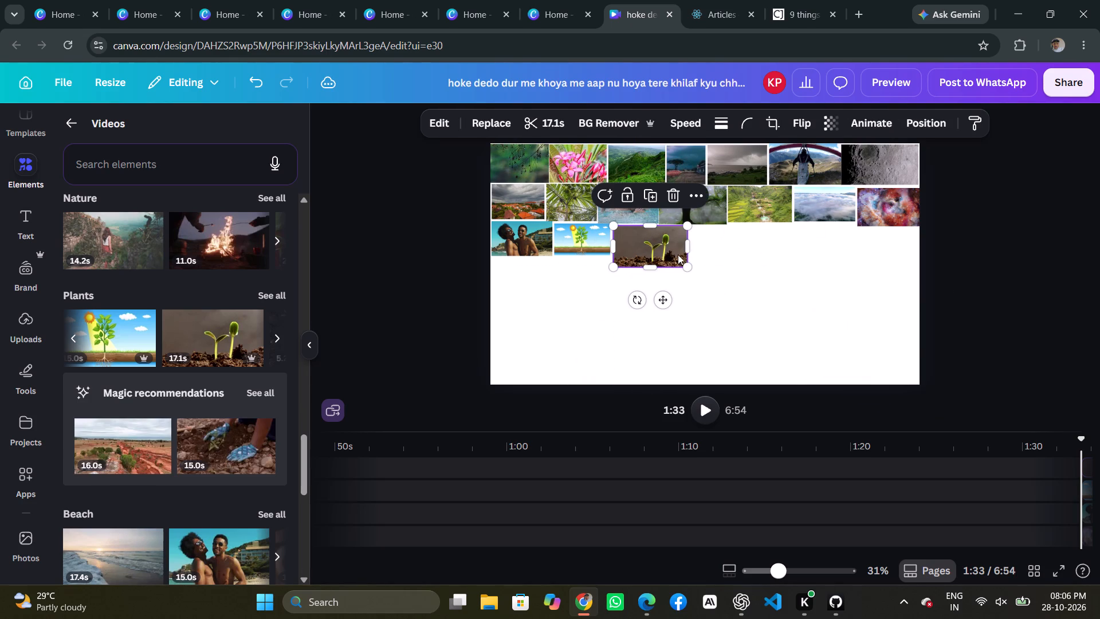
{"action": "left_click_drag", "start_coordinate": [687, 265], "coordinate": [670, 260]}
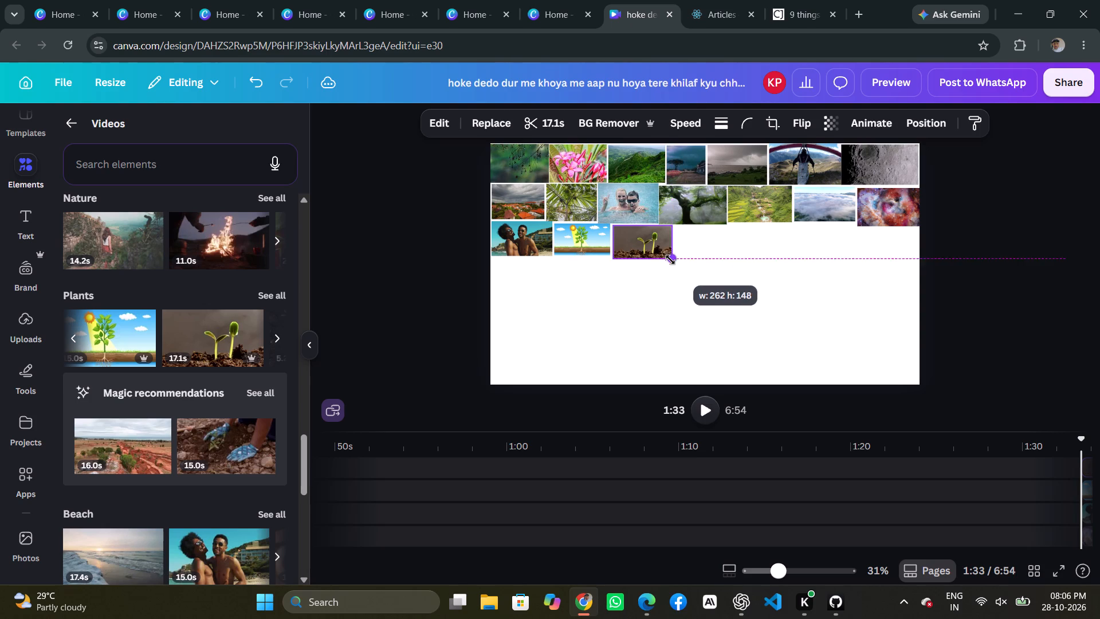
{"action": "left_click_drag", "start_coordinate": [670, 260], "coordinate": [670, 259]}
Nudge the seedling clip left and up in small increments so it sits close beside the illustrated plant clip in the third row.
{"action": "key", "text": "Left"}
{"action": "key", "text": "Left"}
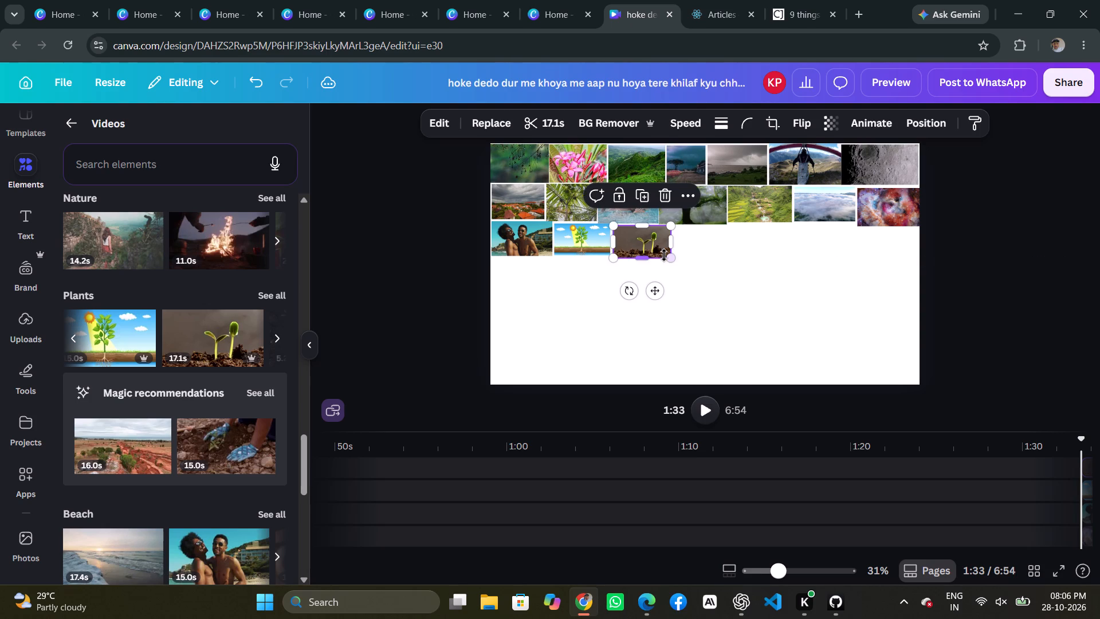
{"action": "key", "text": "Left"}
{"action": "key", "text": "Left"}
{"action": "key", "text": "Left"}
{"action": "key", "text": "Left"}
{"action": "key", "text": "Left"}
{"action": "key", "text": "Left"}
{"action": "key", "text": "Left"}
{"action": "key", "text": "Up"}
{"action": "key", "text": "Up"}
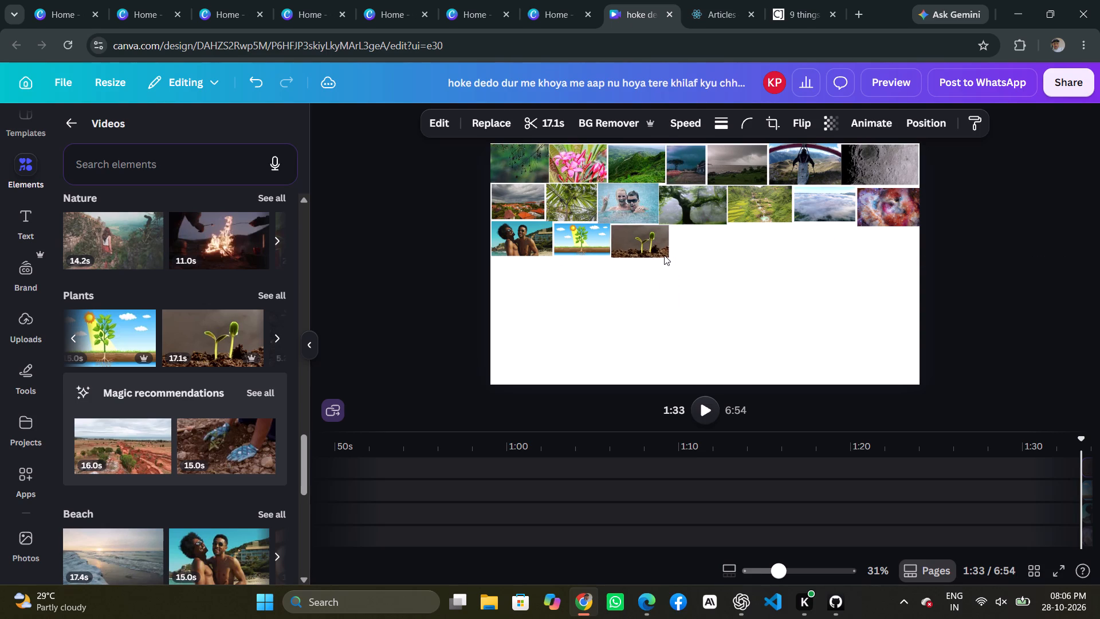
{"action": "key", "text": "Up"}
{"action": "key", "text": "Up"}
{"action": "key", "text": "Up"}
{"action": "key", "text": "Up"}
{"action": "key", "text": "Up"}
{"action": "key", "text": "Left"}
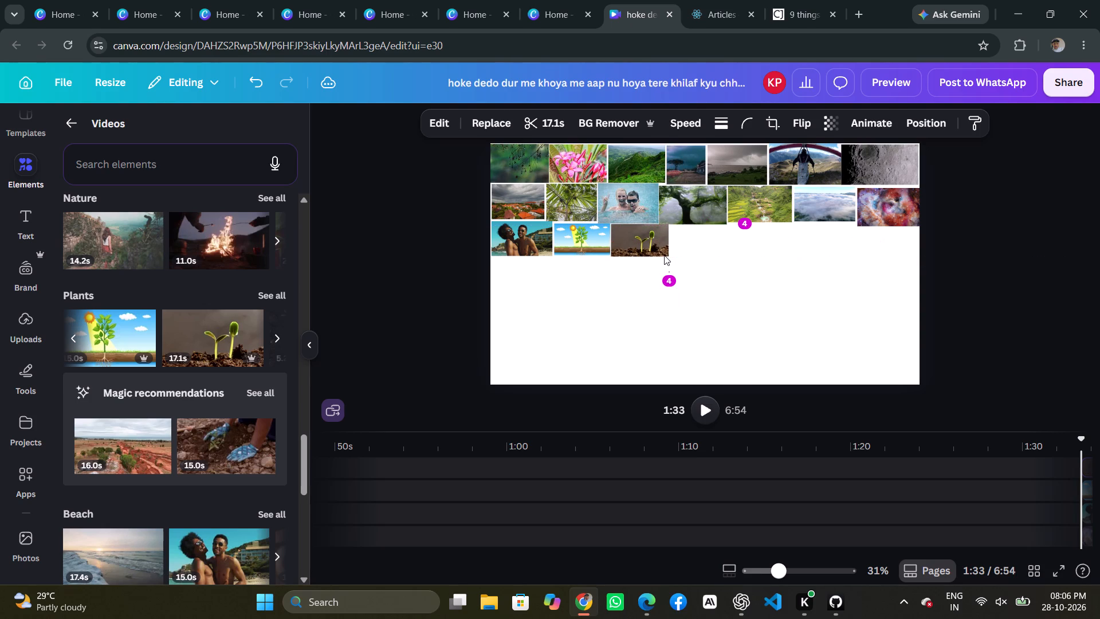
{"action": "left_click", "coordinate": [571, 305]}
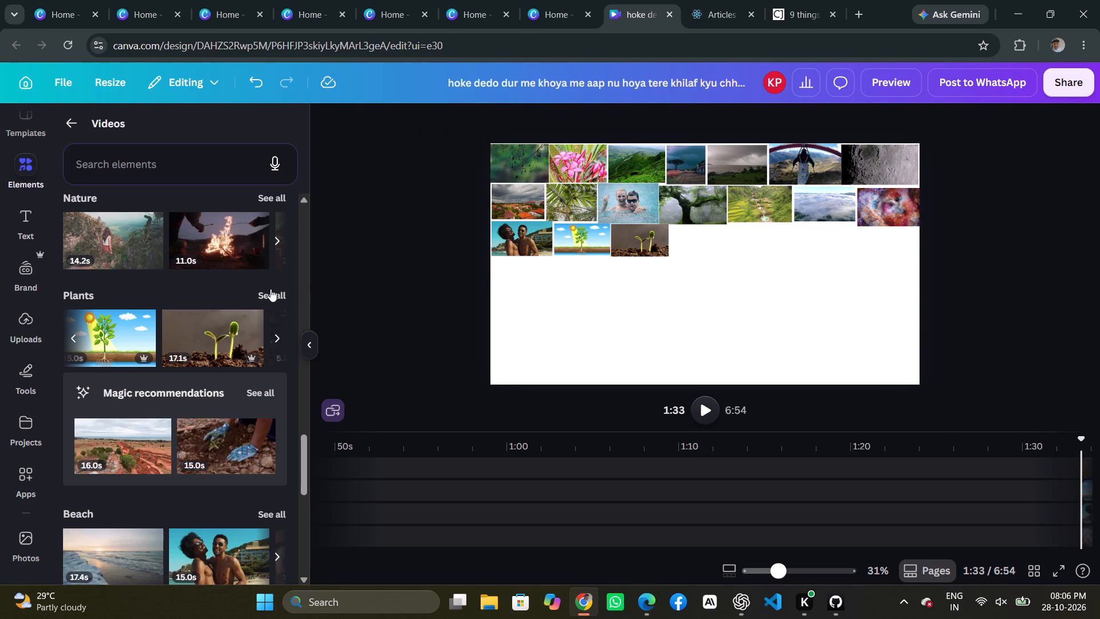
Add the recommended 15.0 s video of gloved hands planting, shrink it to the row's height and place it right of the seedling clip.
{"action": "left_click_drag", "start_coordinate": [211, 442], "coordinate": [546, 275]}
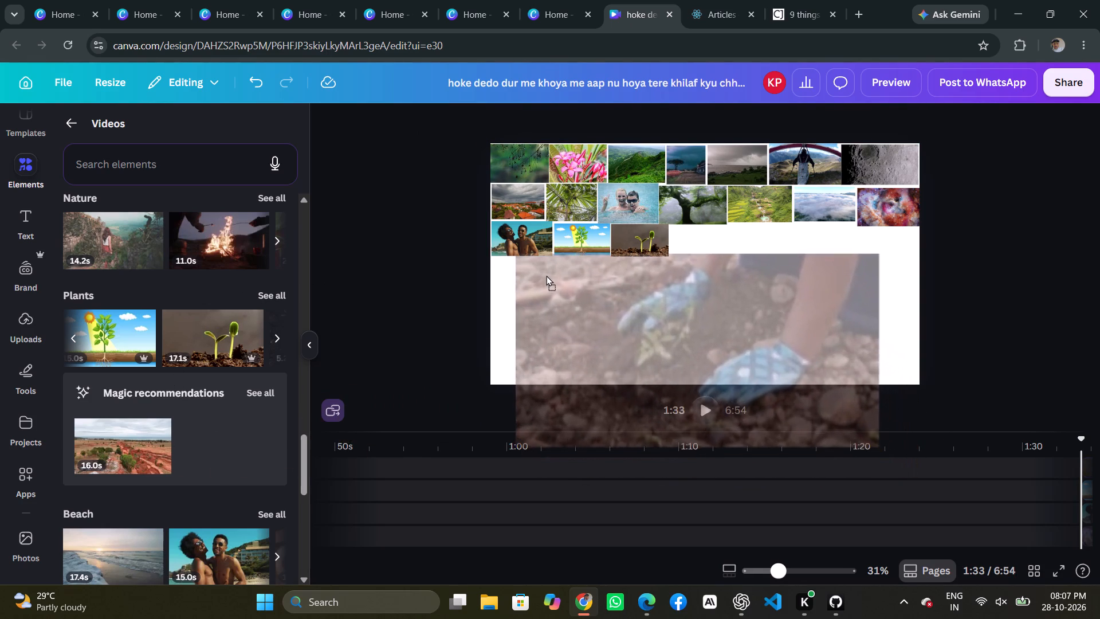
{"action": "left_click_drag", "start_coordinate": [546, 275], "coordinate": [545, 276]}
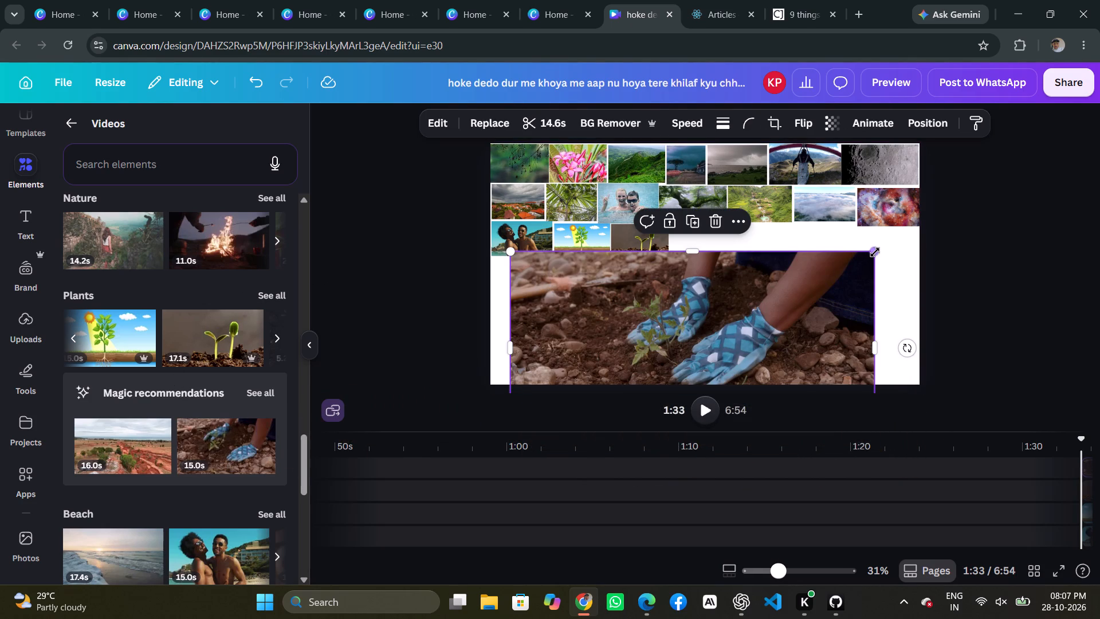
{"action": "left_click_drag", "start_coordinate": [877, 254], "coordinate": [631, 331]}
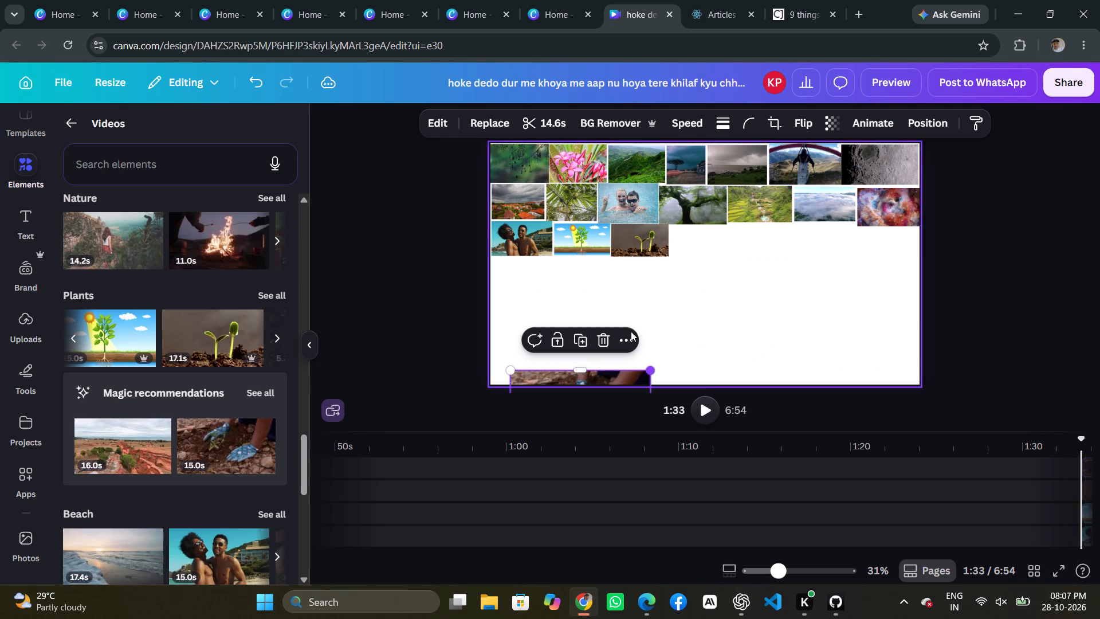
{"action": "left_click_drag", "start_coordinate": [581, 379], "coordinate": [802, 247]}
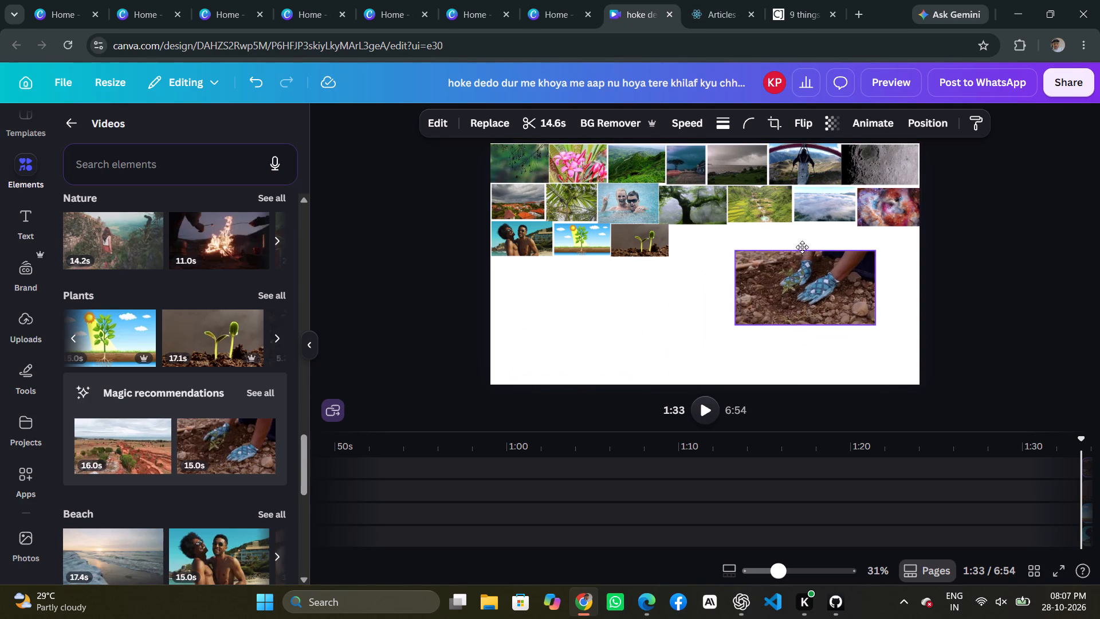
{"action": "left_click_drag", "start_coordinate": [802, 247], "coordinate": [742, 237]}
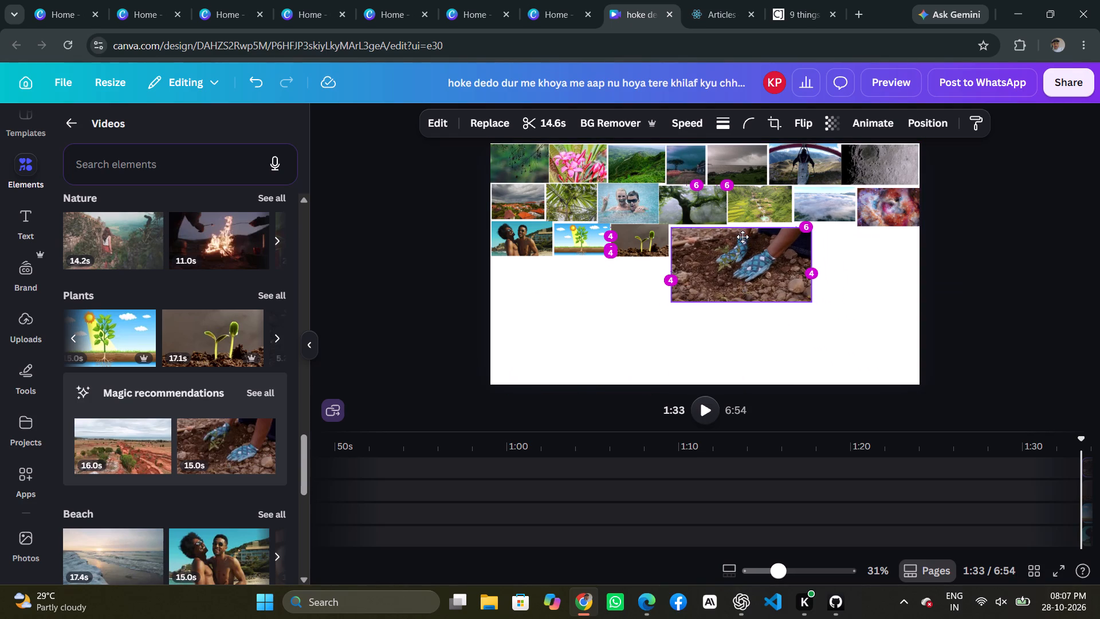
{"action": "left_click_drag", "start_coordinate": [742, 237], "coordinate": [741, 236]}
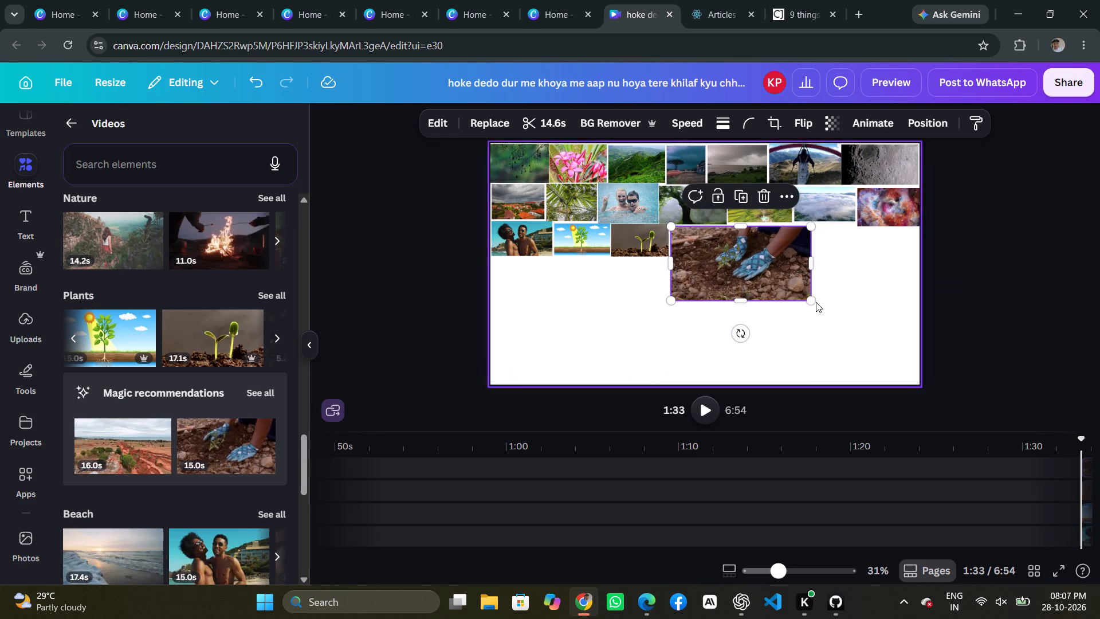
{"action": "left_click_drag", "start_coordinate": [811, 299], "coordinate": [743, 248]}
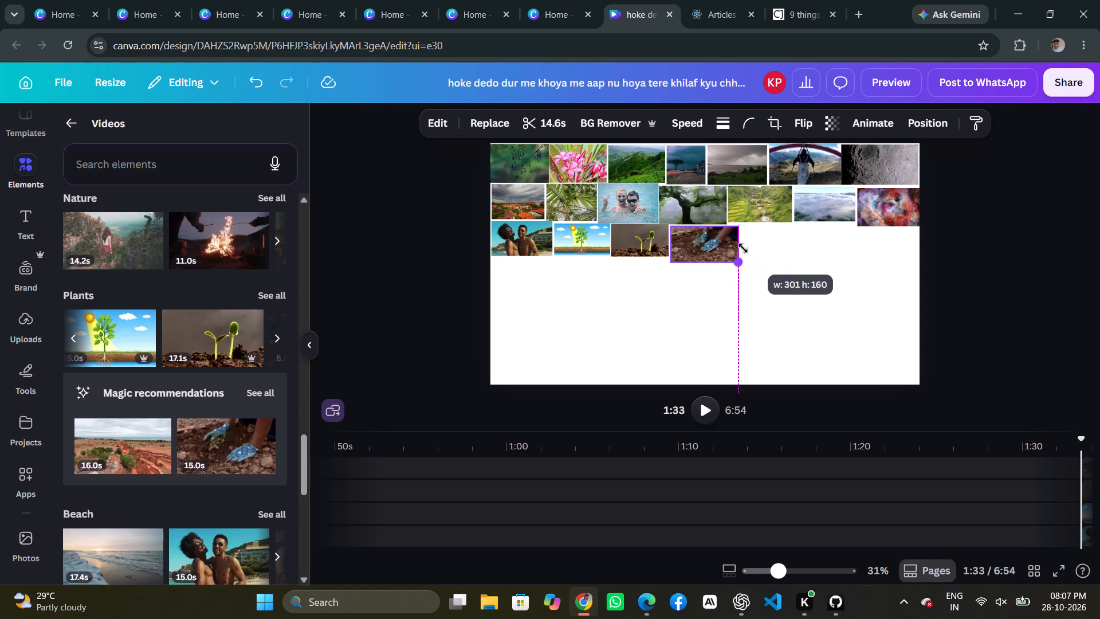
{"action": "left_click_drag", "start_coordinate": [743, 248], "coordinate": [733, 244]}
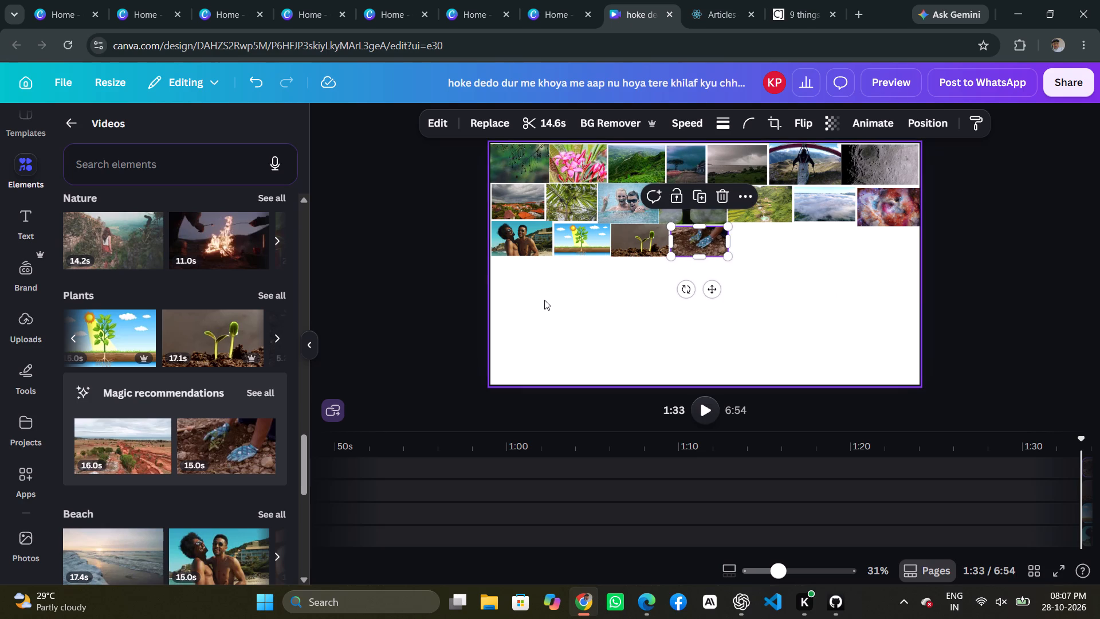
{"action": "left_click", "coordinate": [544, 300]}
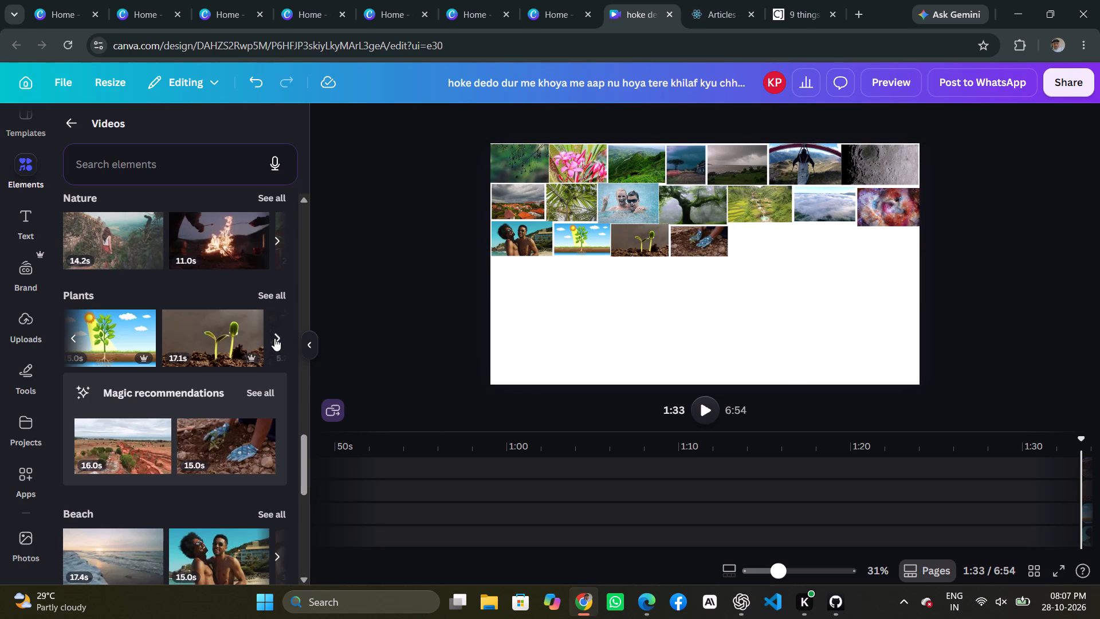
Add the 5.2 s dark-soil sprouts video from Plants, shrink it to the third row's height and place it right of the gloved hands clip.
{"action": "left_click", "coordinate": [274, 338]}
{"action": "left_click_drag", "start_coordinate": [229, 339], "coordinate": [273, 338]}
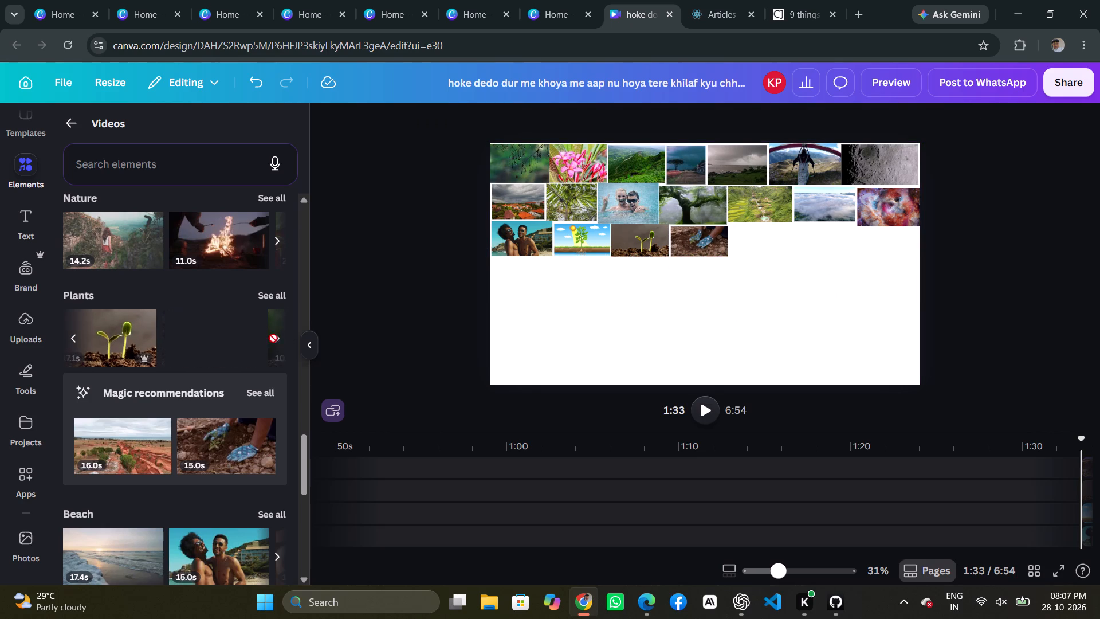
{"action": "left_click_drag", "start_coordinate": [273, 338], "coordinate": [685, 282]}
{"action": "scroll", "coordinate": [399, 330], "scroll_direction": "right", "scroll_amount": 1}
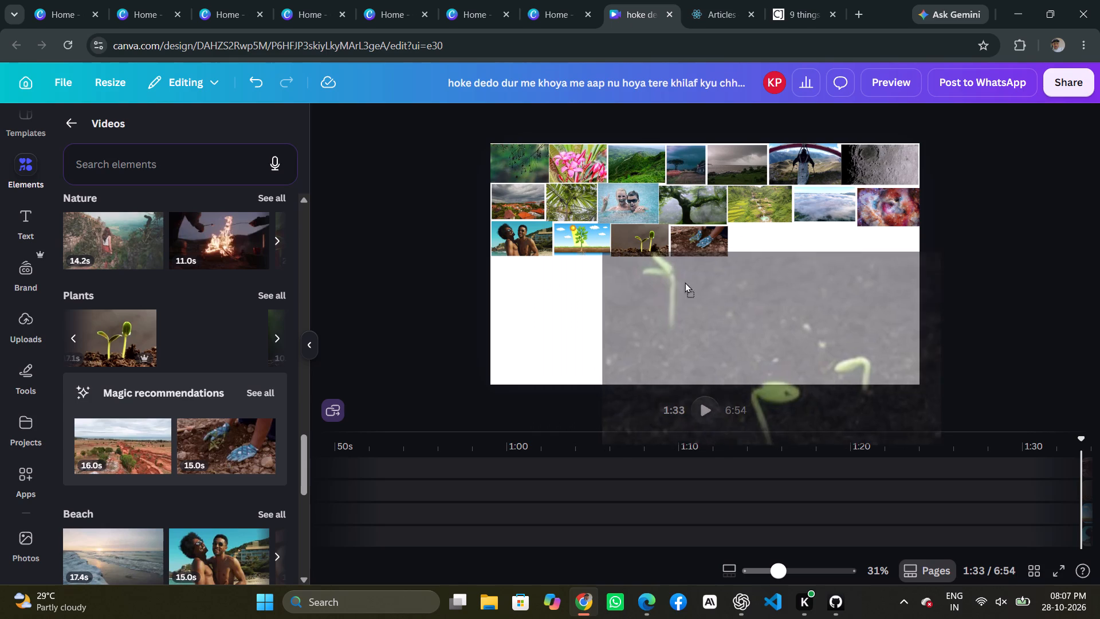
{"action": "left_click_drag", "start_coordinate": [685, 282], "coordinate": [595, 278]}
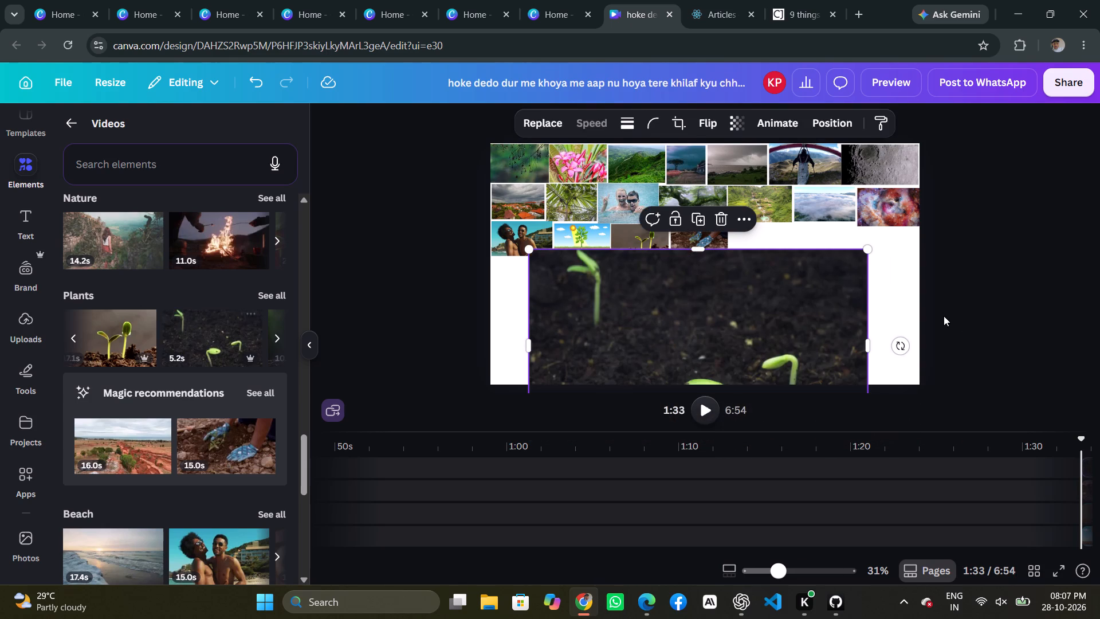
{"action": "left_click_drag", "start_coordinate": [866, 253], "coordinate": [674, 354]}
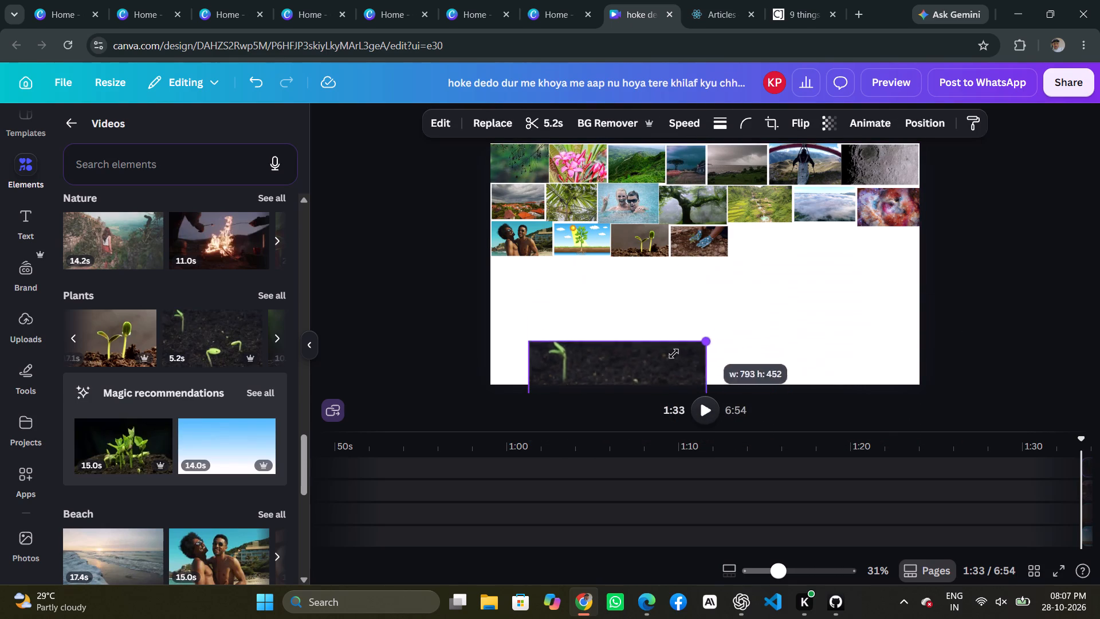
{"action": "left_click_drag", "start_coordinate": [674, 354], "coordinate": [660, 361]}
{"action": "left_click_drag", "start_coordinate": [614, 378], "coordinate": [826, 273]}
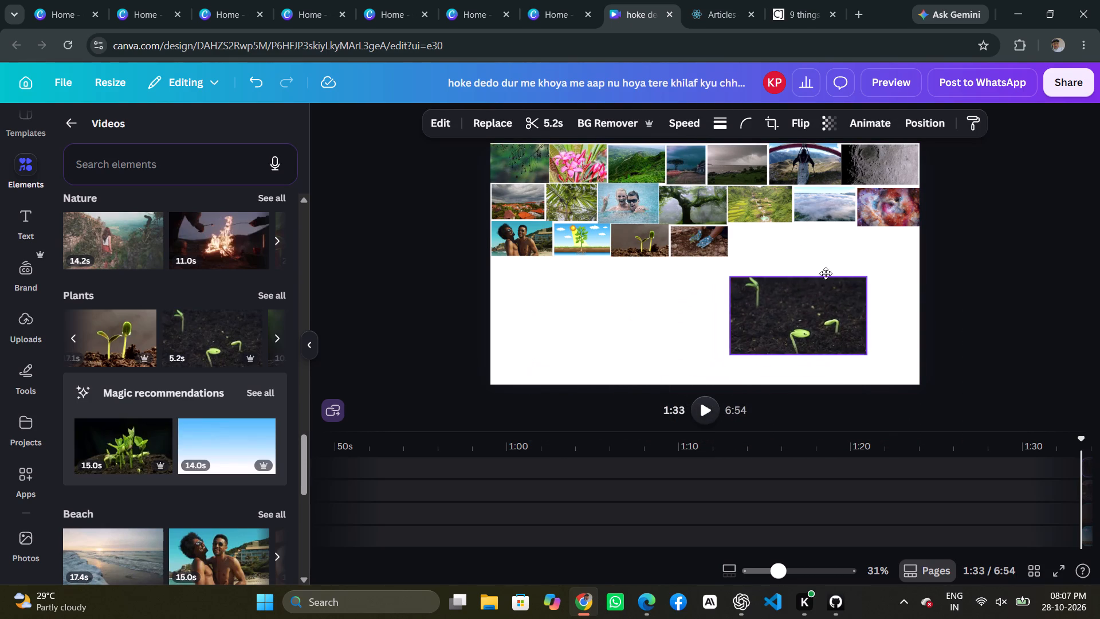
{"action": "left_click_drag", "start_coordinate": [826, 273], "coordinate": [814, 239]}
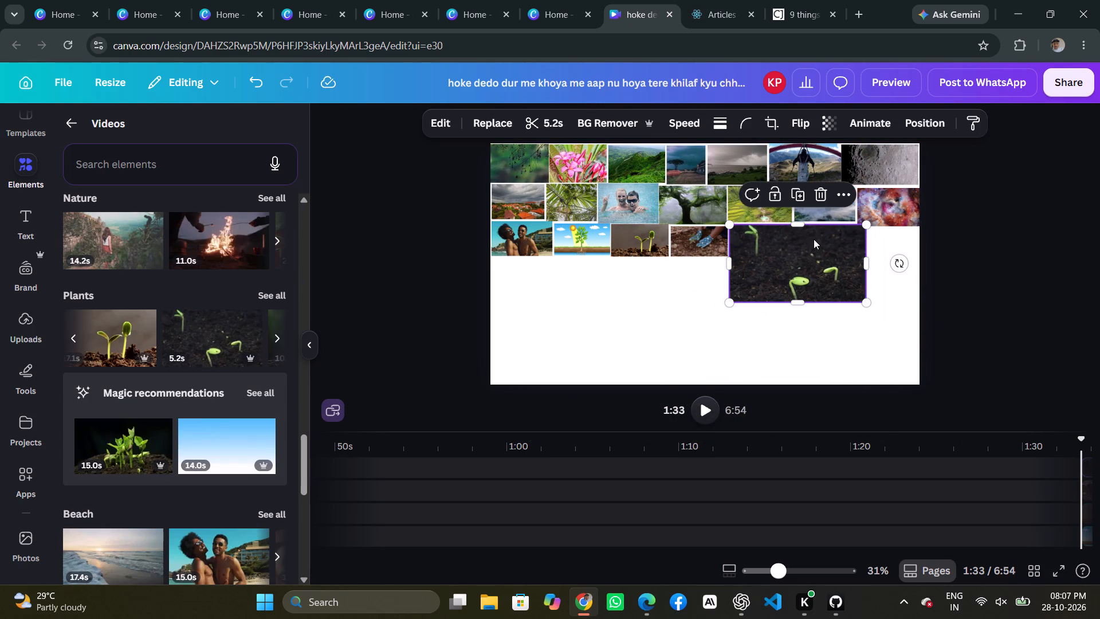
{"action": "left_click_drag", "start_coordinate": [867, 304], "coordinate": [802, 254]}
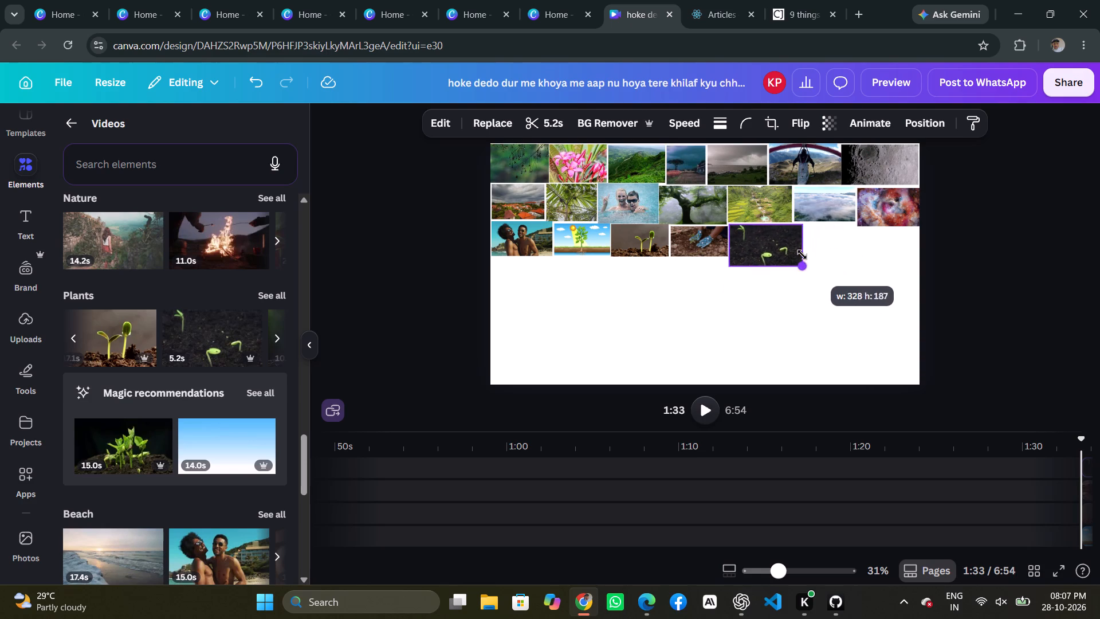
{"action": "left_click_drag", "start_coordinate": [802, 254], "coordinate": [787, 251]}
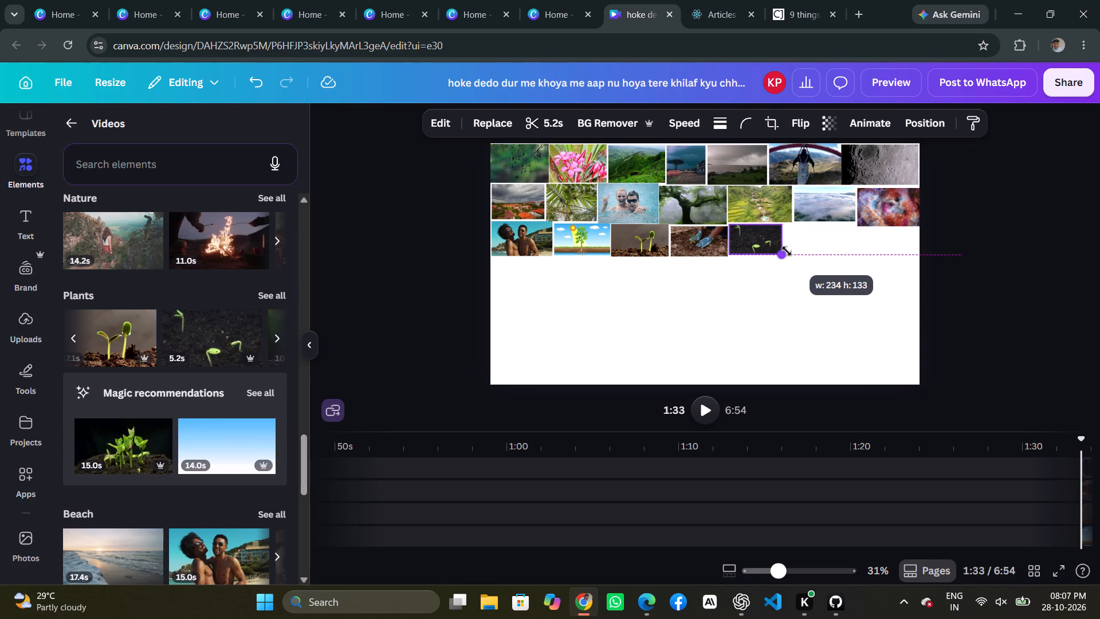
{"action": "left_click_drag", "start_coordinate": [787, 251], "coordinate": [789, 256]}
{"action": "left_click", "coordinate": [622, 293]}
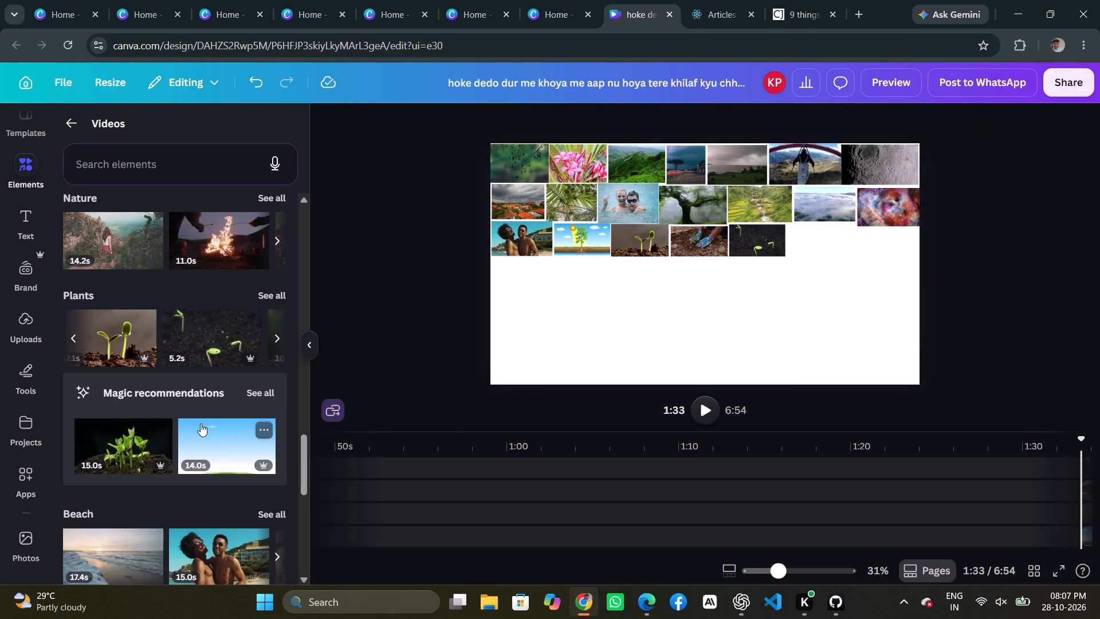
Add the 29.5 s surfer video from Sea, shrink it to thumbnail size and place it right of the dark-soil sprouts clip.
{"action": "scroll", "coordinate": [201, 424], "scroll_direction": "down", "scroll_amount": 4}
{"action": "left_click_drag", "start_coordinate": [185, 385], "coordinate": [551, 275]}
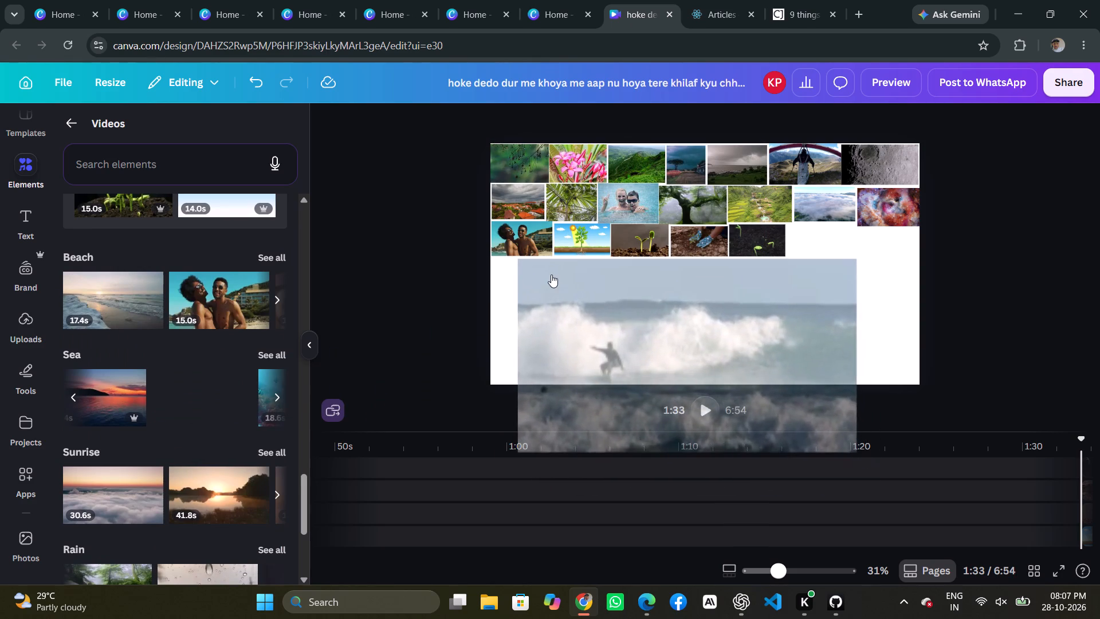
{"action": "left_click_drag", "start_coordinate": [858, 257], "coordinate": [806, 275]}
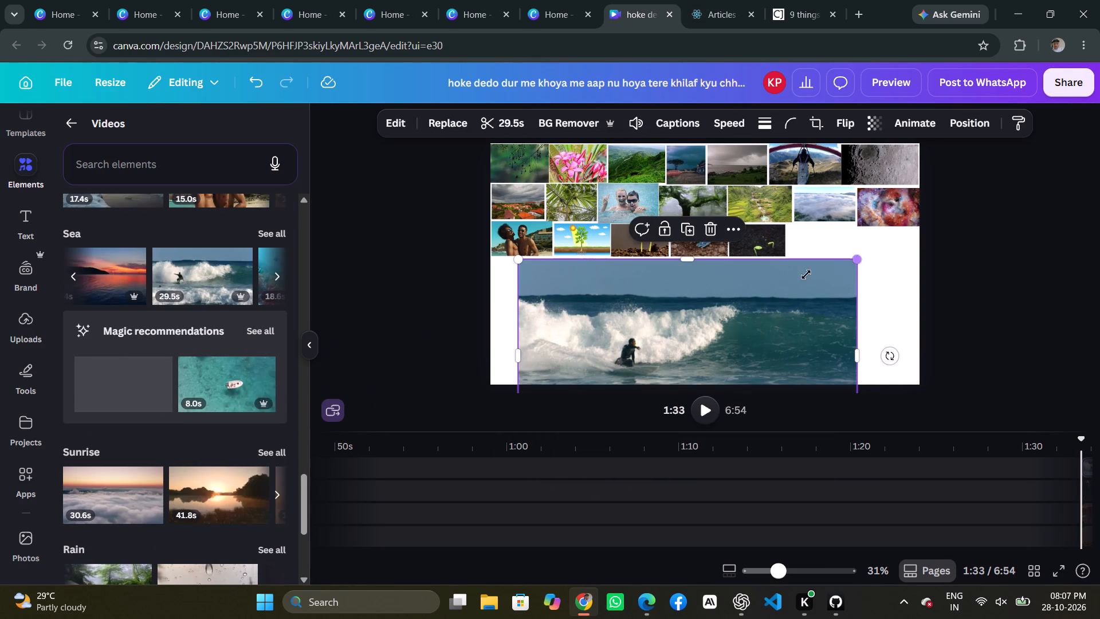
{"action": "left_click_drag", "start_coordinate": [806, 275], "coordinate": [657, 338]}
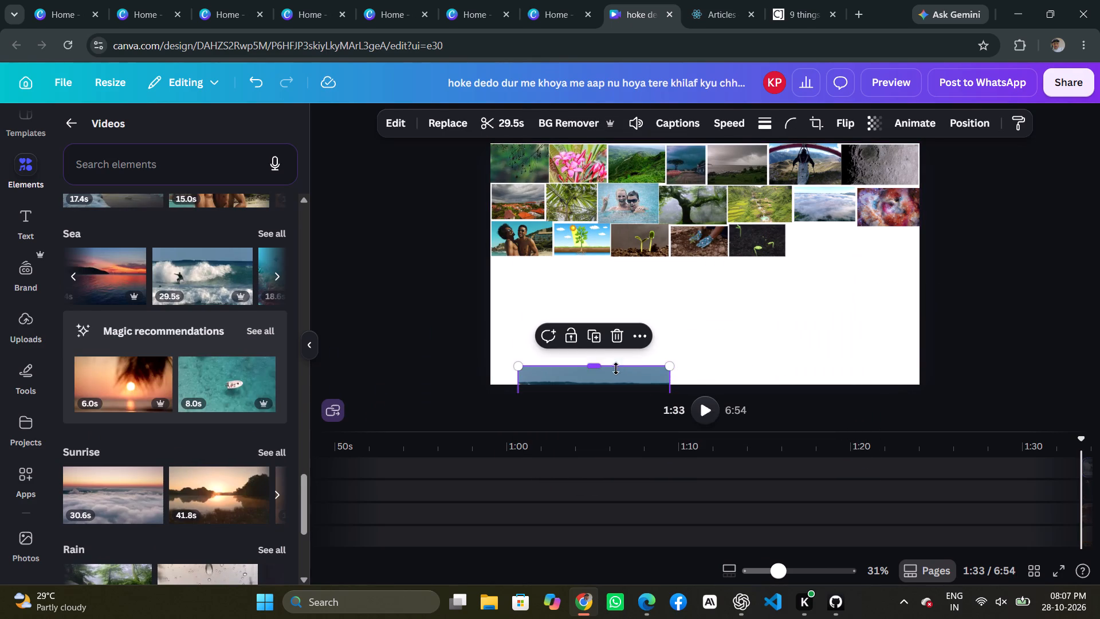
{"action": "left_click_drag", "start_coordinate": [610, 375], "coordinate": [741, 264]}
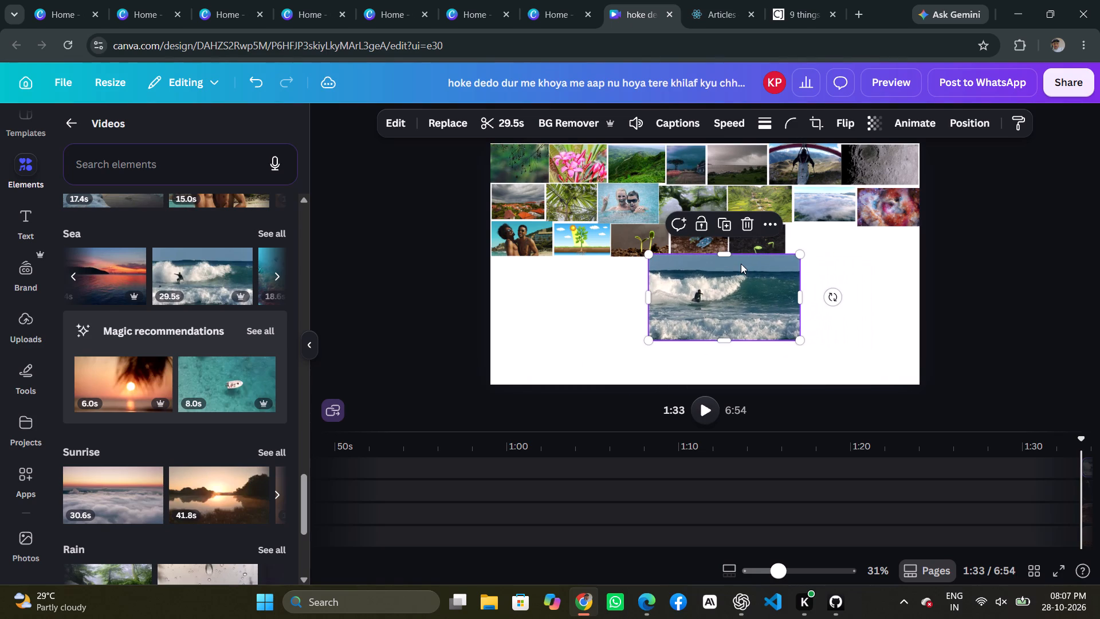
{"action": "left_click_drag", "start_coordinate": [800, 346], "coordinate": [698, 298]}
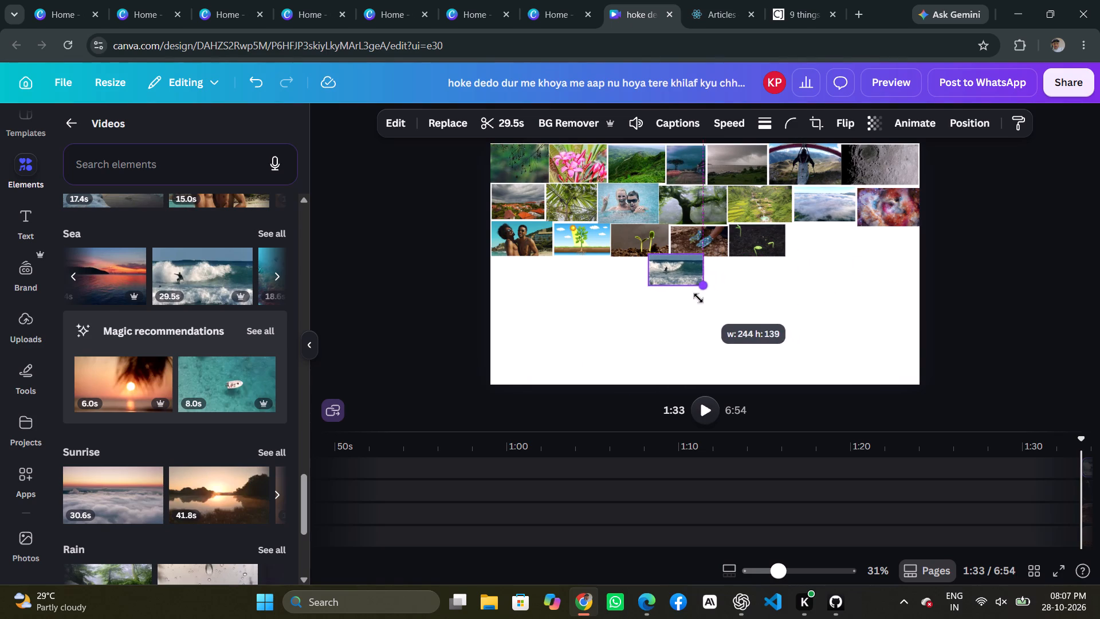
{"action": "left_click_drag", "start_coordinate": [698, 298], "coordinate": [705, 302]}
{"action": "left_click_drag", "start_coordinate": [687, 279], "coordinate": [831, 256]}
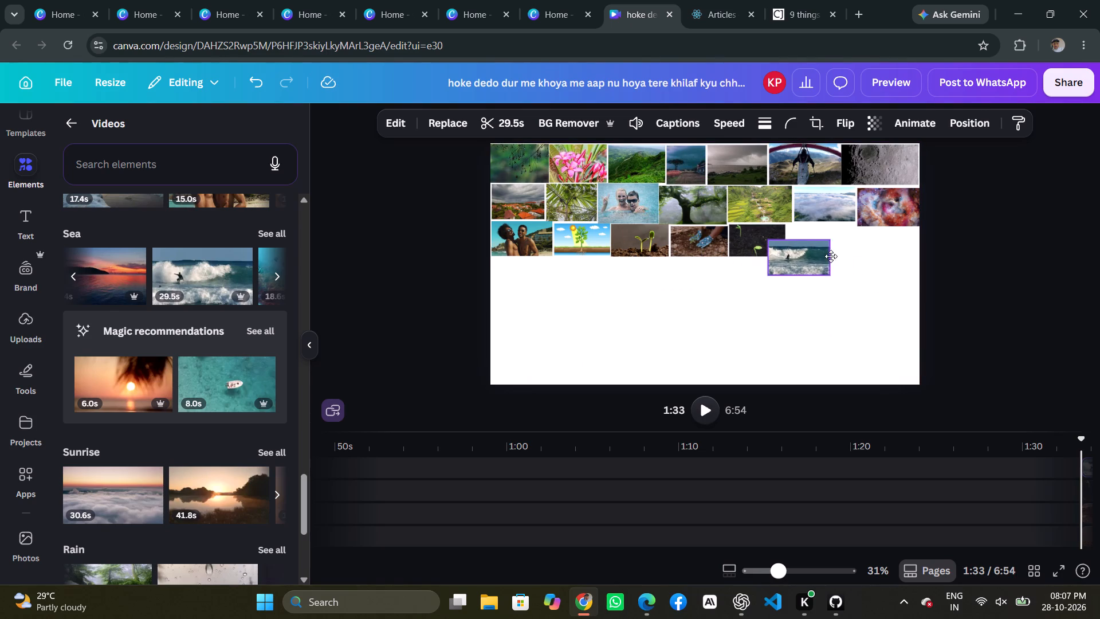
{"action": "left_click_drag", "start_coordinate": [831, 256], "coordinate": [828, 249]}
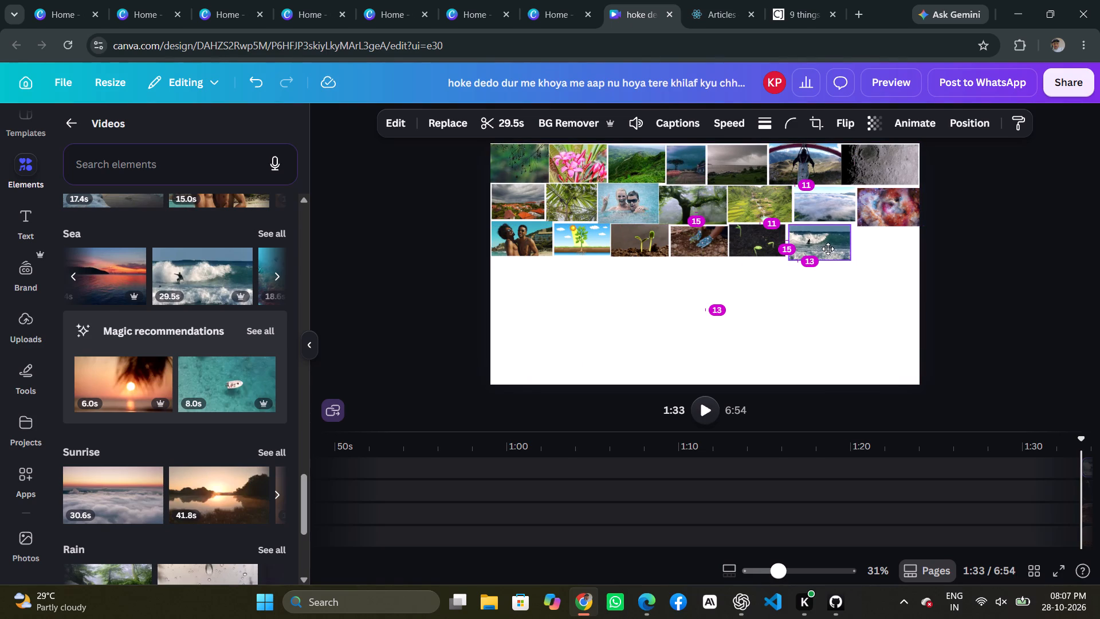
{"action": "left_click_drag", "start_coordinate": [828, 249], "coordinate": [827, 250]}
Nudge the surfer clip up and left in small increments and shrink it slightly to fit the third row.
{"action": "key", "text": "Up"}
{"action": "key", "text": "Up"}
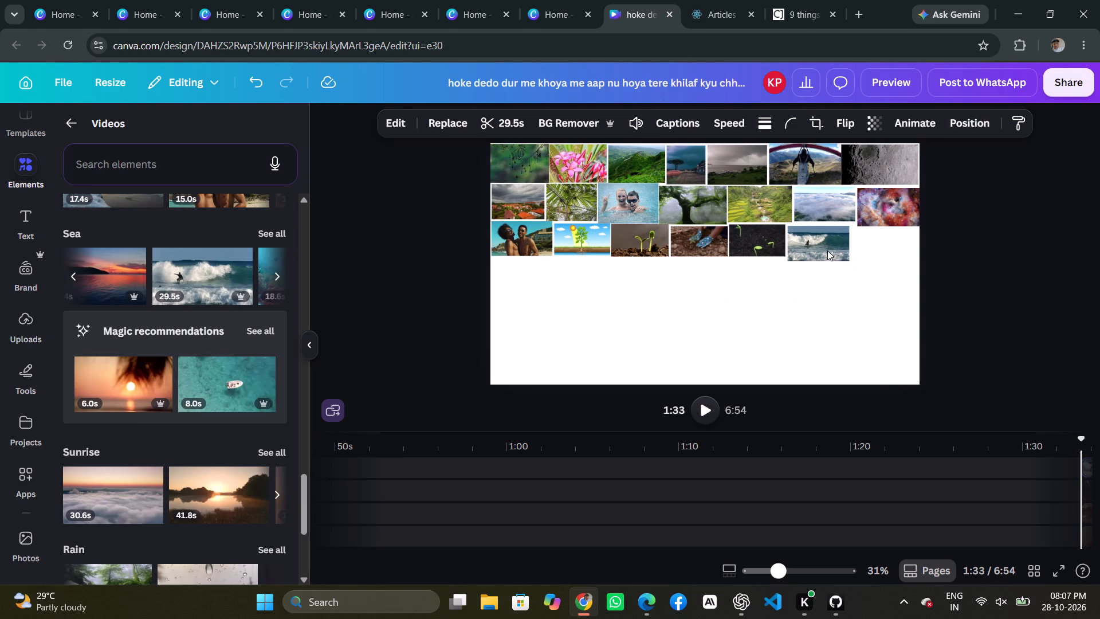
{"action": "key", "text": "Up"}
{"action": "key", "text": "Up"}
{"action": "key", "text": "Up"}
{"action": "key", "text": "Up"}
{"action": "key", "text": "Up"}
{"action": "key", "text": "Up"}
{"action": "key", "text": "Up"}
{"action": "key", "text": "Up"}
{"action": "key", "text": "Up"}
{"action": "key", "text": "Left"}
{"action": "key", "text": "Left"}
{"action": "key", "text": "Left"}
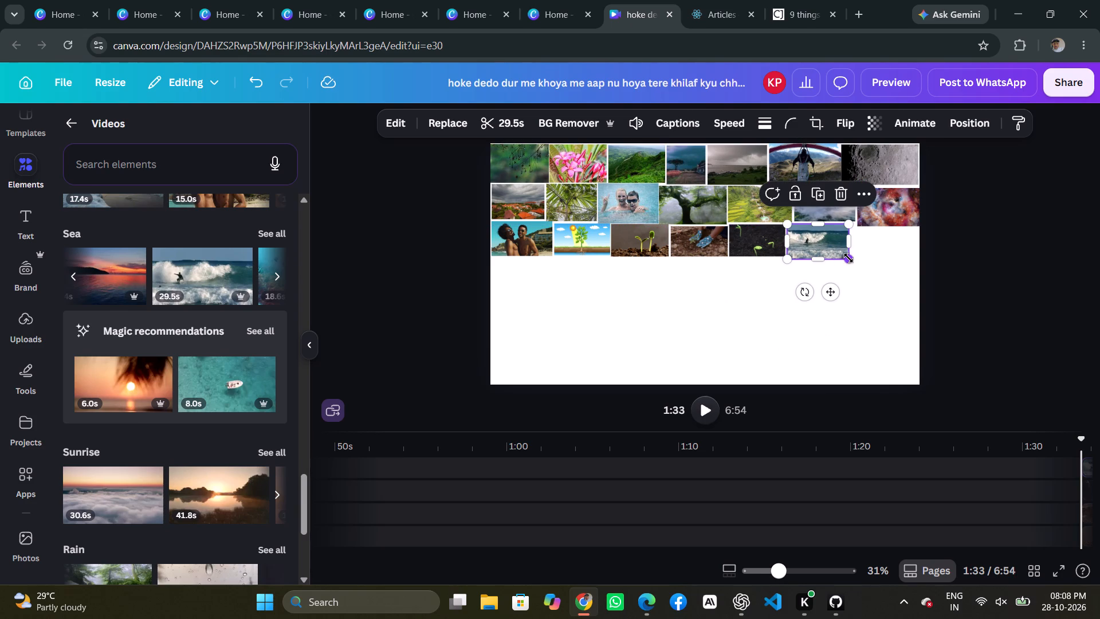
{"action": "left_click", "coordinate": [848, 258]}
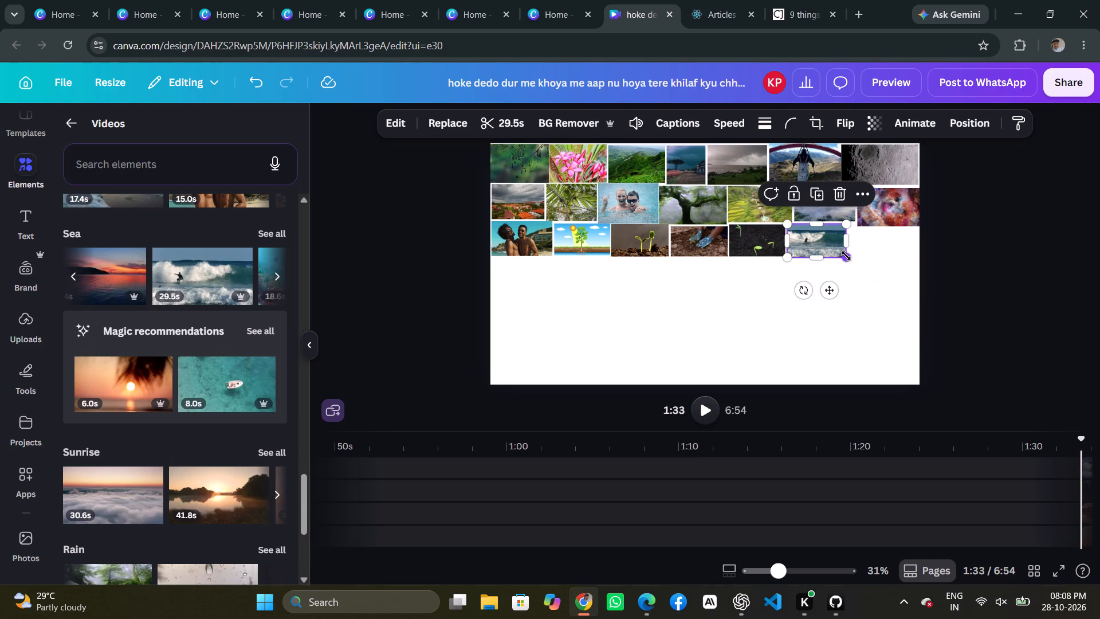
{"action": "left_click", "coordinate": [653, 312]}
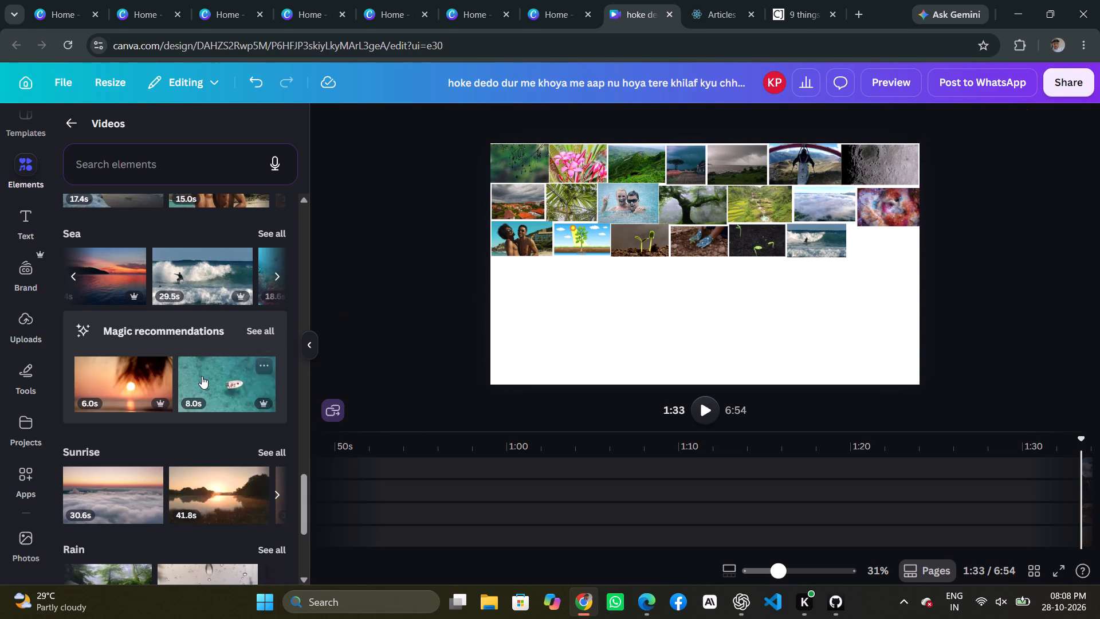
Add the 41.8 s lake video from Sunrise, shrink it to about the third row's height and place it right of the surfer clip.
{"action": "left_click_drag", "start_coordinate": [209, 489], "coordinate": [554, 249]}
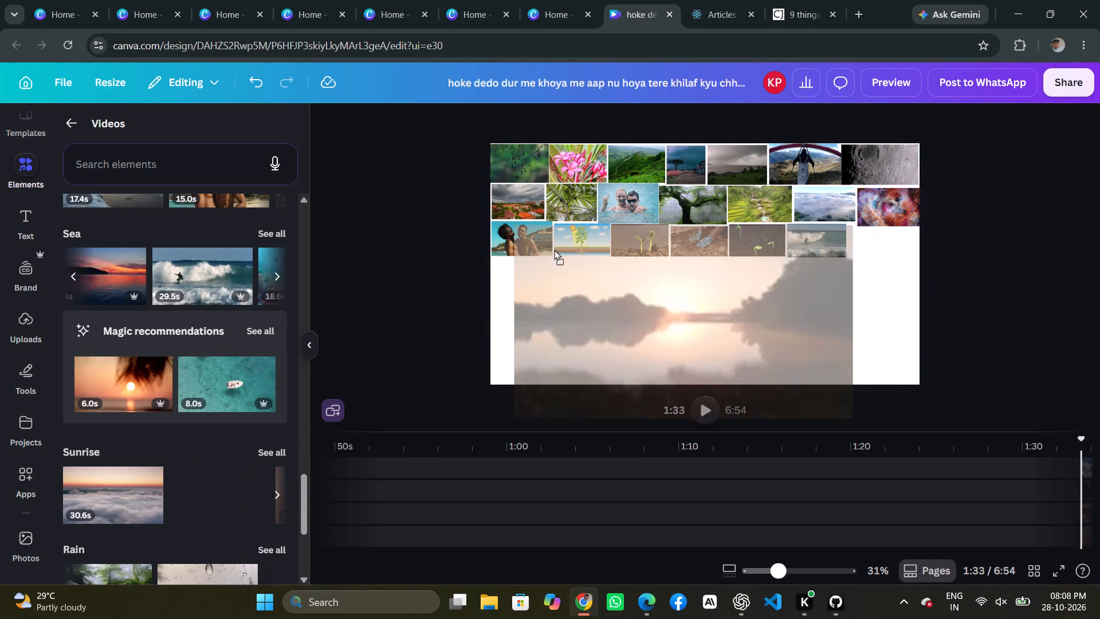
{"action": "left_click_drag", "start_coordinate": [554, 249], "coordinate": [549, 258]}
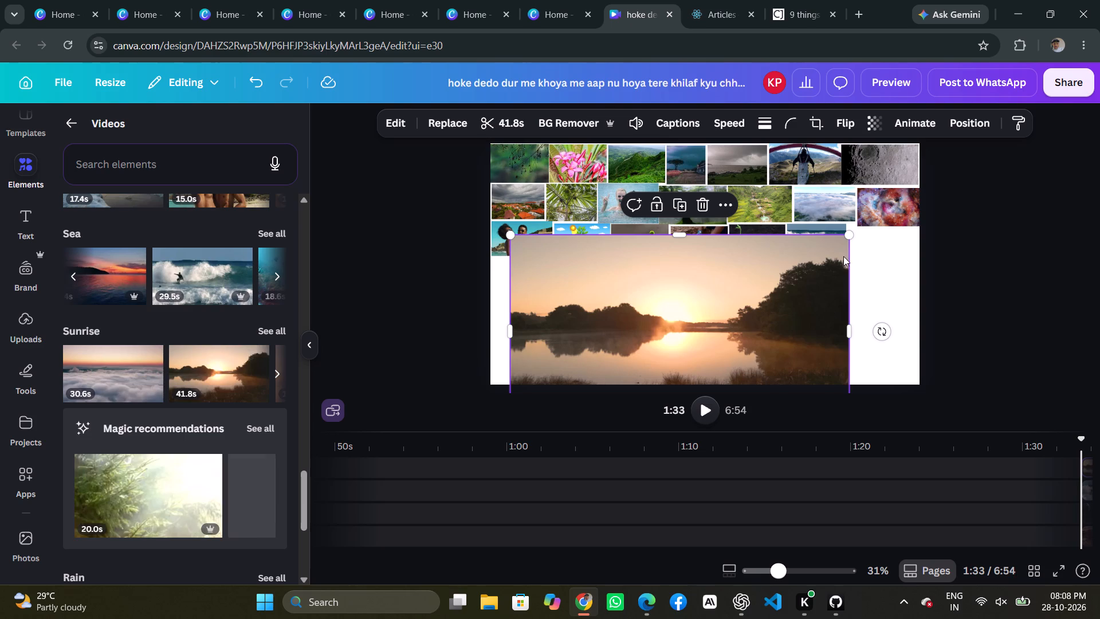
{"action": "left_click_drag", "start_coordinate": [849, 234], "coordinate": [608, 347]}
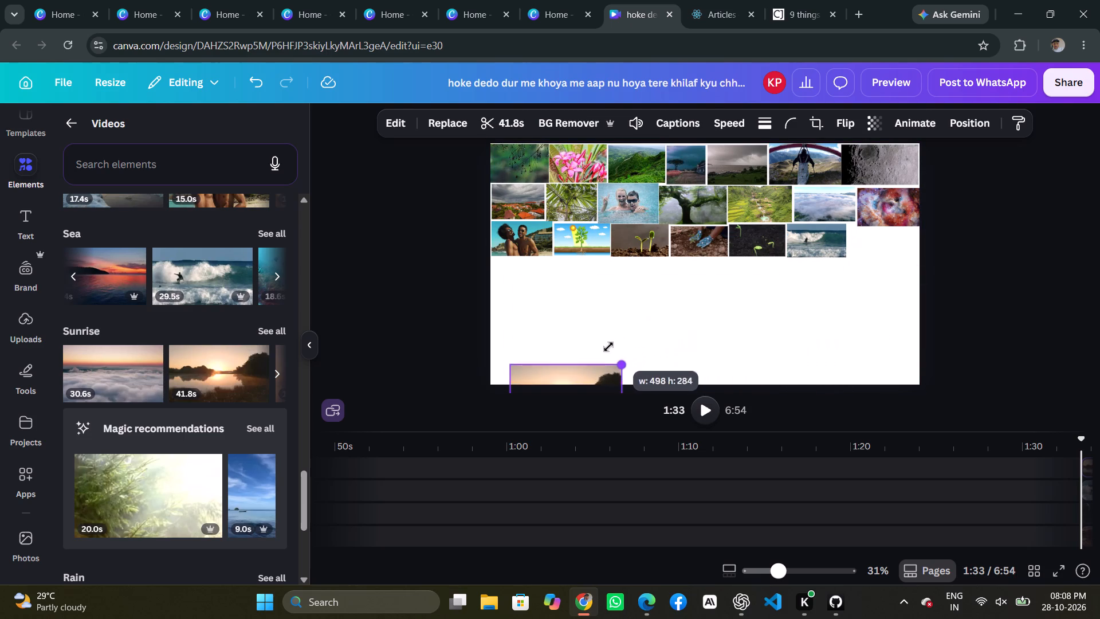
{"action": "left_click_drag", "start_coordinate": [608, 347], "coordinate": [603, 351]}
{"action": "left_click_drag", "start_coordinate": [571, 378], "coordinate": [852, 276]}
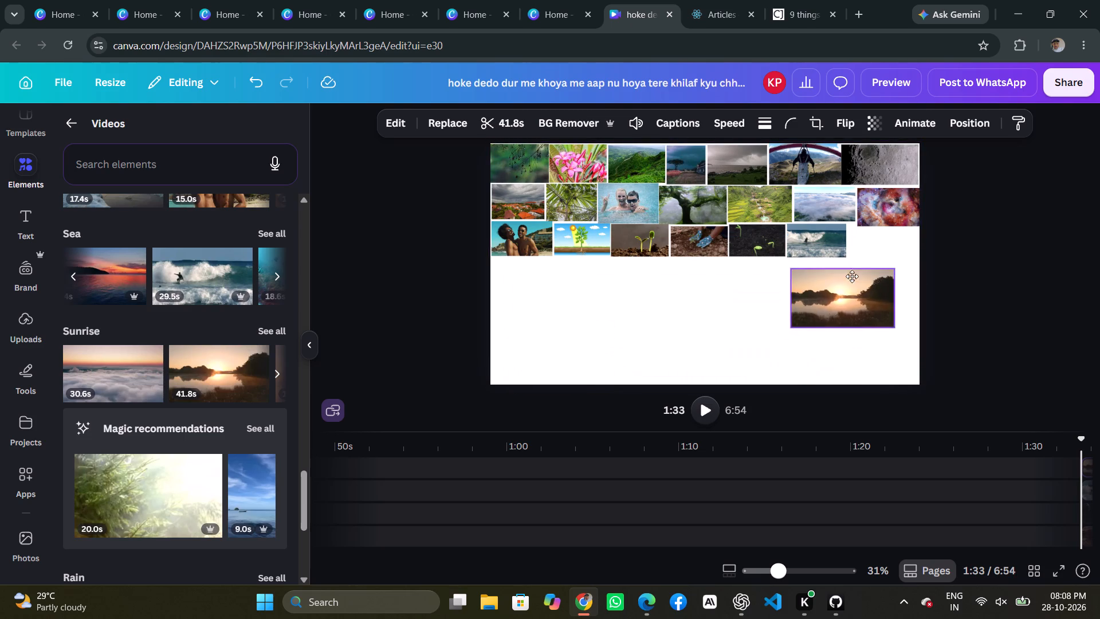
{"action": "left_click_drag", "start_coordinate": [852, 276], "coordinate": [740, 283]}
{"action": "left_click_drag", "start_coordinate": [785, 333], "coordinate": [736, 314]}
{"action": "left_click_drag", "start_coordinate": [715, 297], "coordinate": [883, 253]}
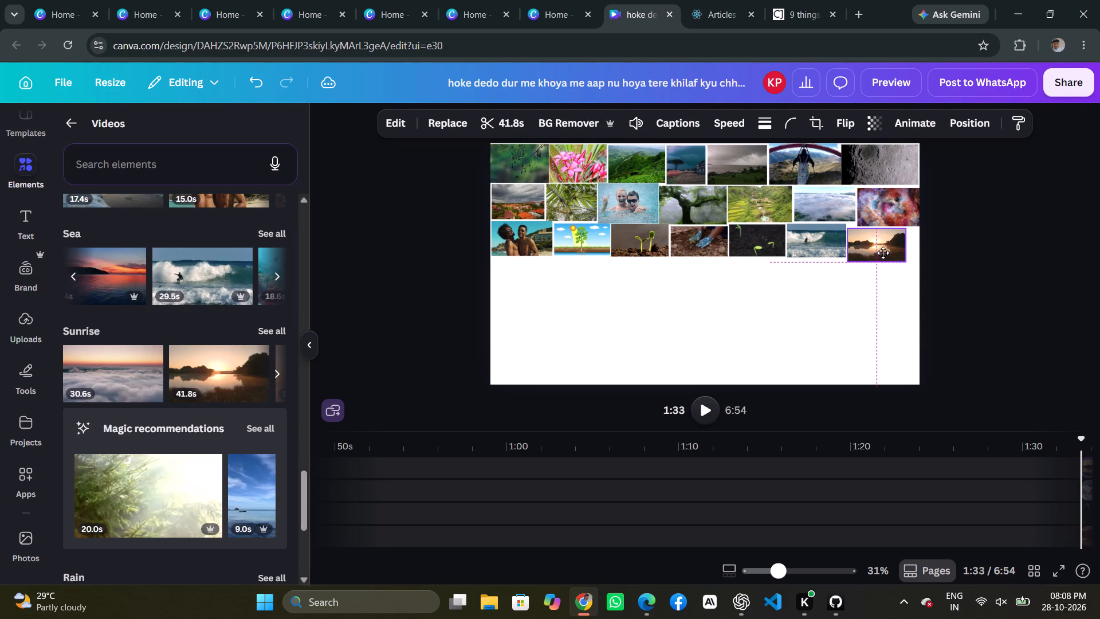
{"action": "left_click_drag", "start_coordinate": [883, 253], "coordinate": [883, 252]}
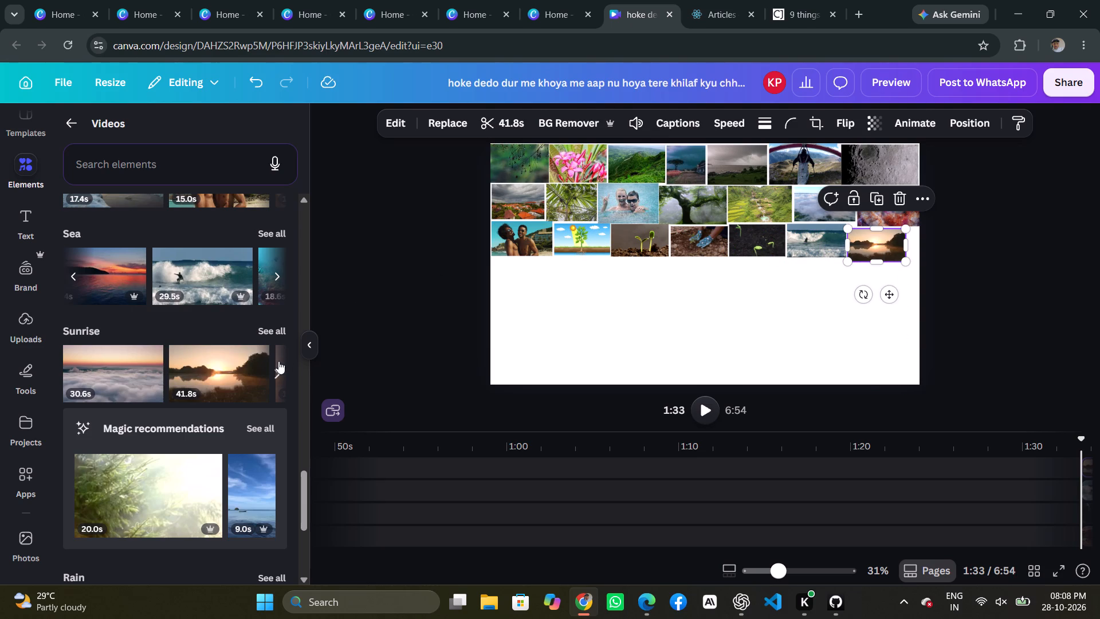
Add the 27.6 s video of sunlit sea cliffs from Sunrise, shrink it to thumbnail size and start the fourth row with it at the page's left edge.
{"action": "left_click", "coordinate": [277, 367]}
{"action": "left_click_drag", "start_coordinate": [211, 388], "coordinate": [546, 299]}
{"action": "scroll", "coordinate": [411, 370], "scroll_direction": "right", "scroll_amount": 1}
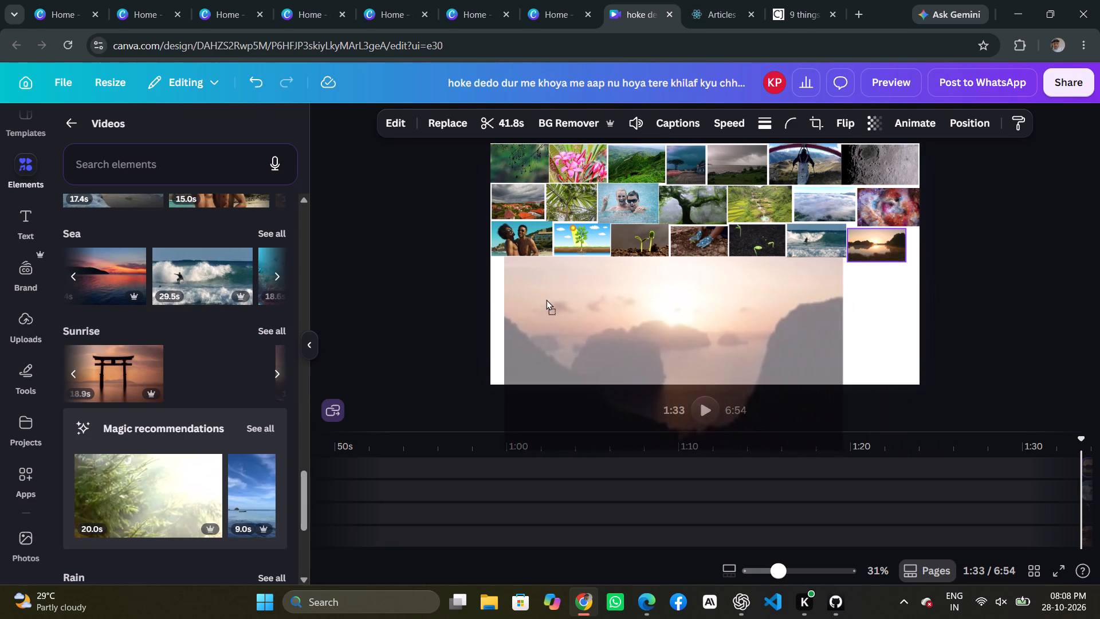
{"action": "left_click_drag", "start_coordinate": [546, 299], "coordinate": [547, 300]}
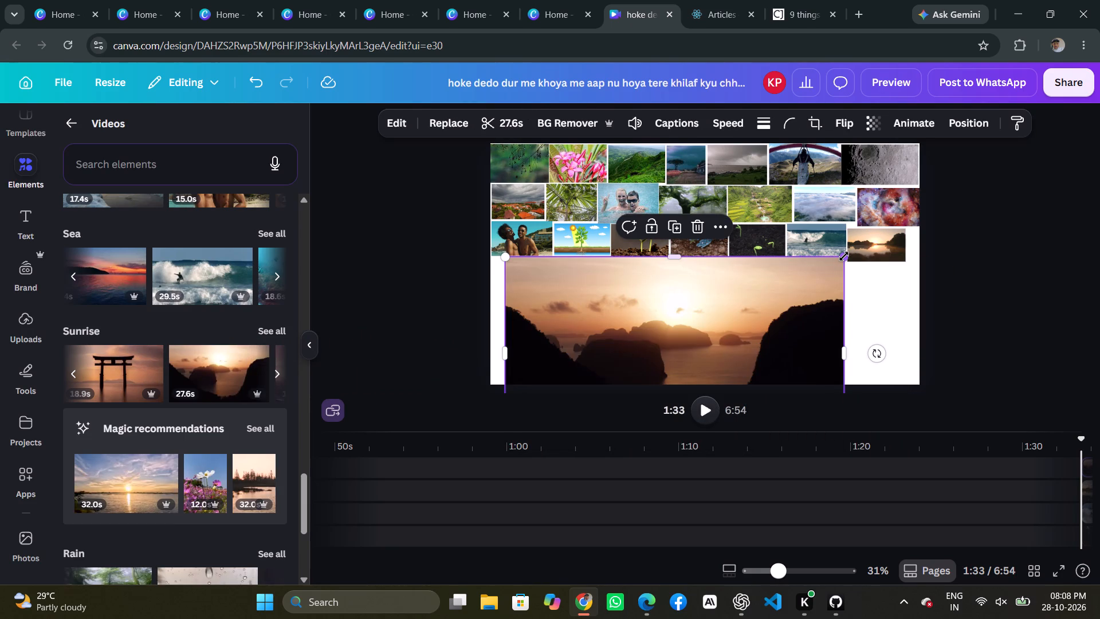
{"action": "left_click_drag", "start_coordinate": [844, 256], "coordinate": [634, 343]}
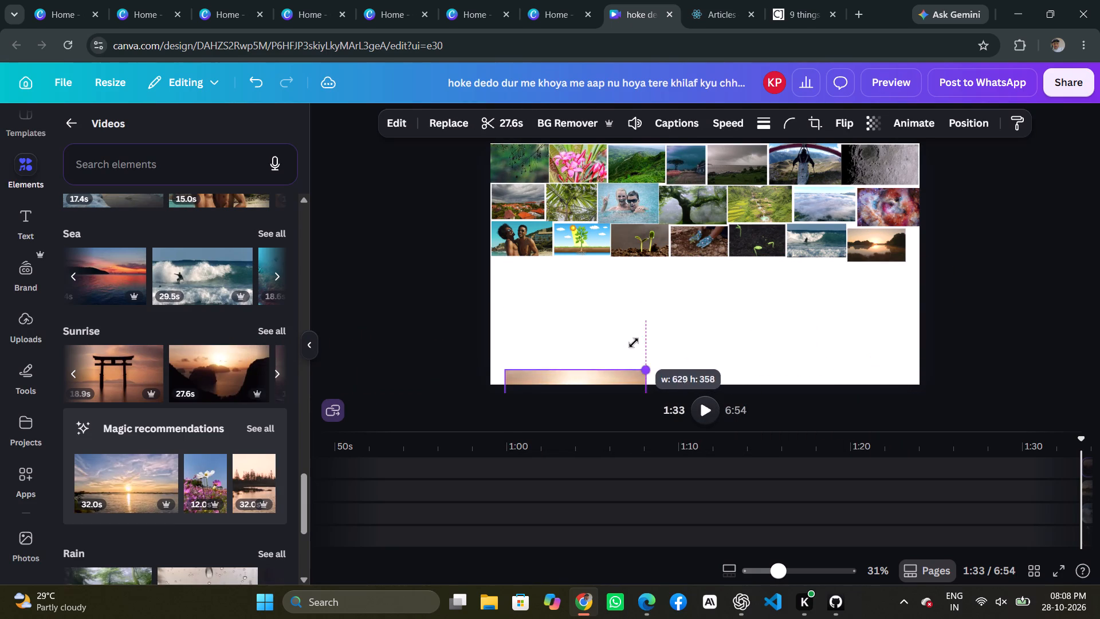
{"action": "left_click_drag", "start_coordinate": [634, 343], "coordinate": [635, 342]}
{"action": "left_click_drag", "start_coordinate": [598, 379], "coordinate": [586, 266]}
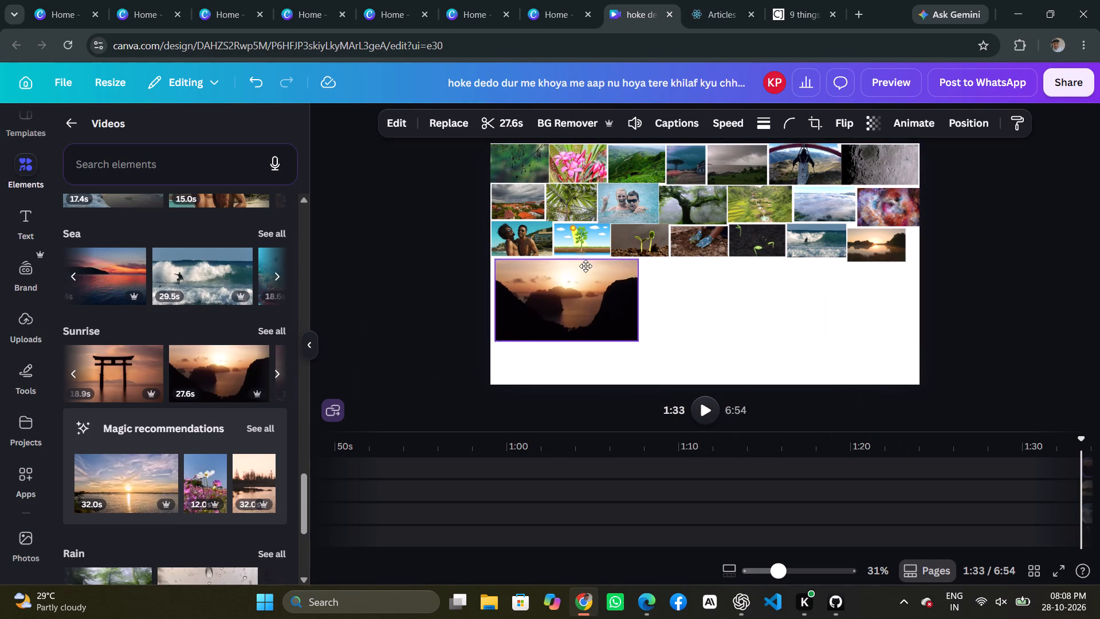
{"action": "left_click_drag", "start_coordinate": [586, 266], "coordinate": [584, 268]}
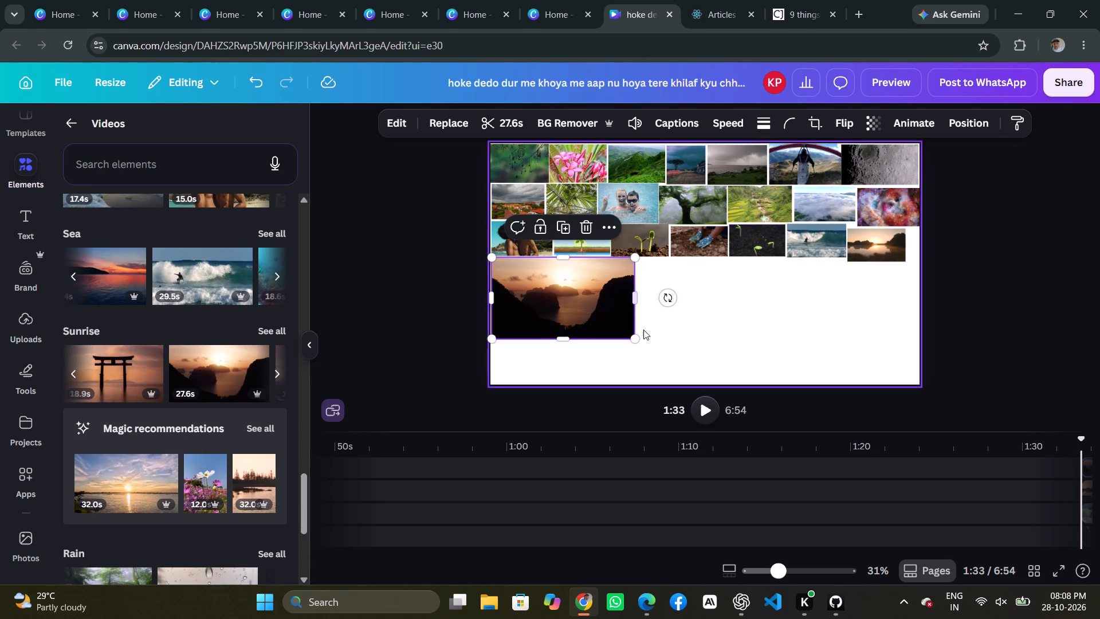
{"action": "left_click_drag", "start_coordinate": [637, 334], "coordinate": [559, 289]}
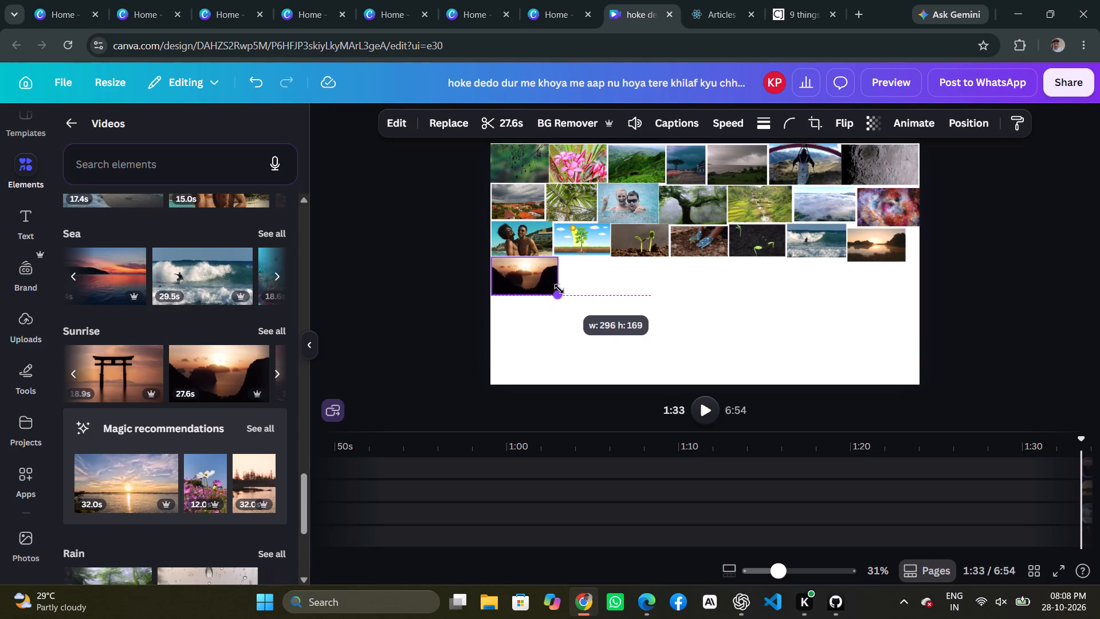
{"action": "left_click_drag", "start_coordinate": [559, 289], "coordinate": [552, 287]}
{"action": "left_click", "coordinate": [580, 289]}
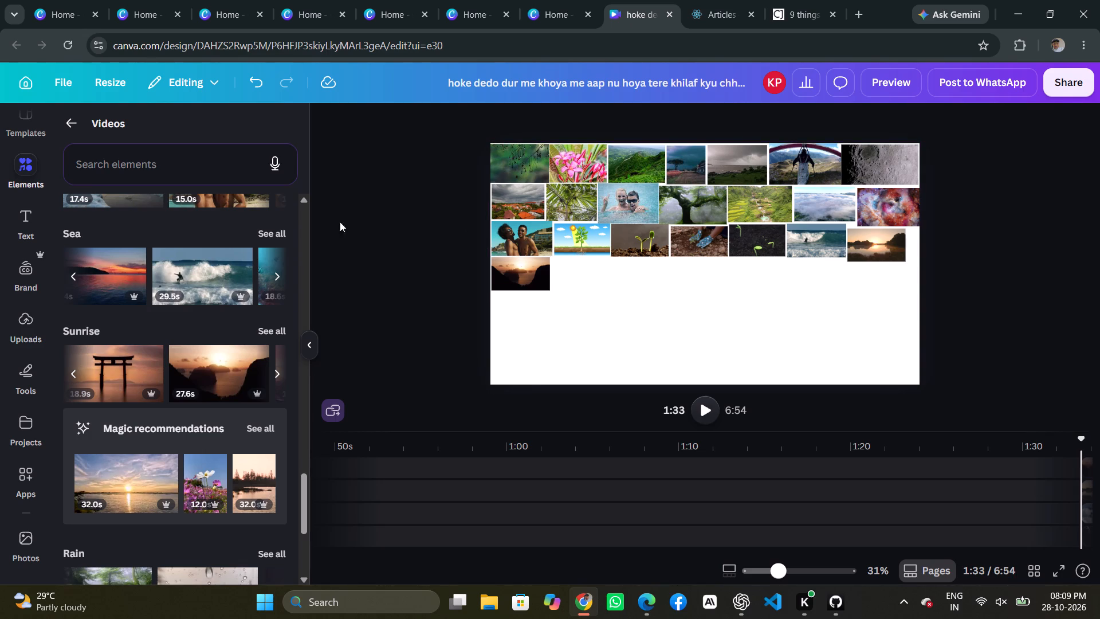
Add the 18.6 s fish school video from Sea, shrink it to about the fourth row's height and place it right of the sea cliffs clip.
{"action": "left_click", "coordinate": [281, 279]}
{"action": "left_click_drag", "start_coordinate": [203, 278], "coordinate": [482, 272]}
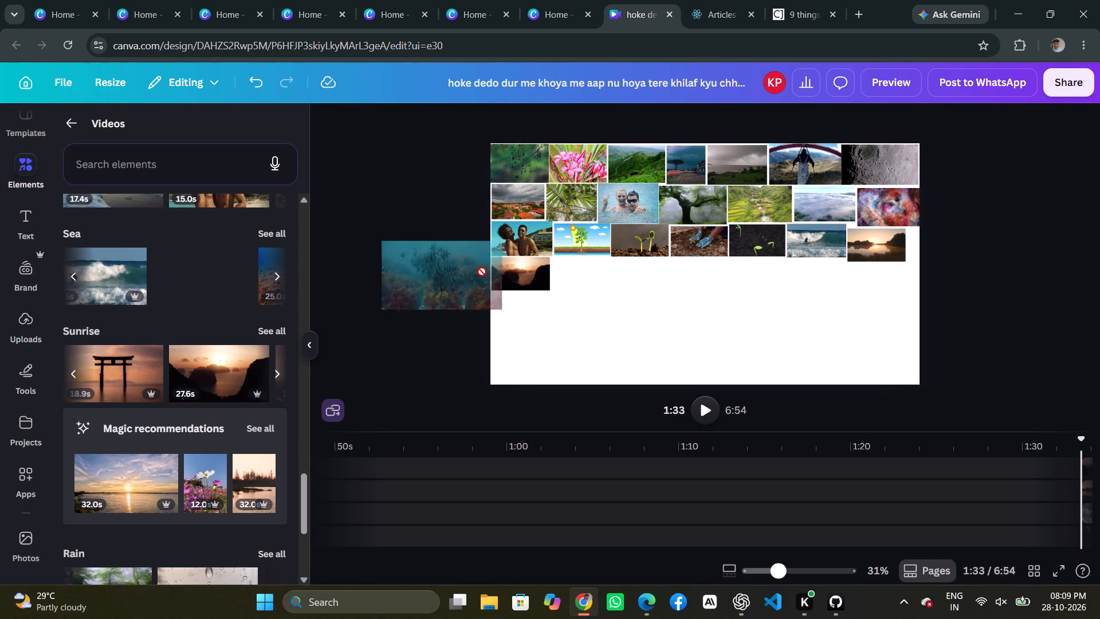
{"action": "left_click_drag", "start_coordinate": [482, 272], "coordinate": [587, 281]}
{"action": "scroll", "coordinate": [501, 269], "scroll_direction": "right", "scroll_amount": 1}
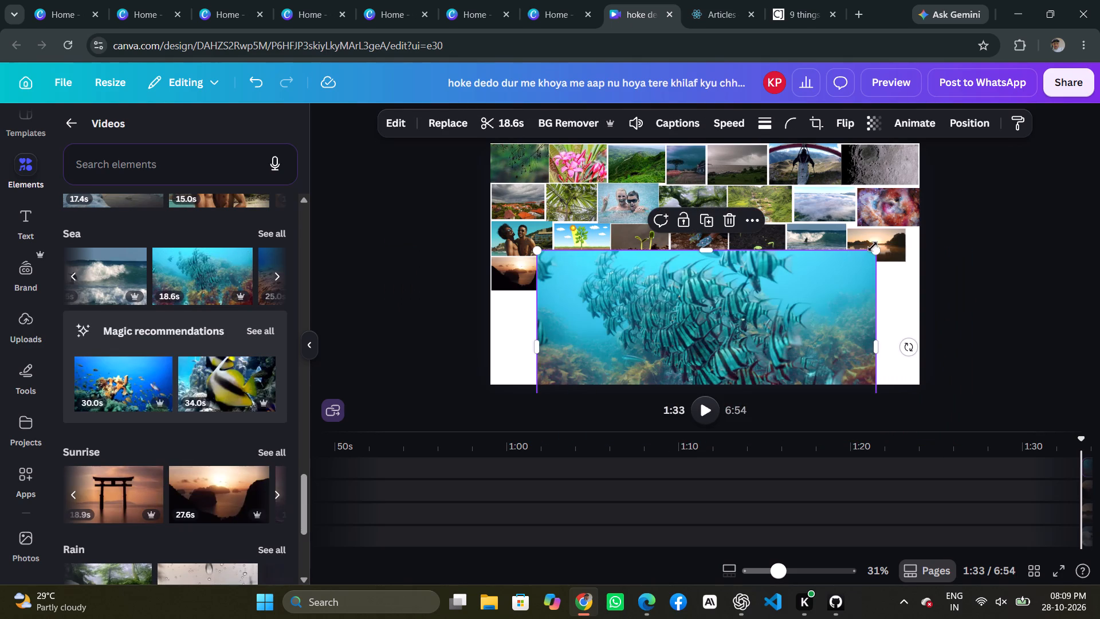
{"action": "left_click_drag", "start_coordinate": [874, 248], "coordinate": [651, 317]}
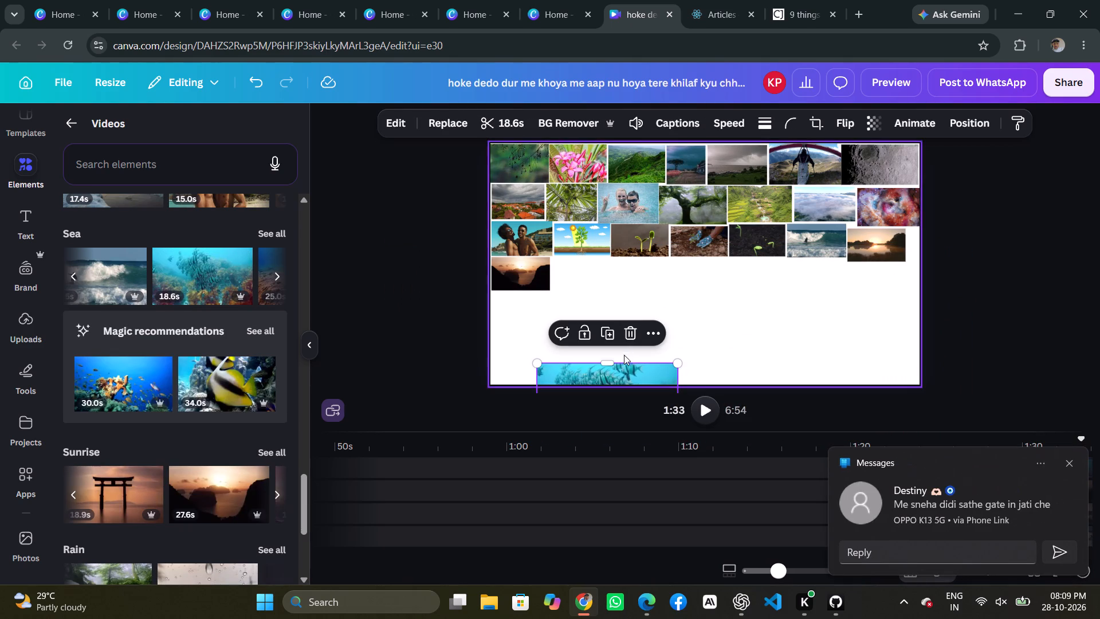
{"action": "left_click_drag", "start_coordinate": [618, 381], "coordinate": [682, 311]}
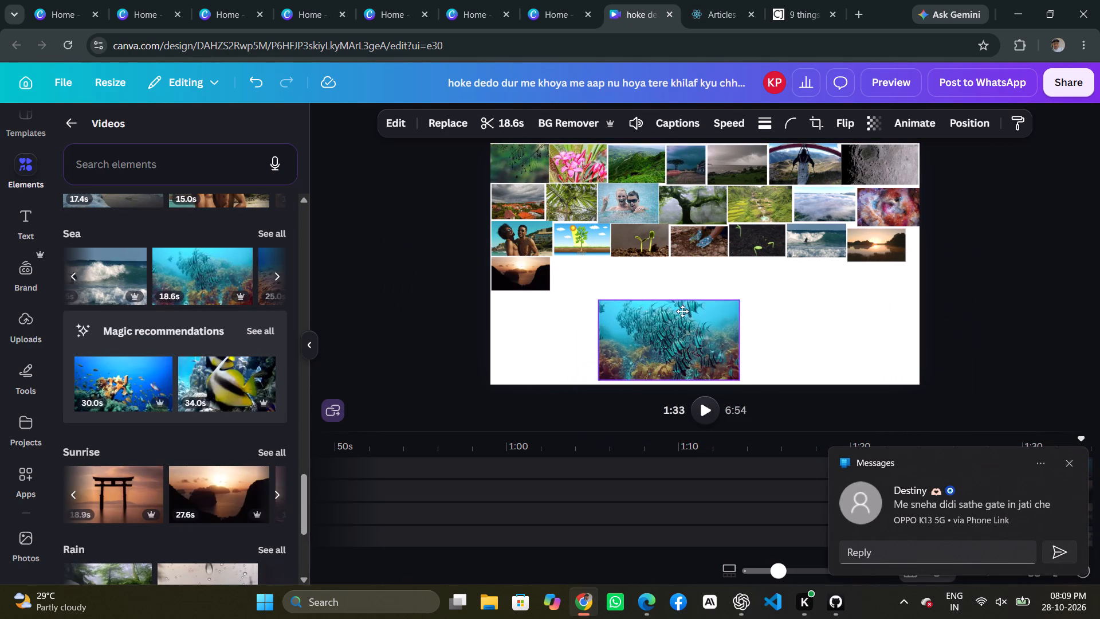
{"action": "left_click_drag", "start_coordinate": [682, 311], "coordinate": [669, 272]}
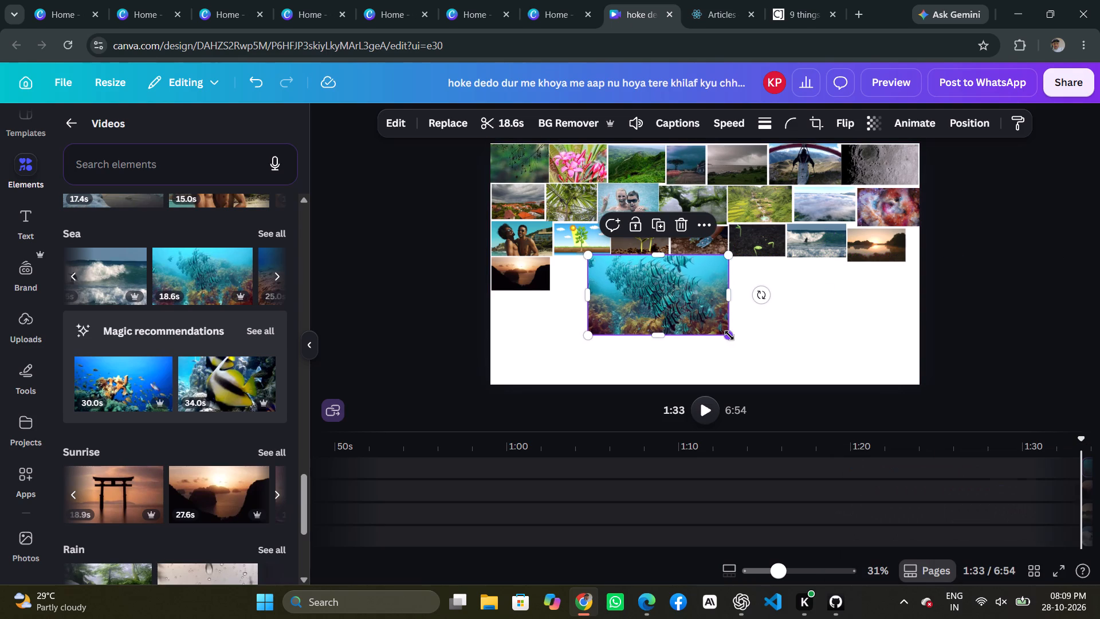
{"action": "left_click_drag", "start_coordinate": [729, 335], "coordinate": [643, 312]}
{"action": "left_click_drag", "start_coordinate": [639, 277], "coordinate": [605, 279]}
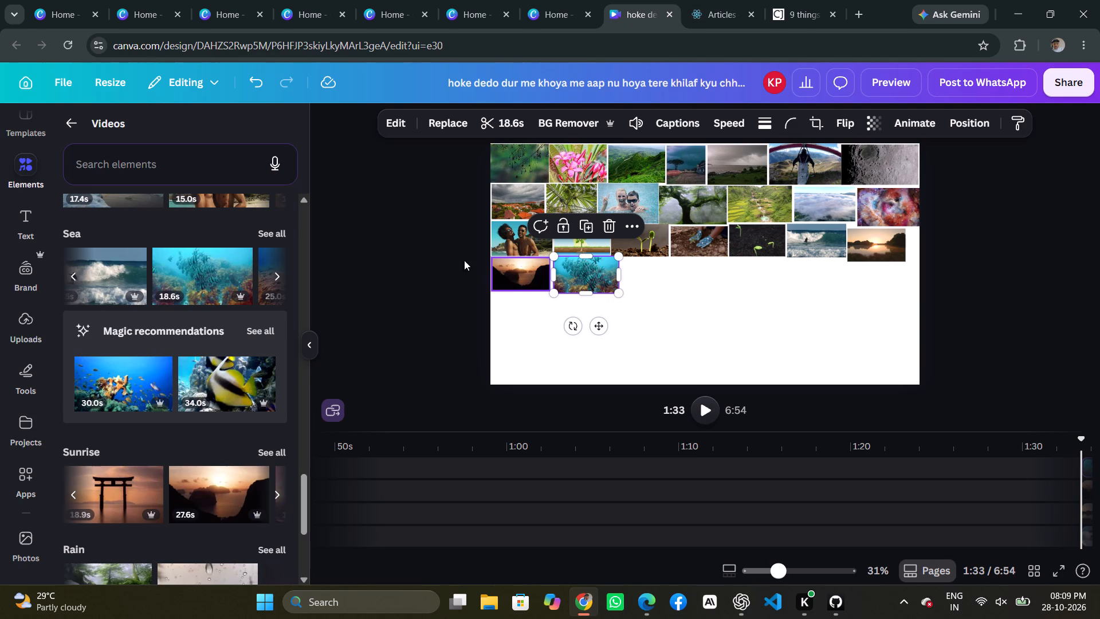
Add the 34.0 s yellow striped fish video from the Sea recommendations, shrink it to about the fourth row's height and place it right of the fish school clip.
{"action": "left_click_drag", "start_coordinate": [221, 381], "coordinate": [569, 276]}
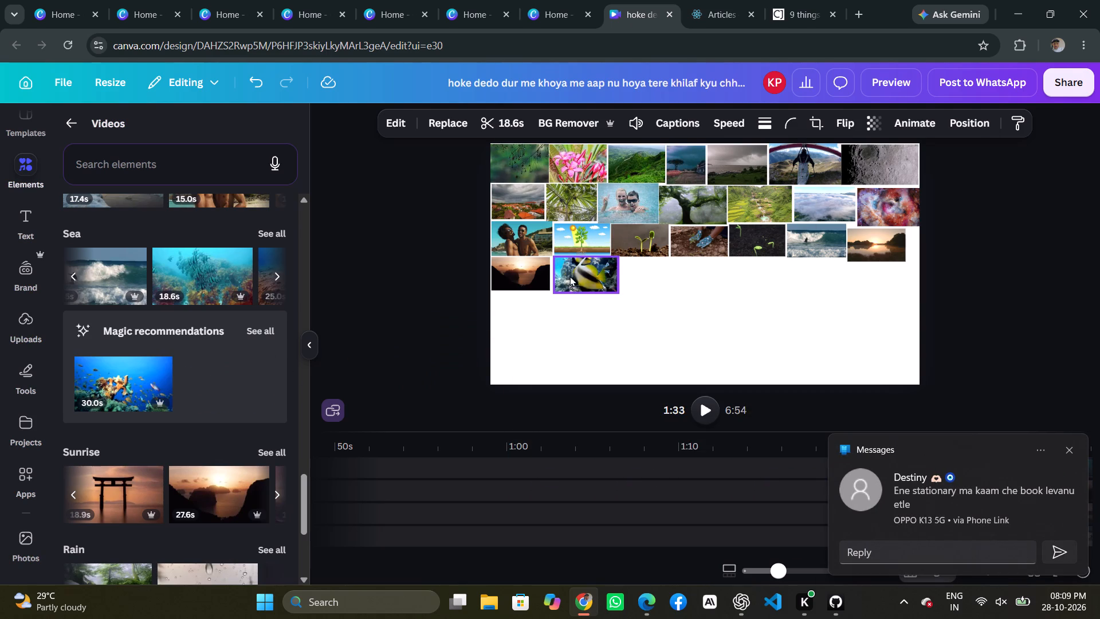
{"action": "left_click_drag", "start_coordinate": [569, 276], "coordinate": [655, 287]}
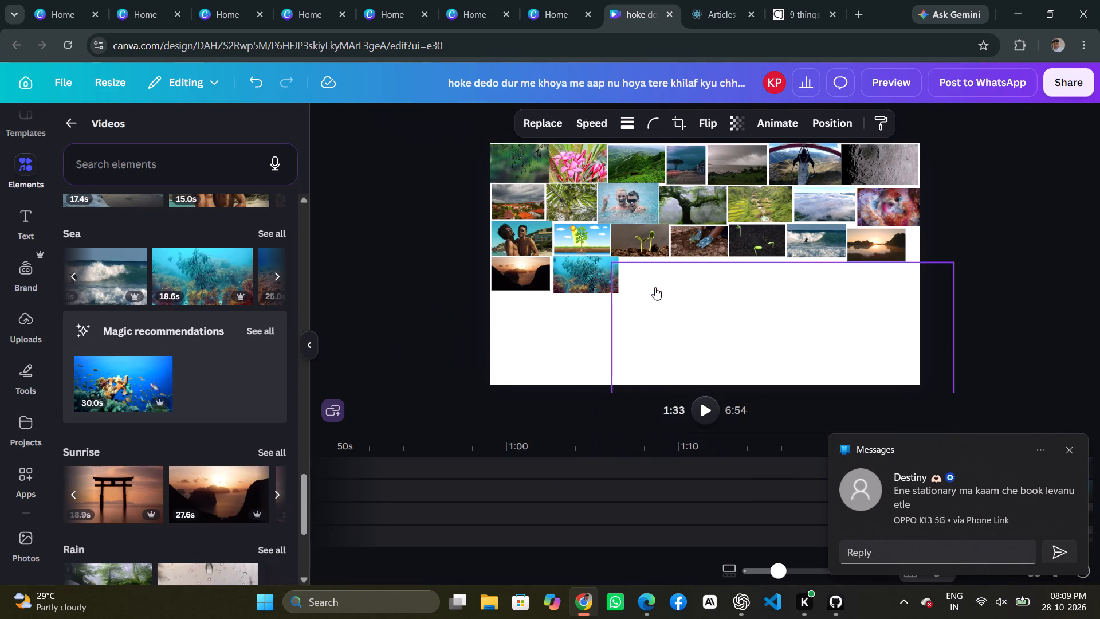
{"action": "left_click_drag", "start_coordinate": [953, 263], "coordinate": [795, 329]}
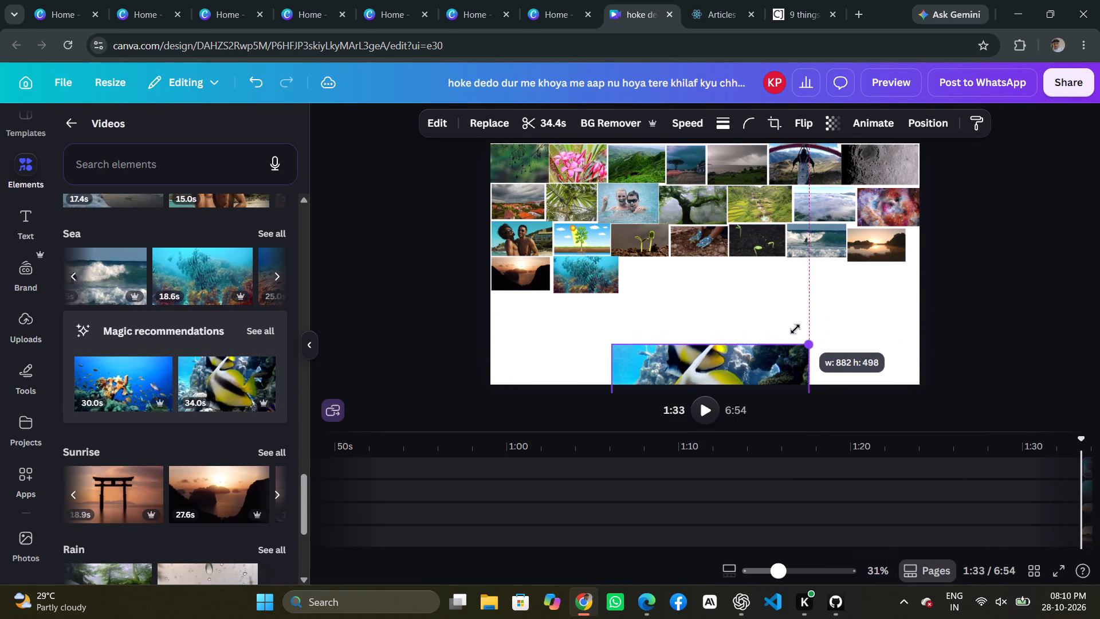
{"action": "left_click_drag", "start_coordinate": [795, 329], "coordinate": [792, 332]}
{"action": "left_click_drag", "start_coordinate": [729, 362], "coordinate": [776, 284]}
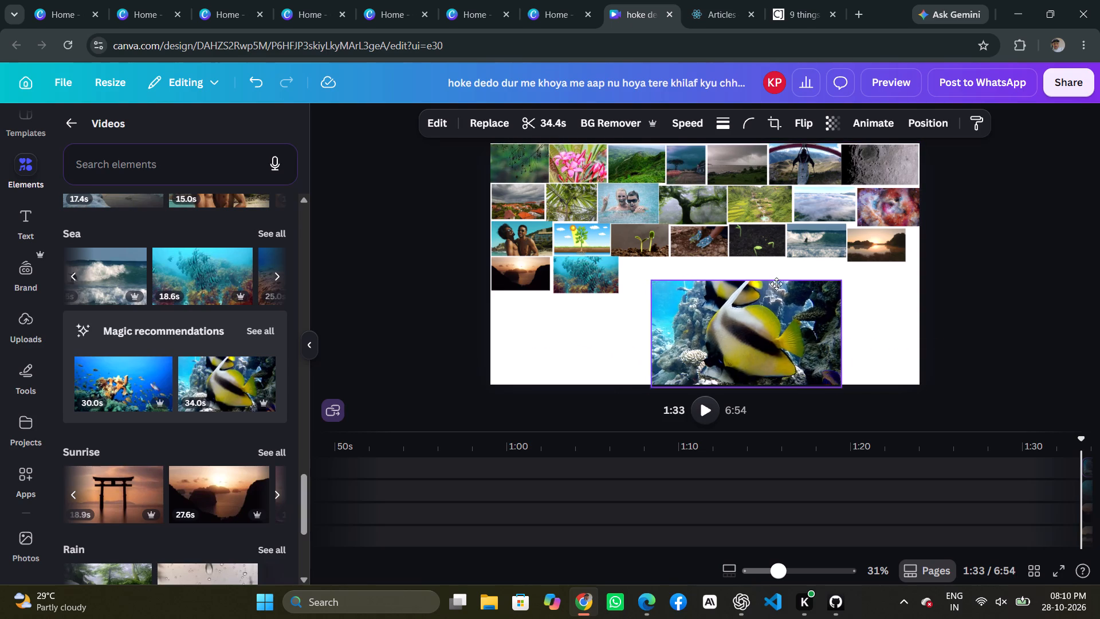
{"action": "left_click_drag", "start_coordinate": [776, 284], "coordinate": [738, 273]}
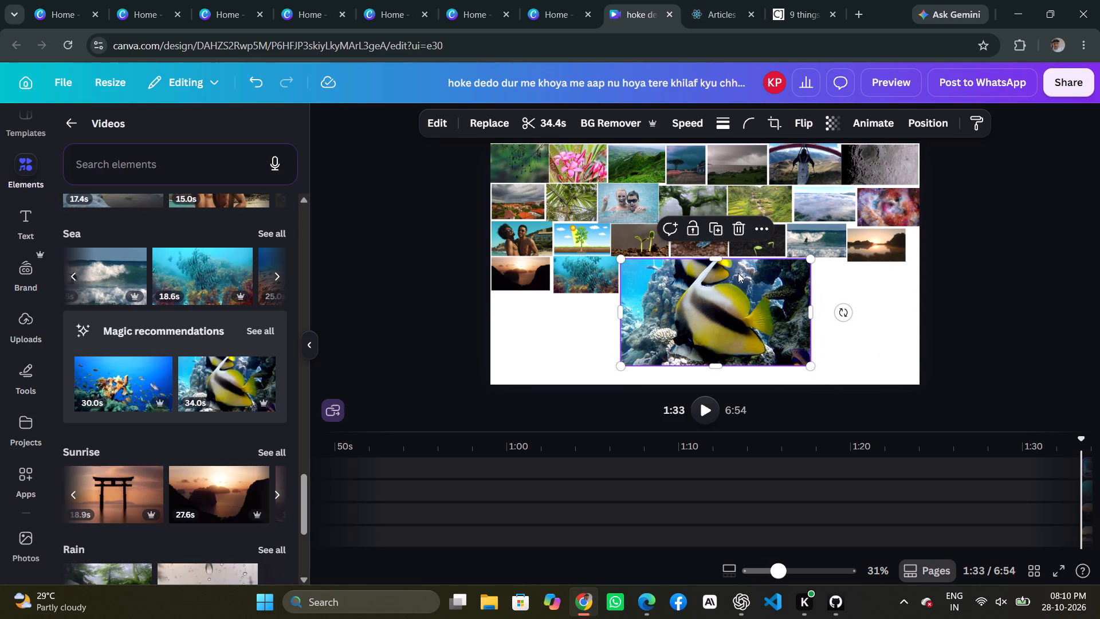
{"action": "left_click_drag", "start_coordinate": [810, 365], "coordinate": [720, 318]}
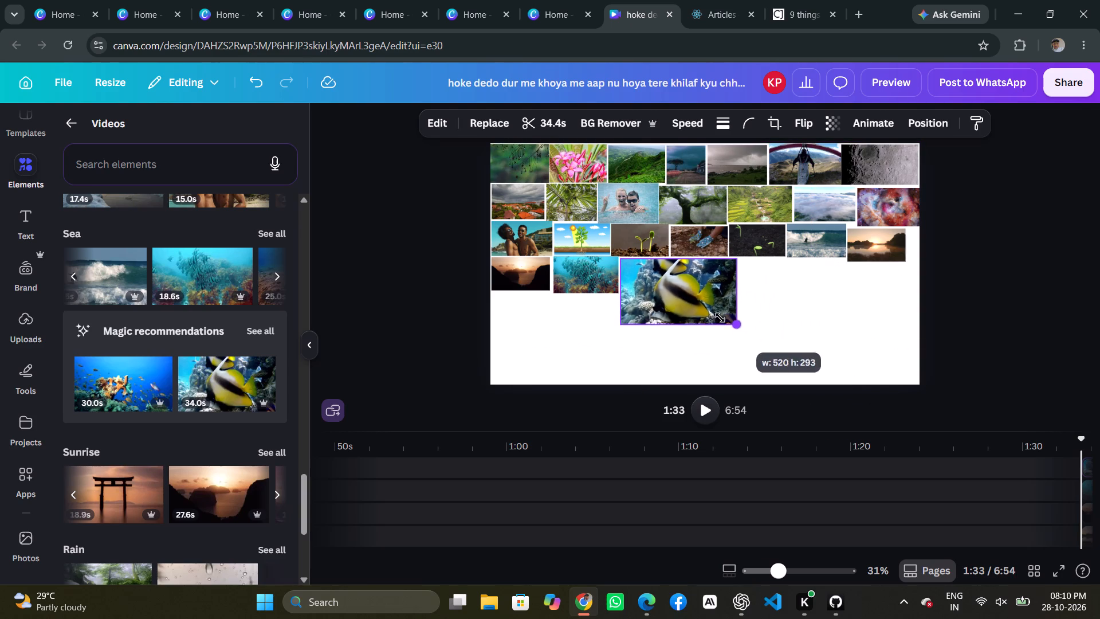
{"action": "left_click_drag", "start_coordinate": [720, 318], "coordinate": [682, 293]}
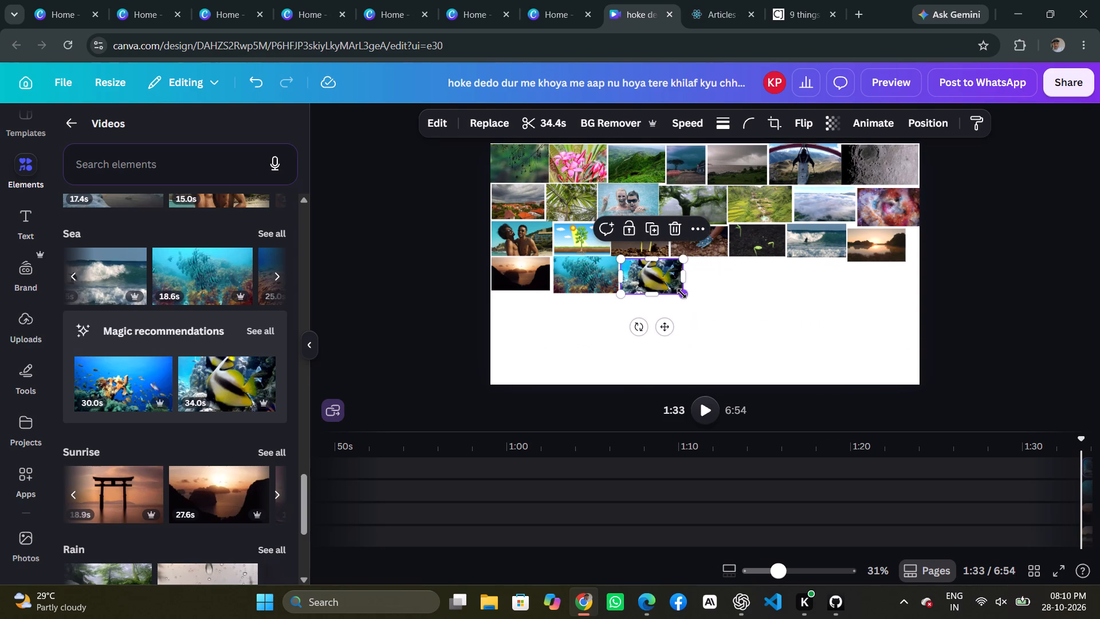
{"action": "left_click", "coordinate": [571, 325]}
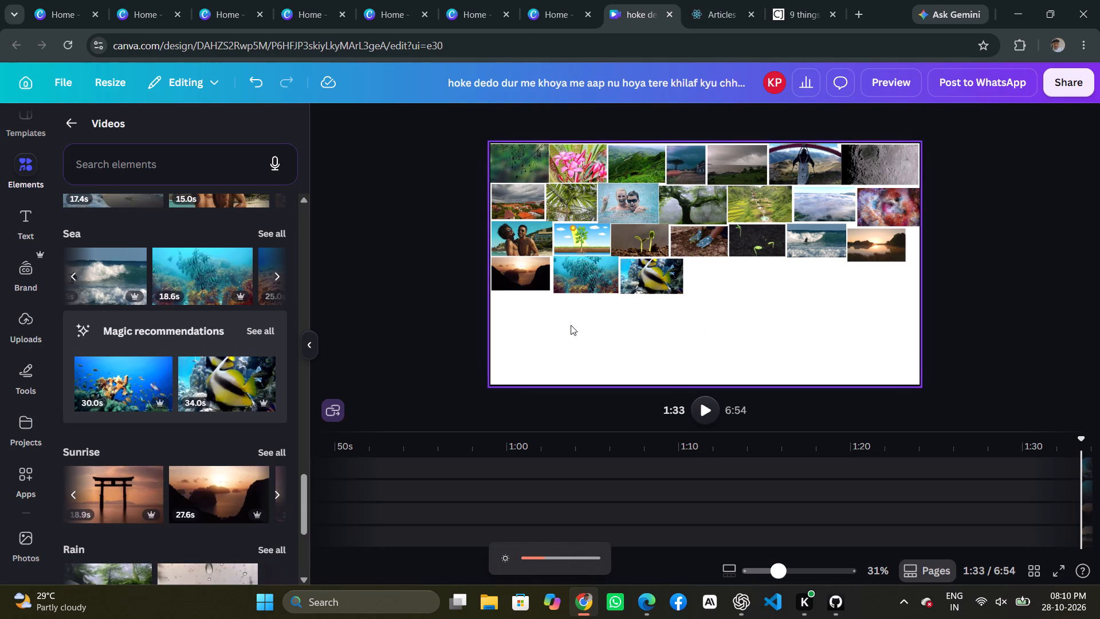
Add the 10.0 s video of blue rain boots from Rain, shrink it to about the fourth row's height and place it right of the striped fish clip.
{"action": "scroll", "coordinate": [215, 377], "scroll_direction": "down", "scroll_amount": 3}
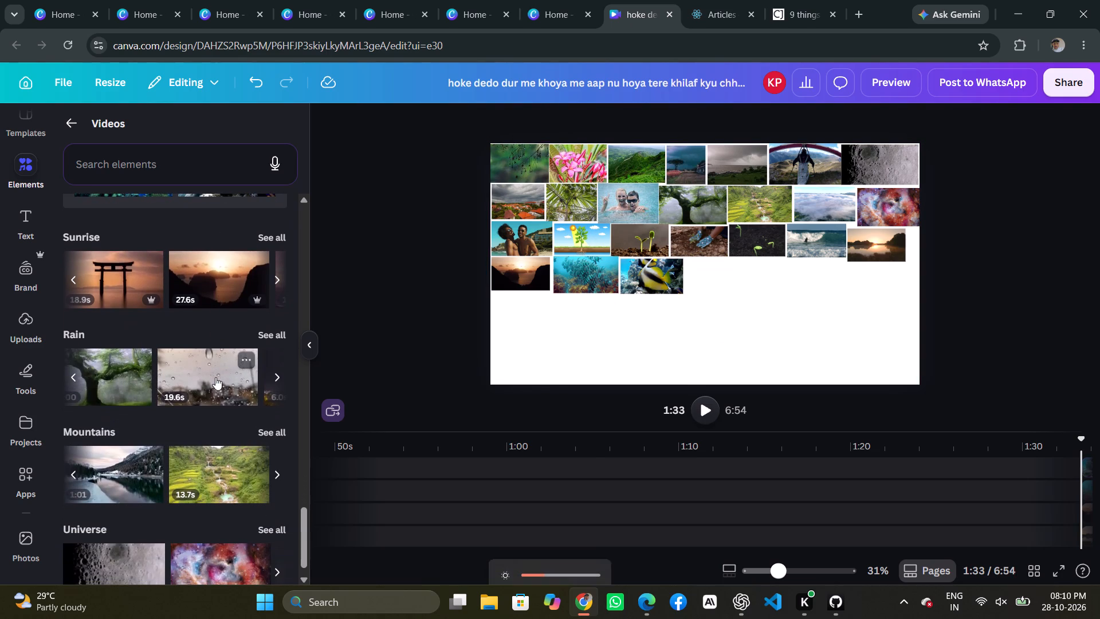
{"action": "scroll", "coordinate": [215, 377], "scroll_direction": "down", "scroll_amount": 4}
{"action": "scroll", "coordinate": [215, 377], "scroll_direction": "left", "scroll_amount": 7}
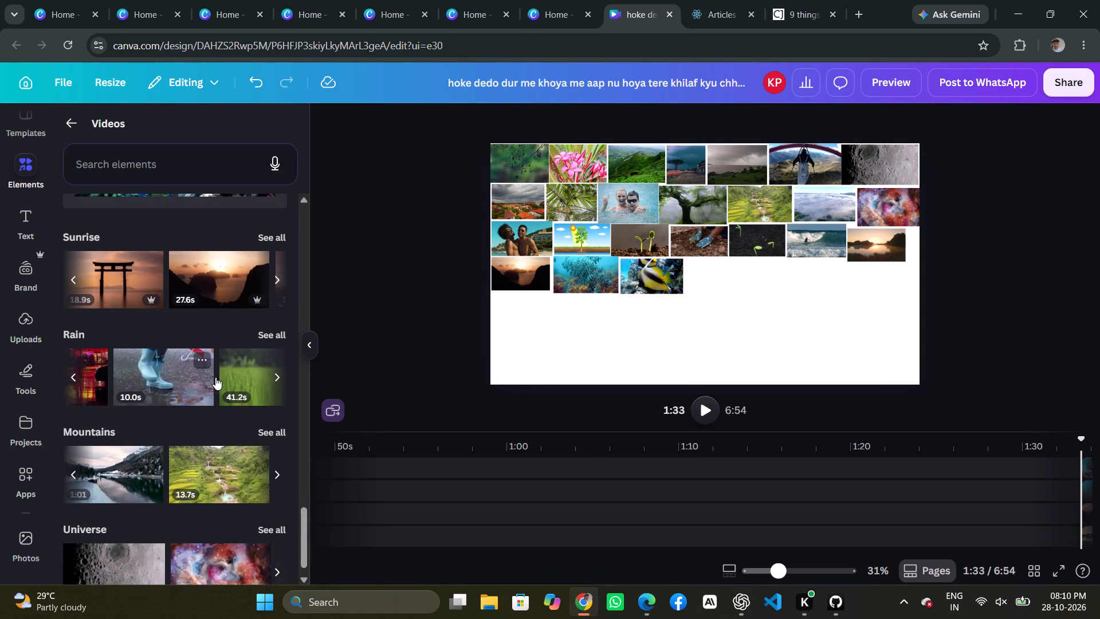
{"action": "scroll", "coordinate": [215, 377], "scroll_direction": "right", "scroll_amount": 1}
{"action": "left_click_drag", "start_coordinate": [179, 370], "coordinate": [366, 358]}
{"action": "scroll", "coordinate": [367, 358], "scroll_direction": "right", "scroll_amount": 2}
{"action": "left_click_drag", "start_coordinate": [366, 358], "coordinate": [718, 276]}
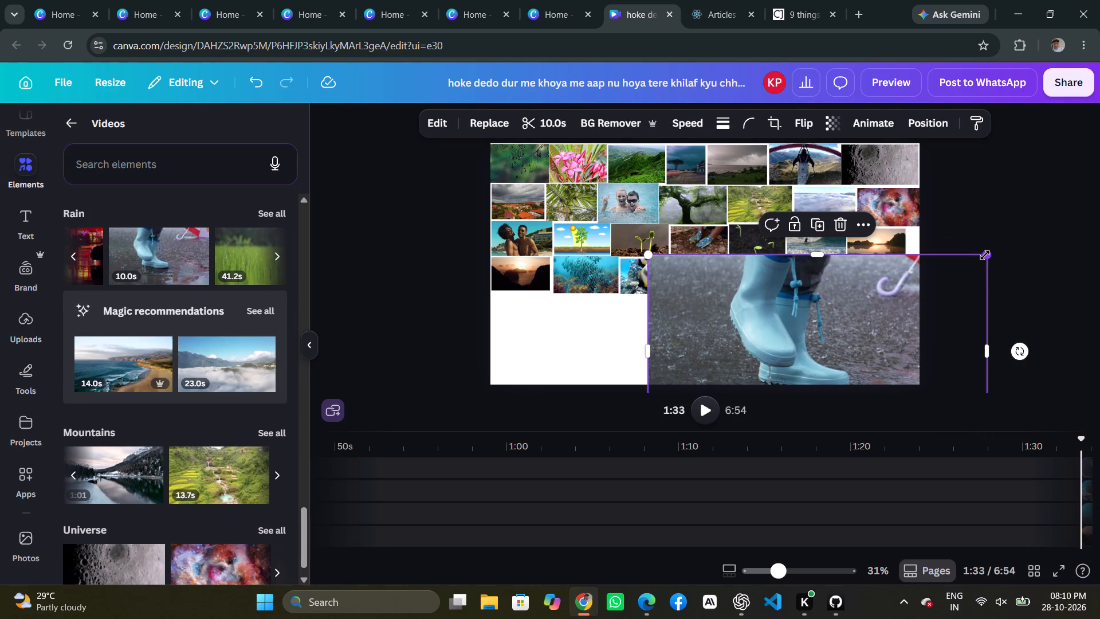
{"action": "left_click_drag", "start_coordinate": [985, 255], "coordinate": [802, 361]}
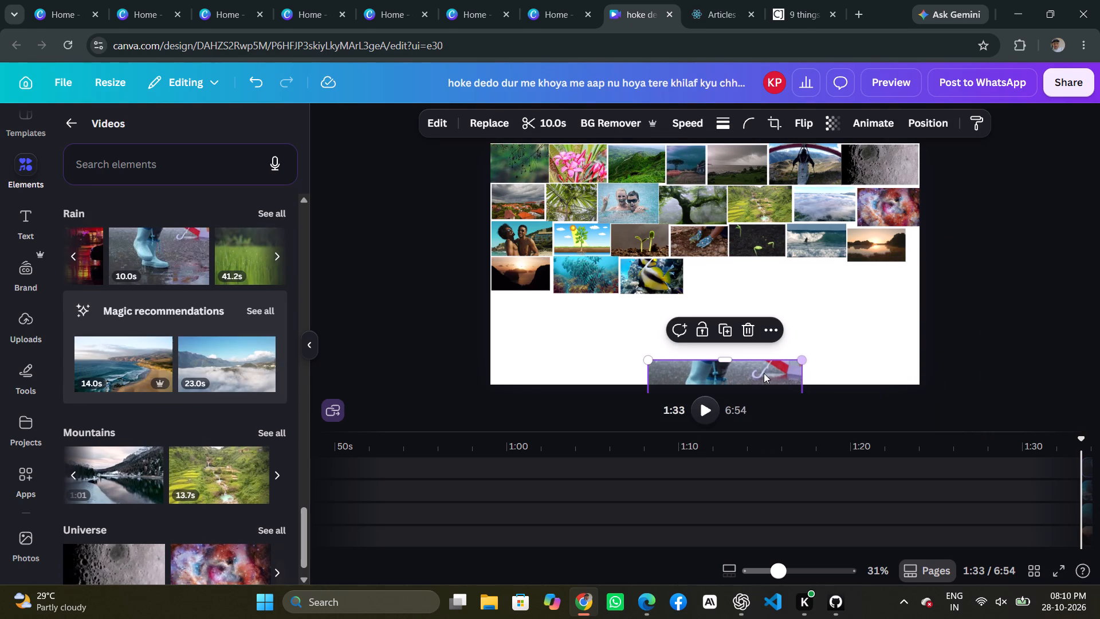
{"action": "left_click_drag", "start_coordinate": [764, 373], "coordinate": [802, 274]}
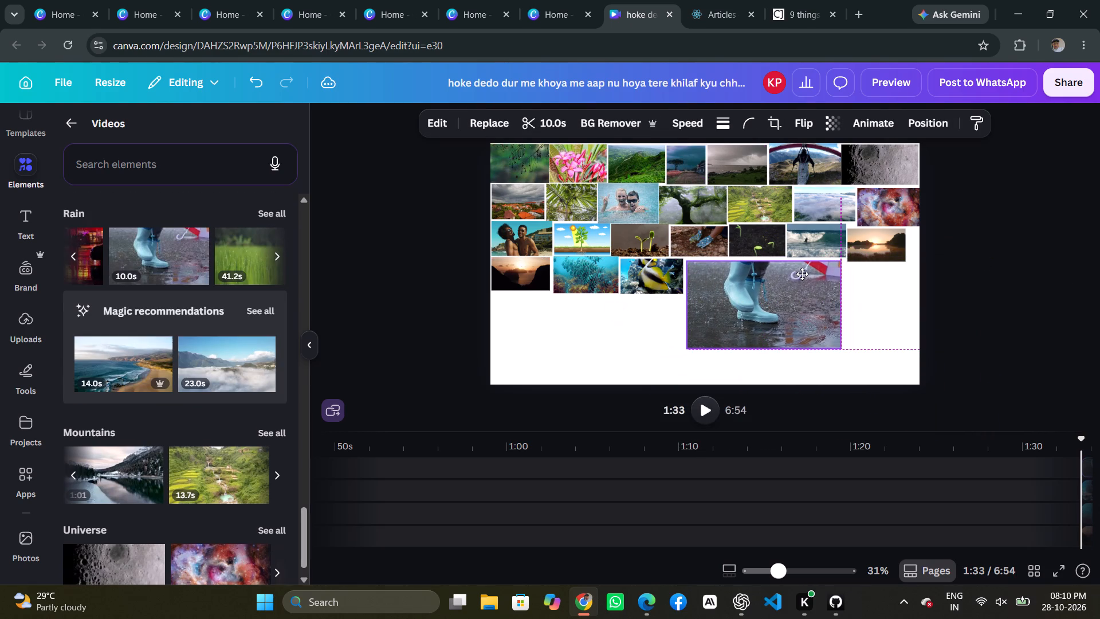
{"action": "left_click_drag", "start_coordinate": [802, 274], "coordinate": [800, 270]}
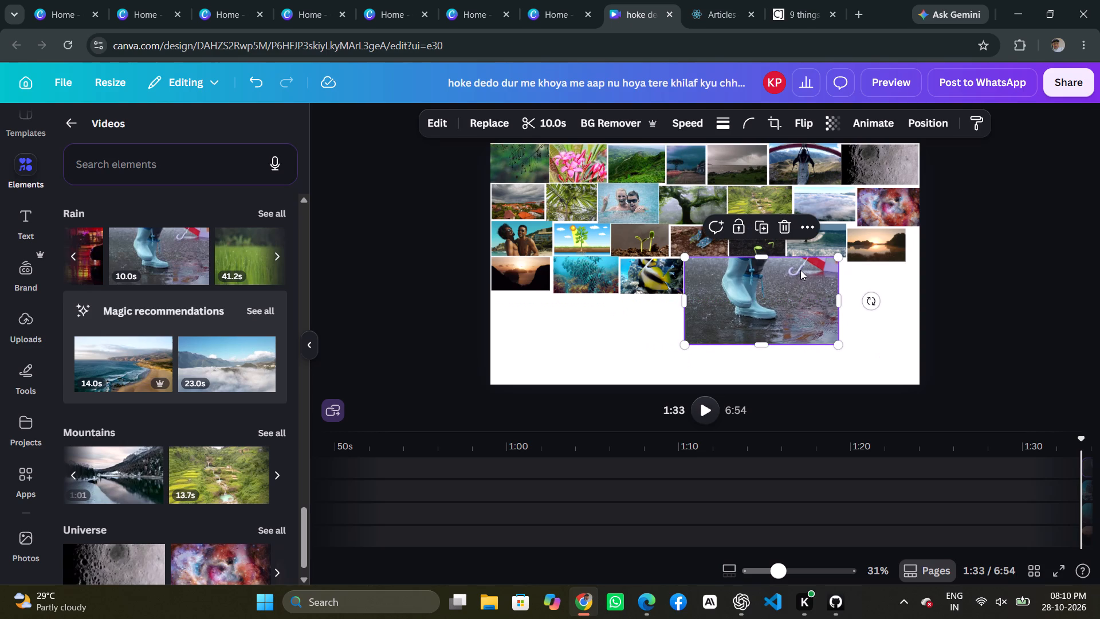
{"action": "left_click_drag", "start_coordinate": [835, 342], "coordinate": [808, 332]}
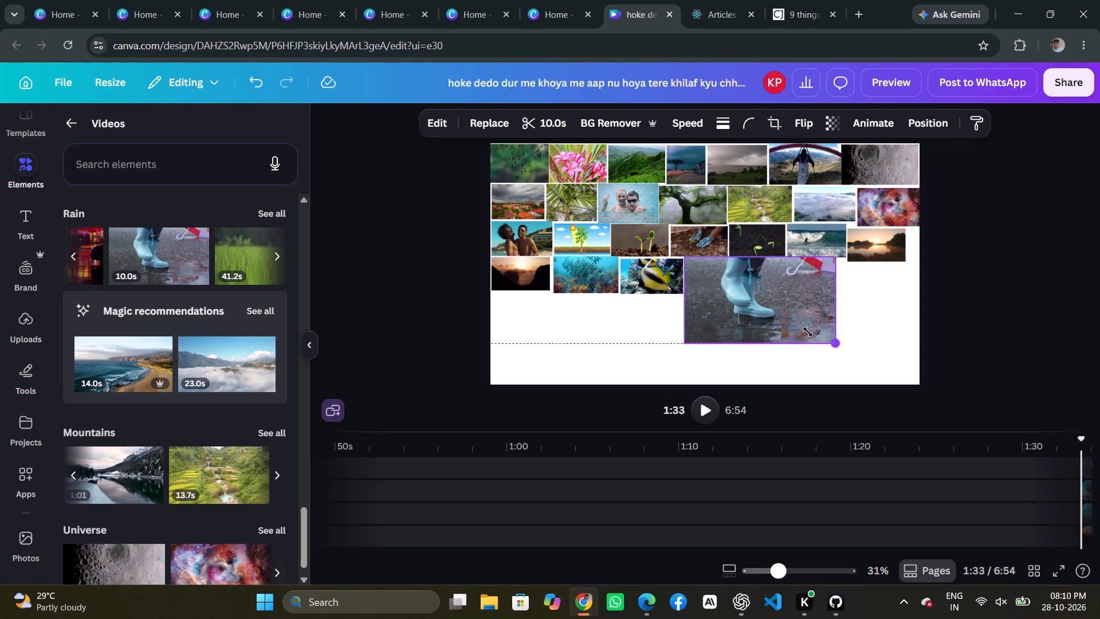
{"action": "left_click_drag", "start_coordinate": [808, 332], "coordinate": [745, 292]}
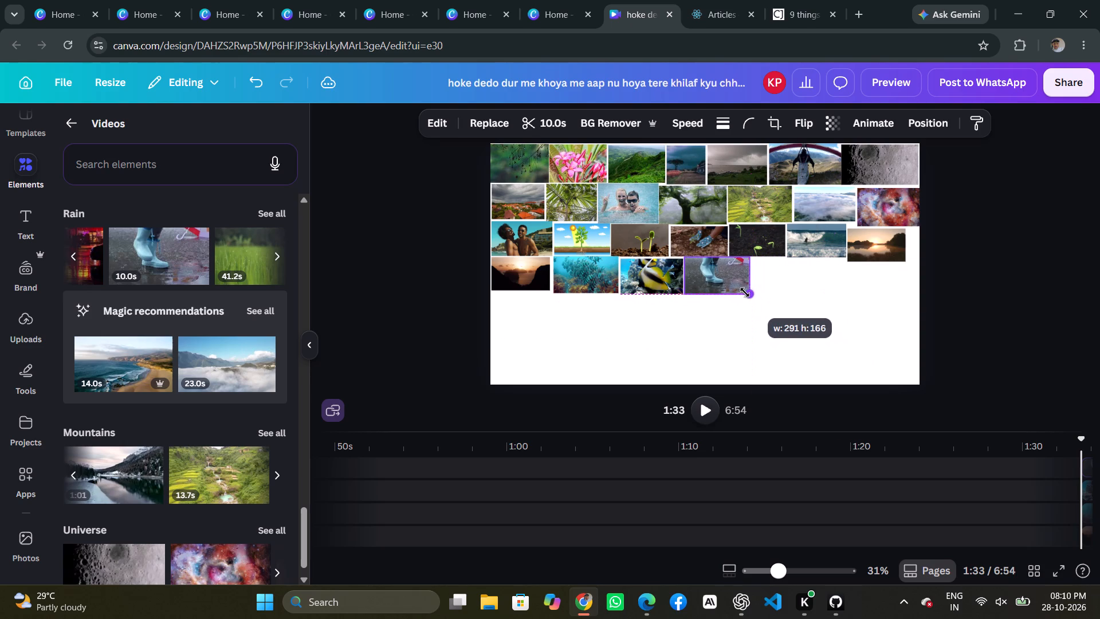
{"action": "left_click_drag", "start_coordinate": [745, 292], "coordinate": [744, 294]}
{"action": "left_click", "coordinate": [646, 324]}
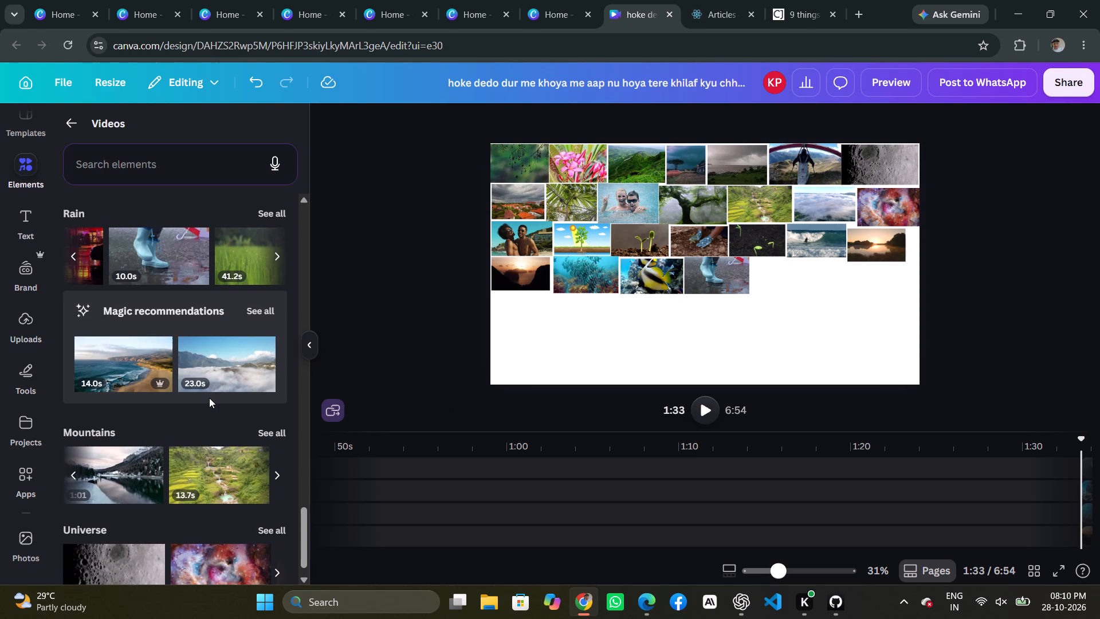
Add the 13.7 s rice terraces video from Mountains, shrink it to about the fourth row's height and place it right of the rain boots clip.
{"action": "scroll", "coordinate": [209, 398], "scroll_direction": "down", "scroll_amount": 5}
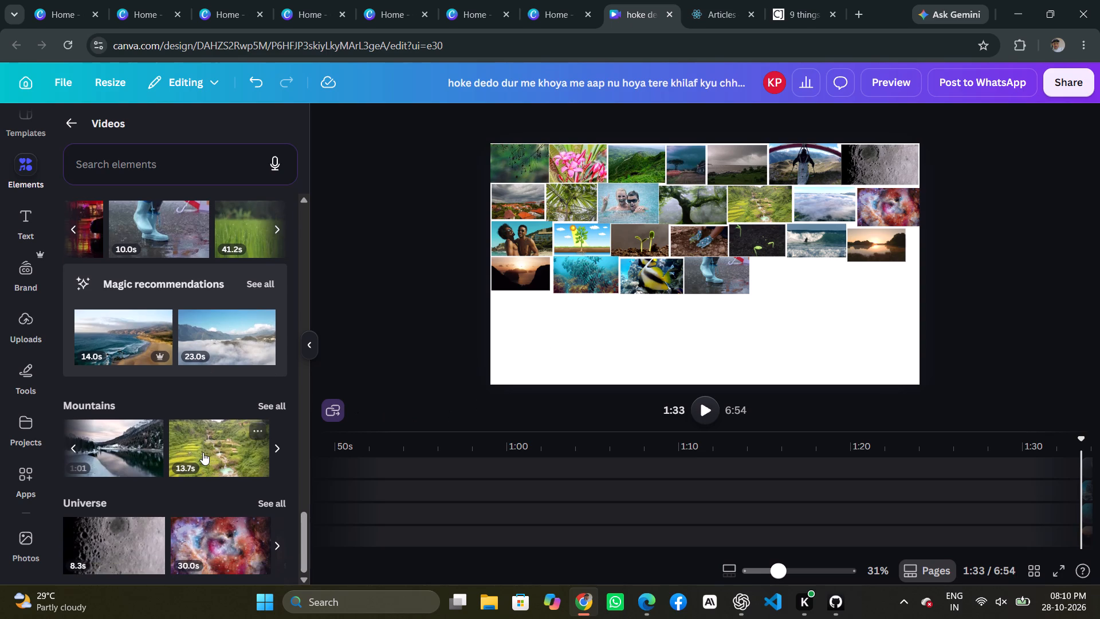
{"action": "left_click_drag", "start_coordinate": [203, 453], "coordinate": [576, 298]}
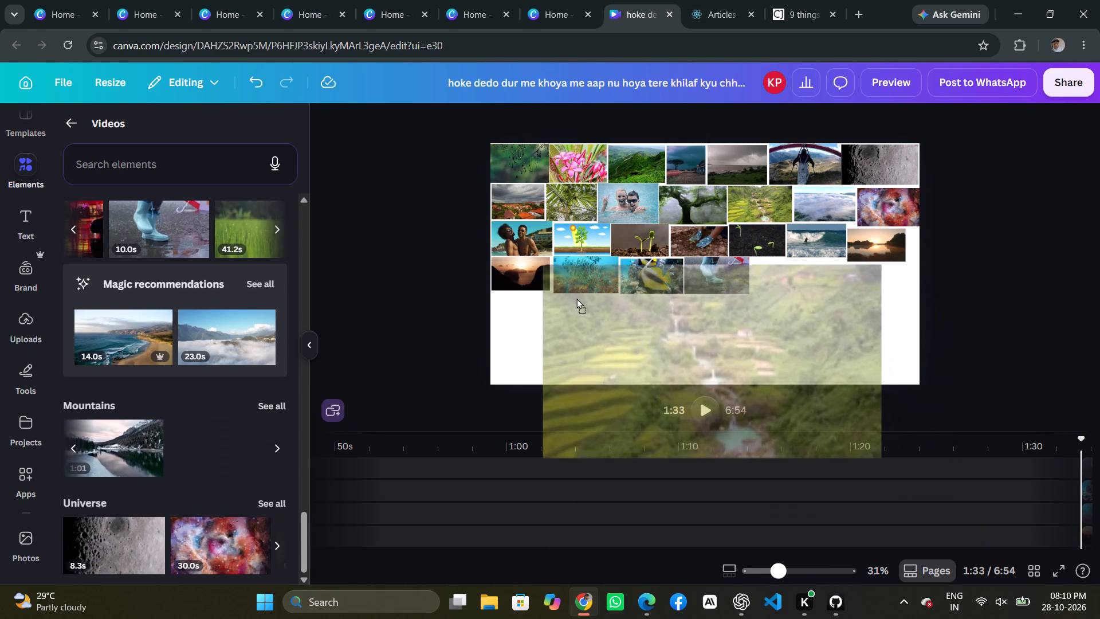
{"action": "left_click_drag", "start_coordinate": [576, 298], "coordinate": [576, 298]}
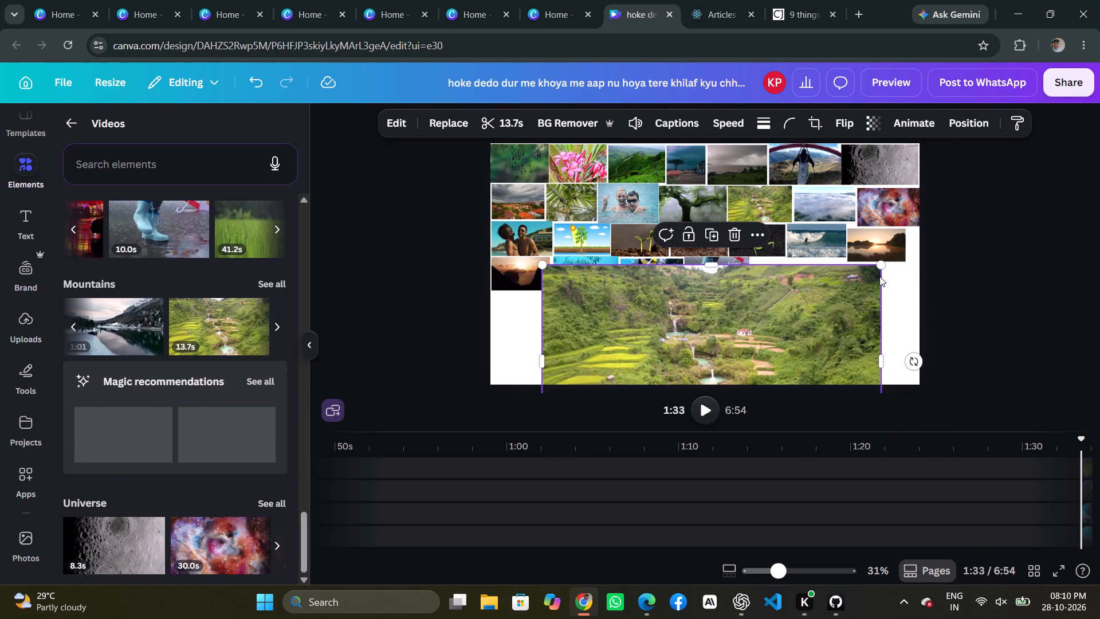
{"action": "left_click_drag", "start_coordinate": [880, 268], "coordinate": [679, 351]}
{"action": "left_click_drag", "start_coordinate": [643, 379], "coordinate": [832, 269]}
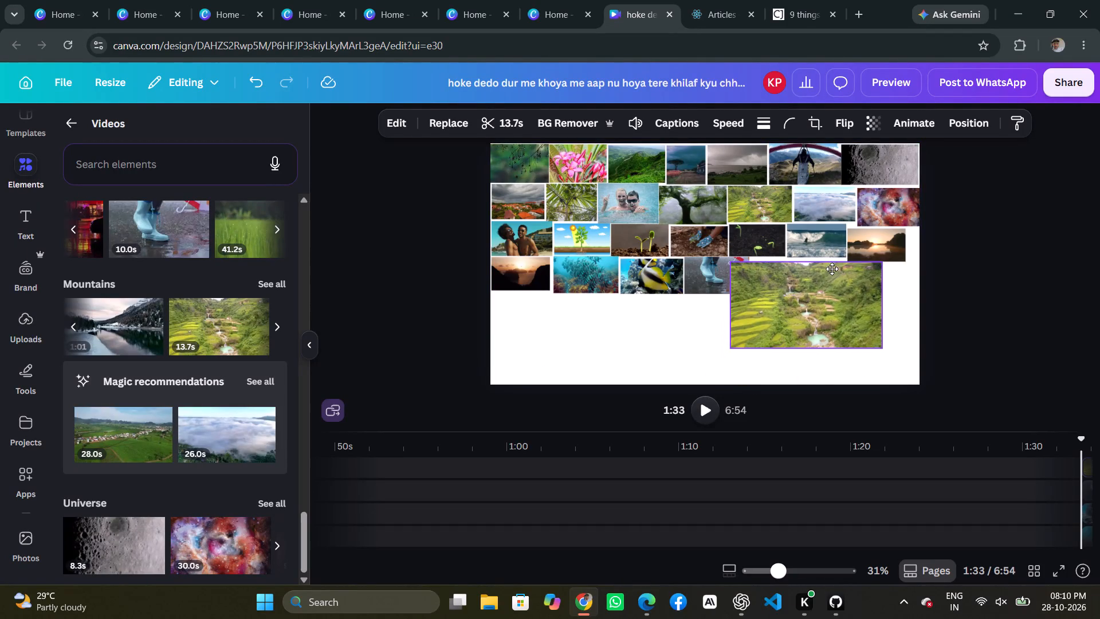
{"action": "left_click_drag", "start_coordinate": [832, 269], "coordinate": [815, 273]}
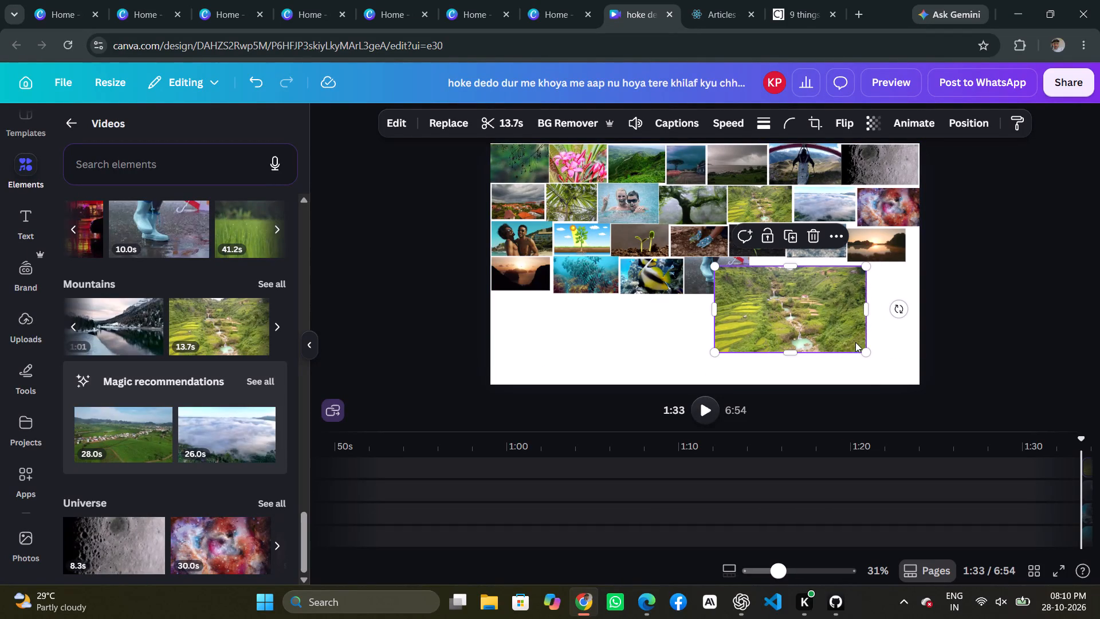
{"action": "left_click_drag", "start_coordinate": [863, 350], "coordinate": [788, 318]}
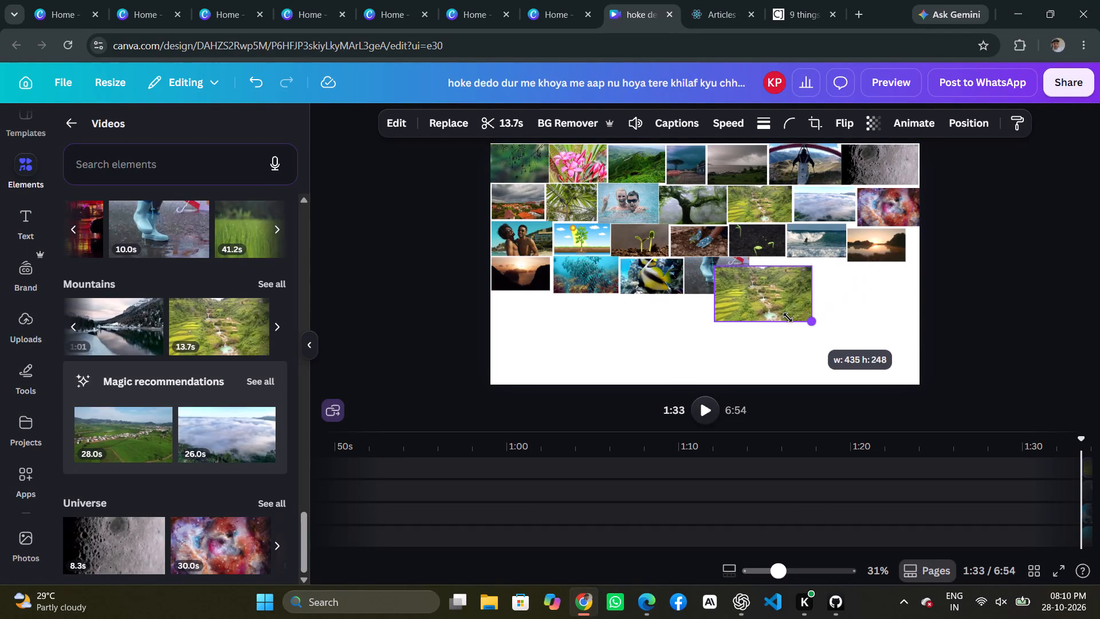
{"action": "left_click_drag", "start_coordinate": [788, 318], "coordinate": [775, 312]}
{"action": "left_click_drag", "start_coordinate": [753, 286], "coordinate": [788, 279]}
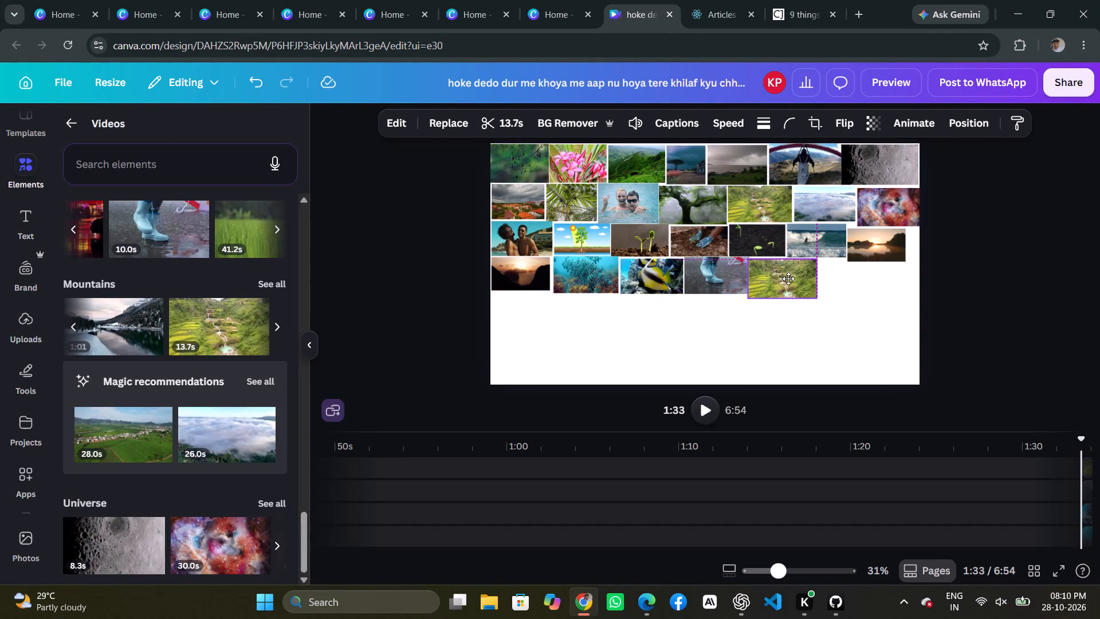
{"action": "left_click_drag", "start_coordinate": [788, 279], "coordinate": [787, 279]}
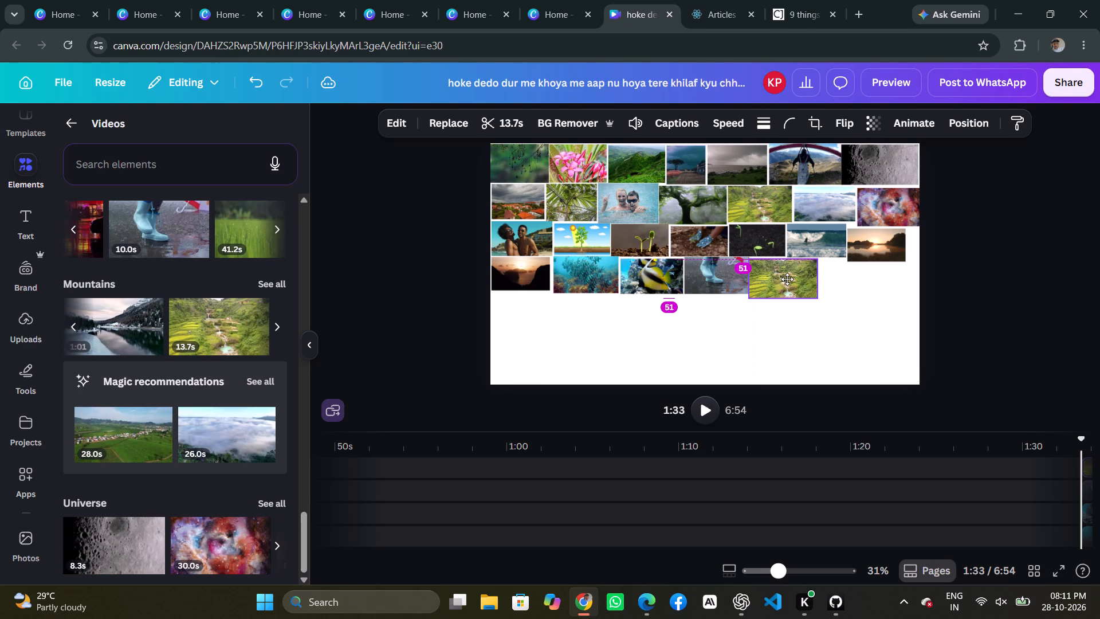
{"action": "left_click_drag", "start_coordinate": [787, 279], "coordinate": [788, 278]}
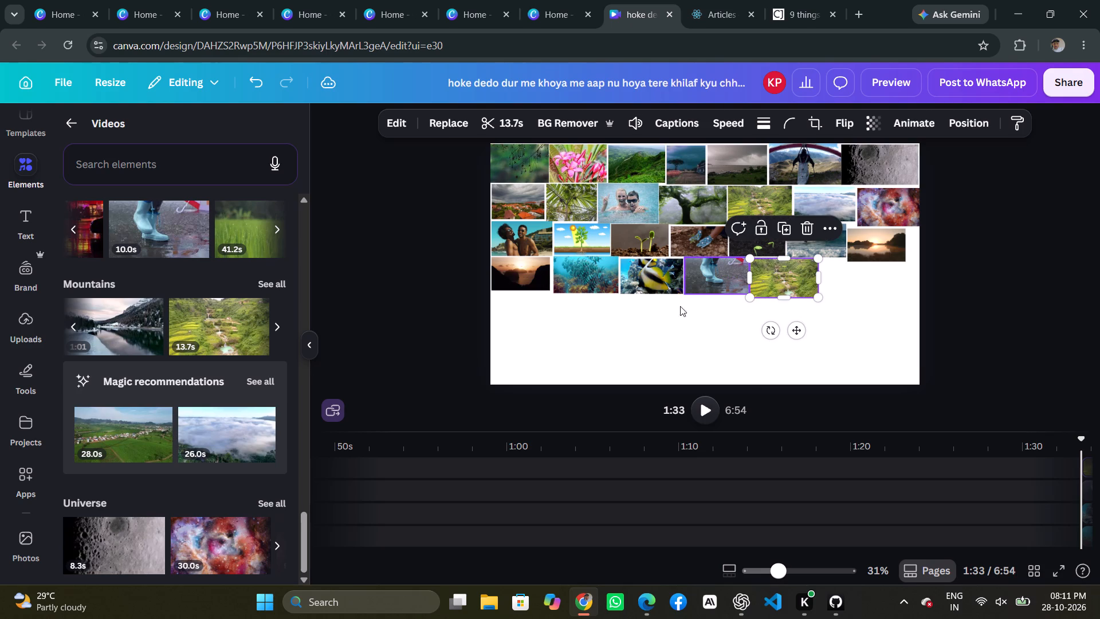
{"action": "left_click", "coordinate": [614, 337]}
Add the 15.0 s cooking couple video from Food, shrink it to about the fourth row's height and place it right of the rice terraces clip.
{"action": "scroll", "coordinate": [188, 424], "scroll_direction": "down", "scroll_amount": 2}
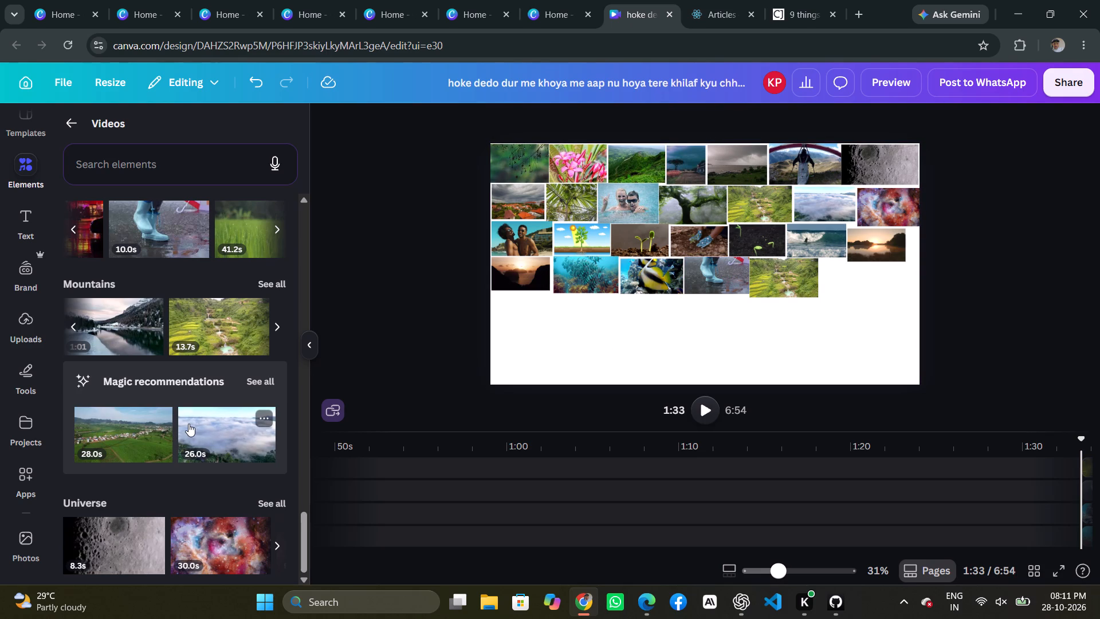
{"action": "scroll", "coordinate": [188, 424], "scroll_direction": "down", "scroll_amount": 2}
{"action": "scroll", "coordinate": [188, 424], "scroll_direction": "up", "scroll_amount": 9}
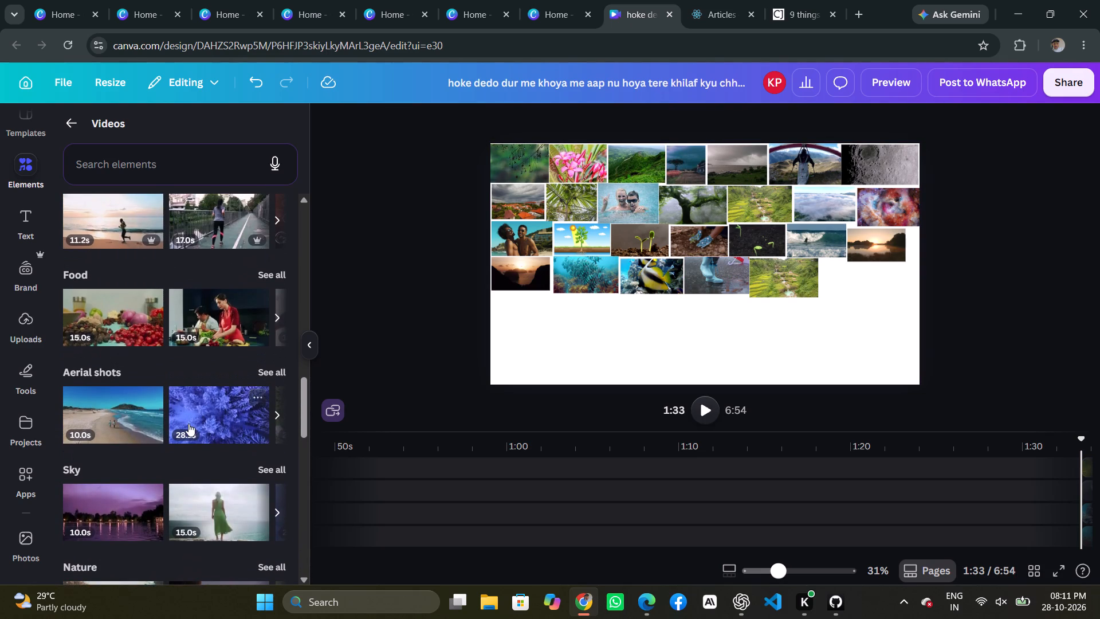
{"action": "left_click_drag", "start_coordinate": [214, 332], "coordinate": [580, 283]}
{"action": "scroll", "coordinate": [388, 329], "scroll_direction": "right", "scroll_amount": 1}
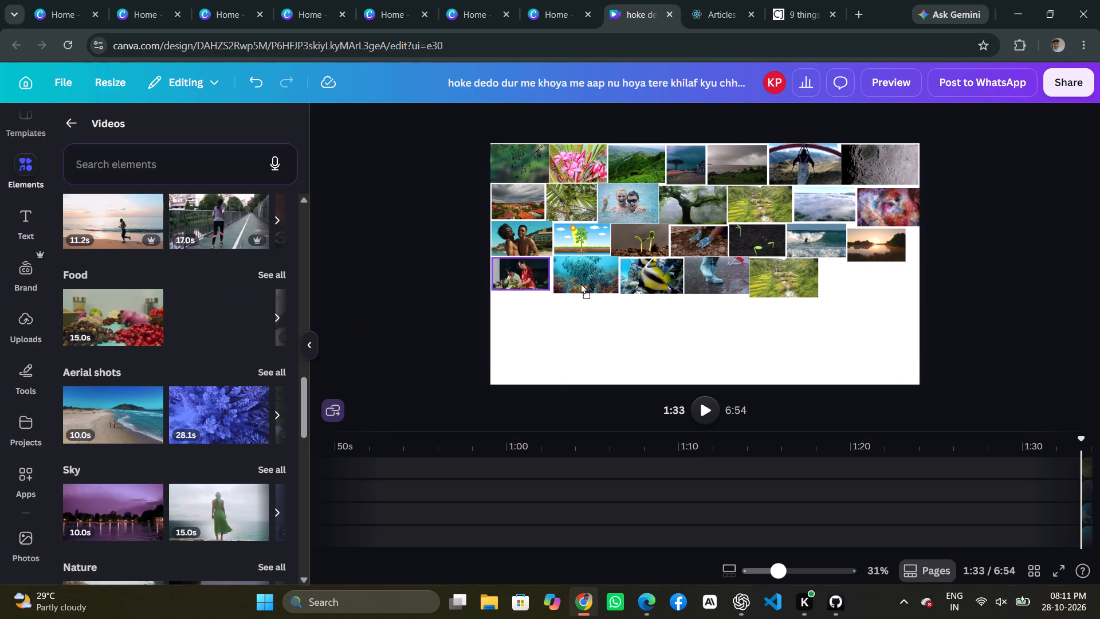
{"action": "left_click_drag", "start_coordinate": [580, 283], "coordinate": [579, 298]}
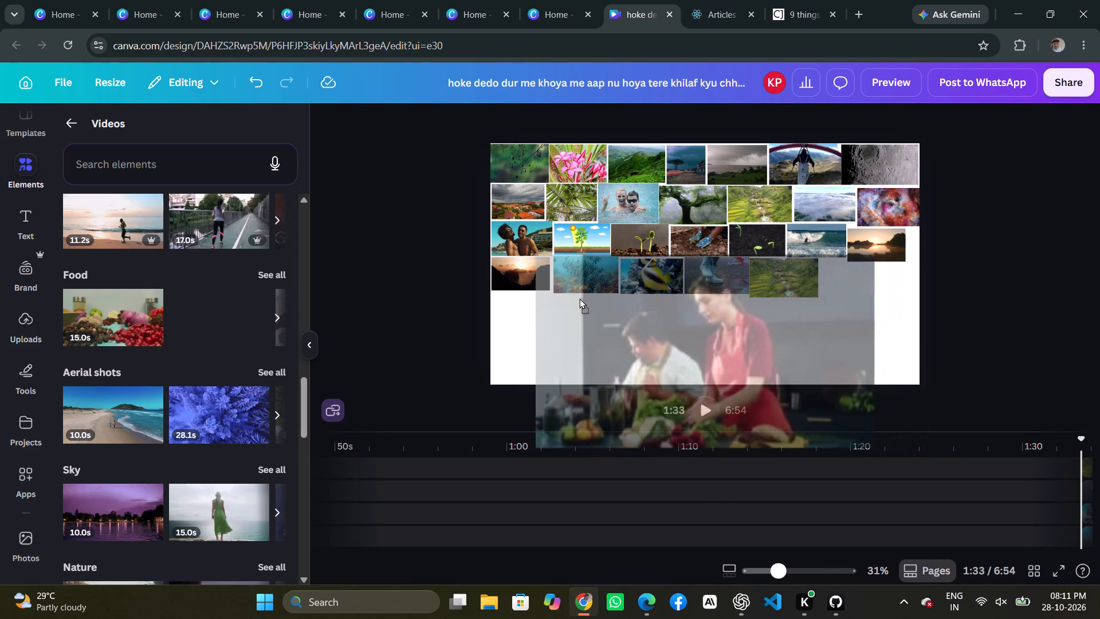
{"action": "left_click_drag", "start_coordinate": [579, 298], "coordinate": [579, 298]}
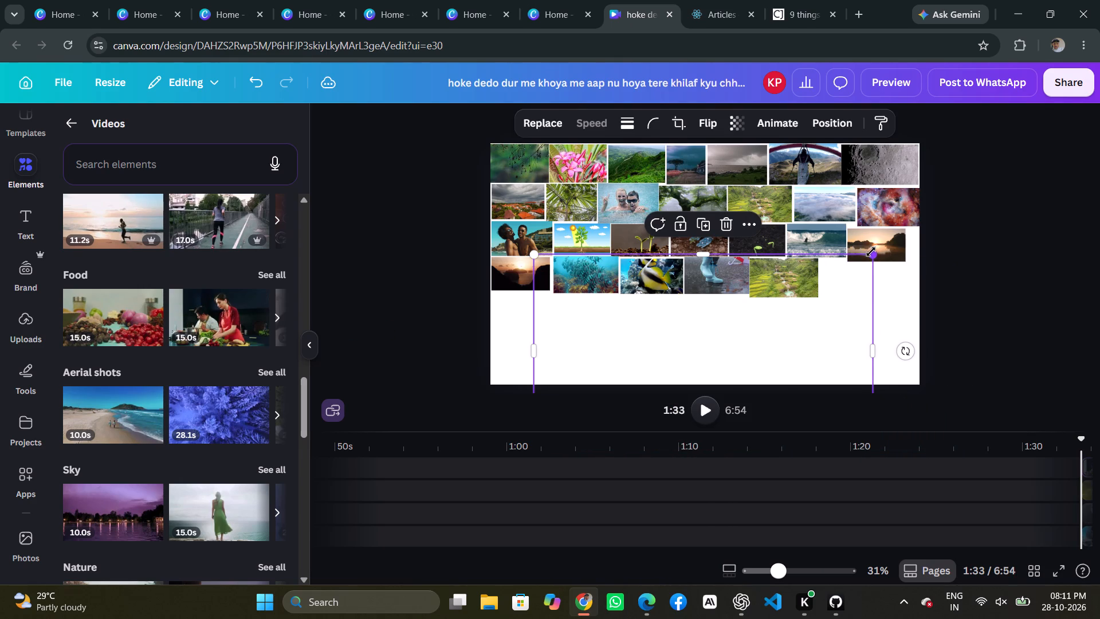
{"action": "left_click_drag", "start_coordinate": [871, 253], "coordinate": [692, 334]}
{"action": "left_click_drag", "start_coordinate": [630, 376], "coordinate": [809, 289]}
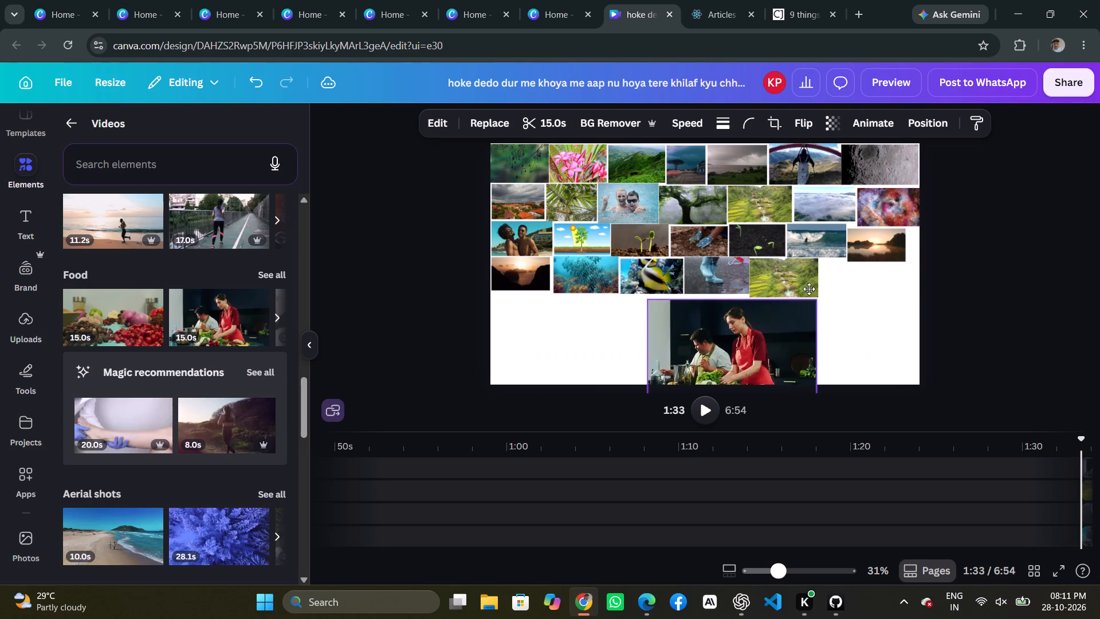
{"action": "left_click_drag", "start_coordinate": [809, 289], "coordinate": [827, 265]}
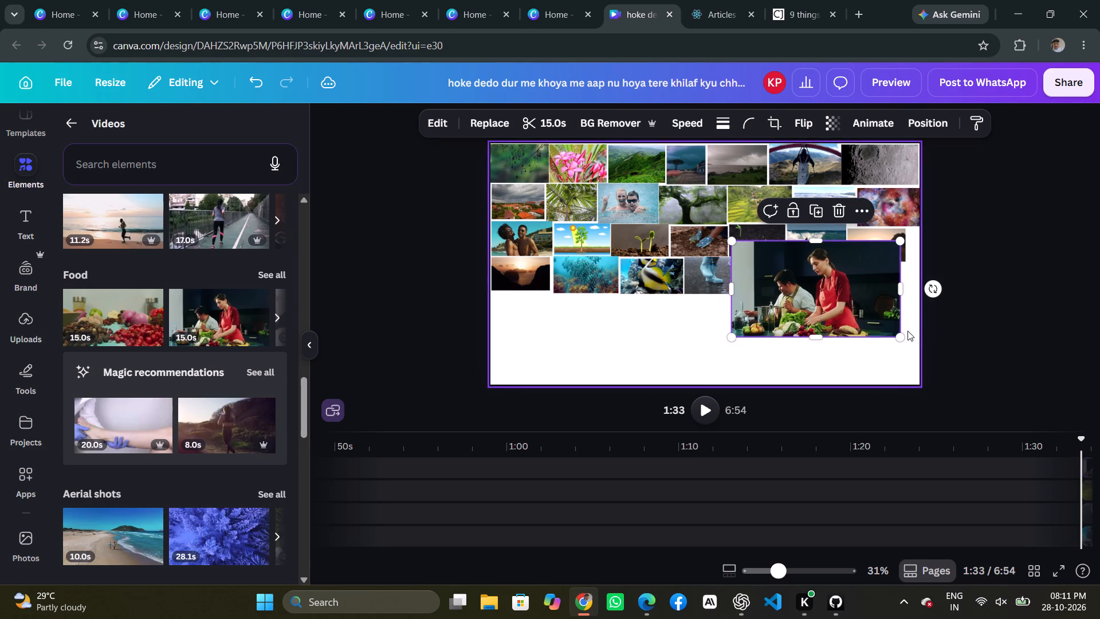
{"action": "left_click_drag", "start_coordinate": [902, 336], "coordinate": [804, 299]}
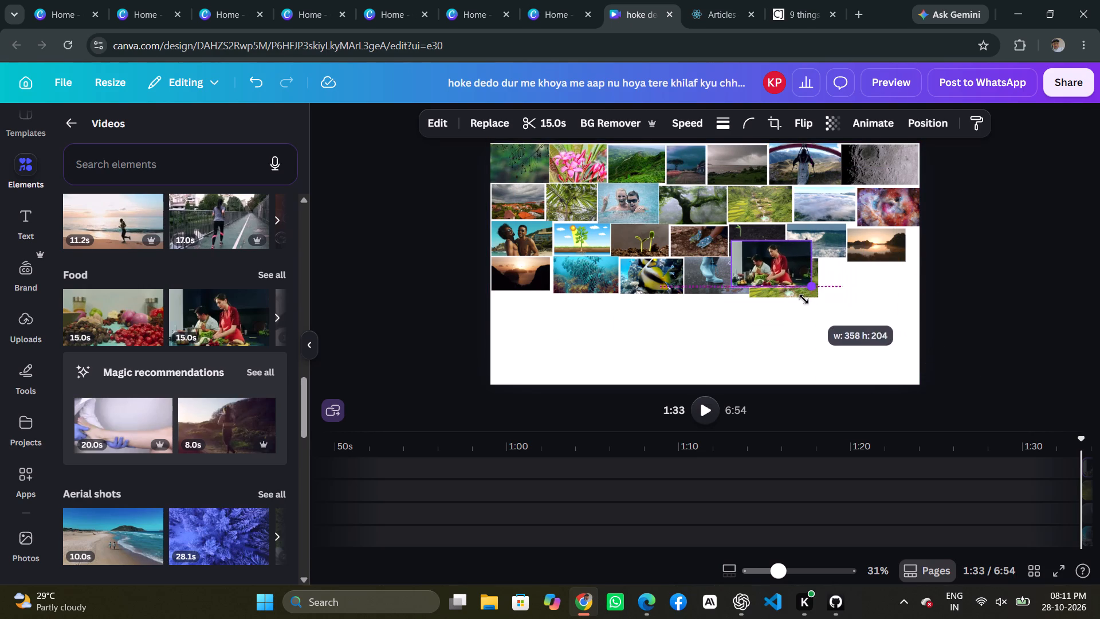
{"action": "left_click_drag", "start_coordinate": [804, 299], "coordinate": [802, 298]}
{"action": "left_click_drag", "start_coordinate": [779, 262], "coordinate": [854, 275]}
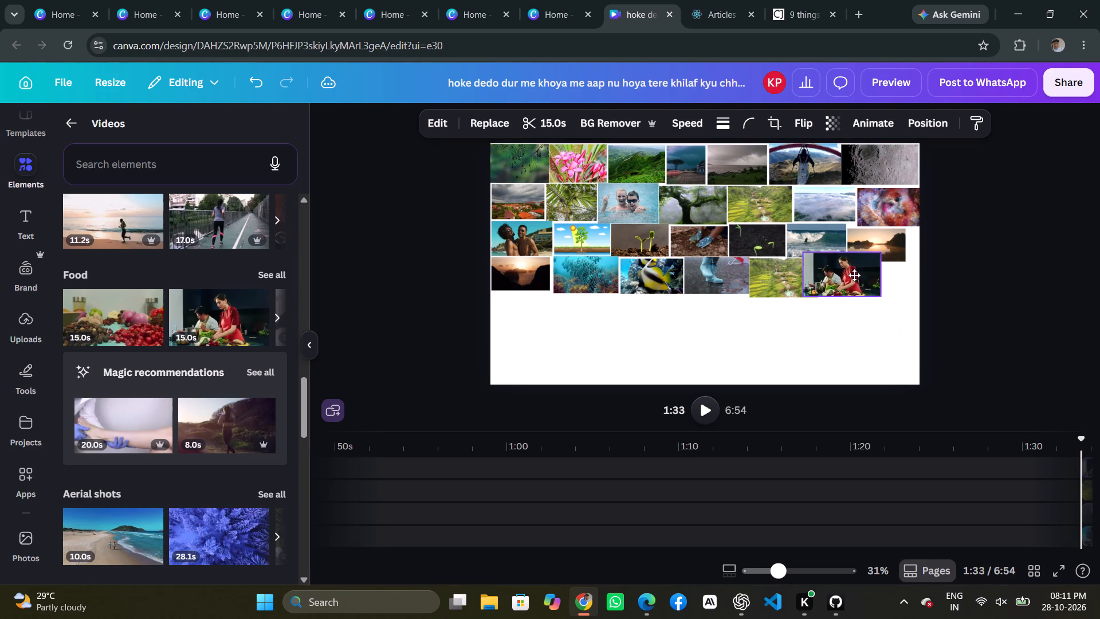
{"action": "left_click_drag", "start_coordinate": [854, 275], "coordinate": [868, 283]}
{"action": "left_click", "coordinate": [647, 360]}
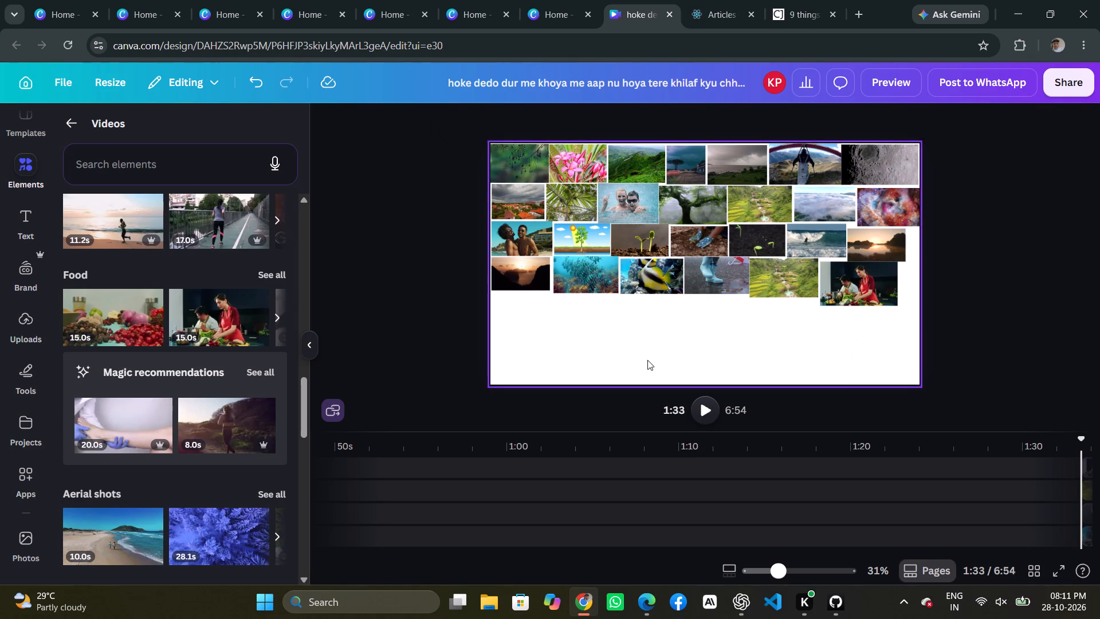
Add the 15.0 s picnic video from Food, shrink it to about 260 by 148 and place it below the sea cliffs clip to start the fifth row.
{"action": "left_click", "coordinate": [277, 314]}
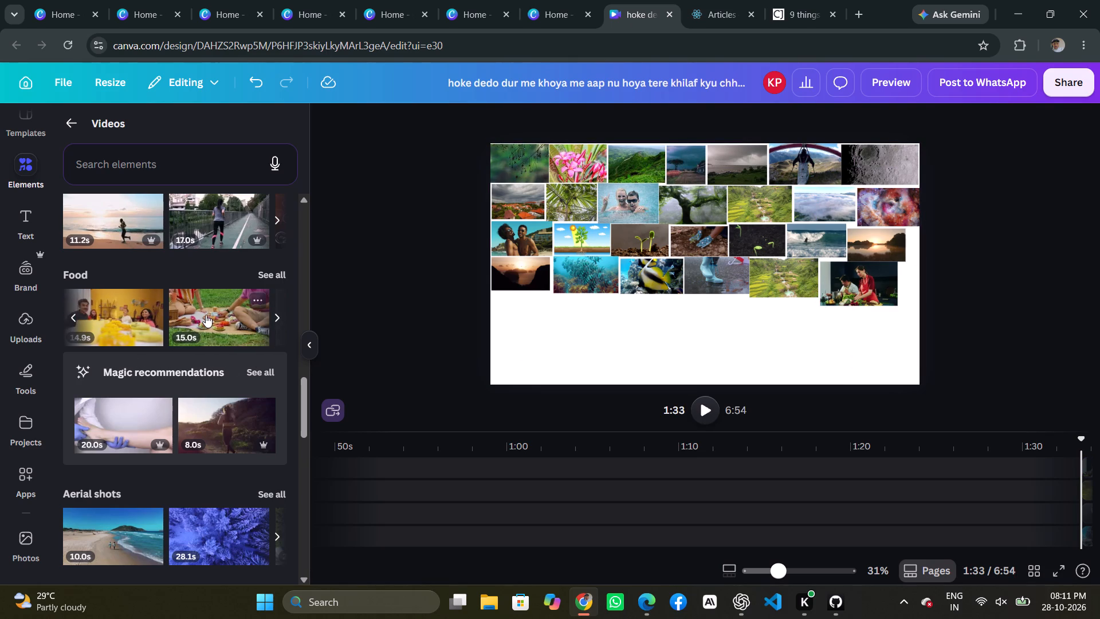
{"action": "left_click_drag", "start_coordinate": [206, 315], "coordinate": [586, 315]}
{"action": "scroll", "coordinate": [403, 296], "scroll_direction": "right", "scroll_amount": 1}
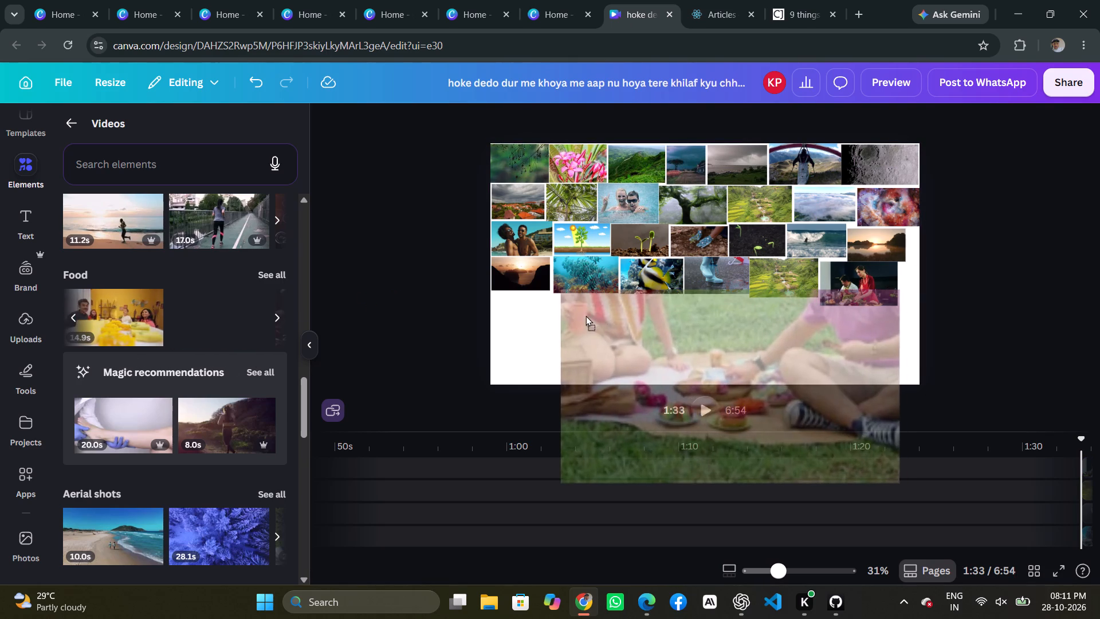
{"action": "left_click_drag", "start_coordinate": [586, 315], "coordinate": [538, 309]}
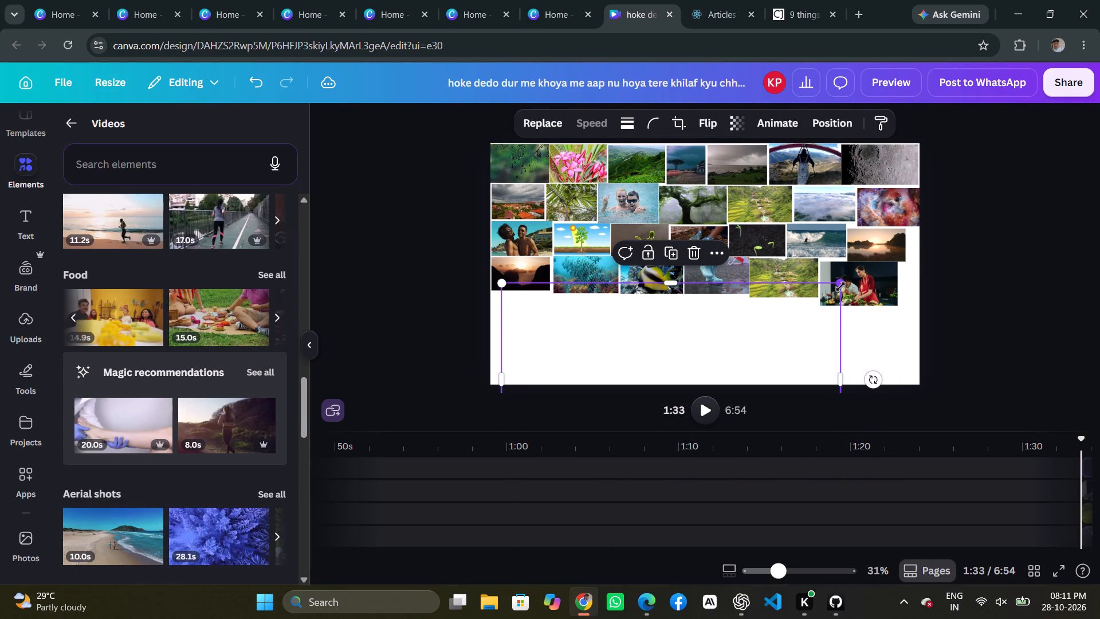
{"action": "left_click_drag", "start_coordinate": [840, 287], "coordinate": [716, 320]}
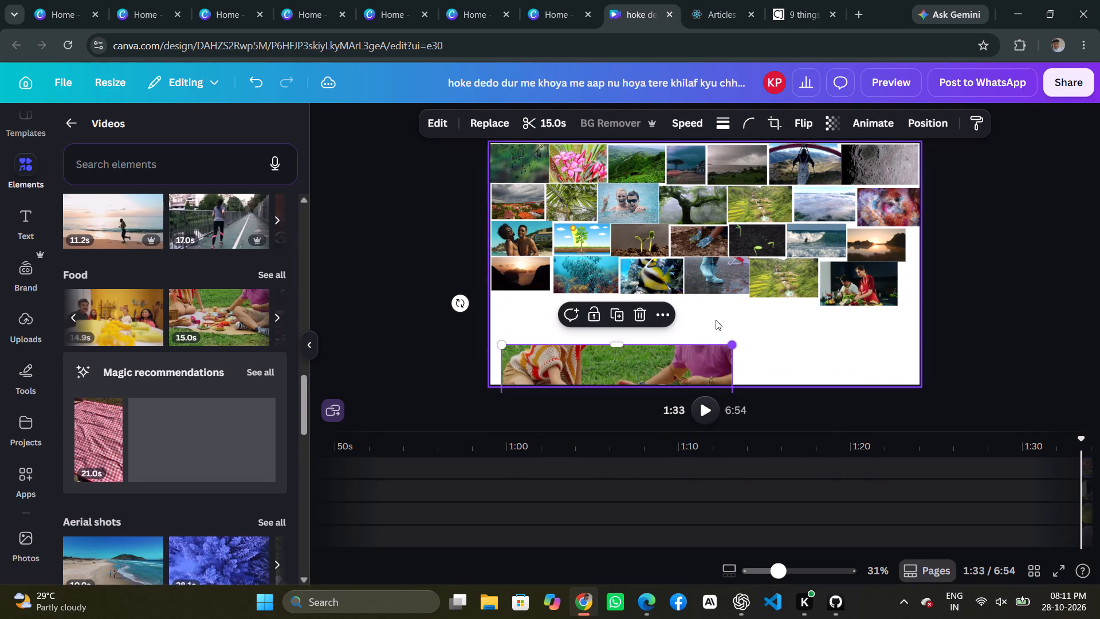
{"action": "left_click_drag", "start_coordinate": [654, 355], "coordinate": [714, 235]}
{"action": "left_click_drag", "start_coordinate": [794, 225], "coordinate": [736, 253]}
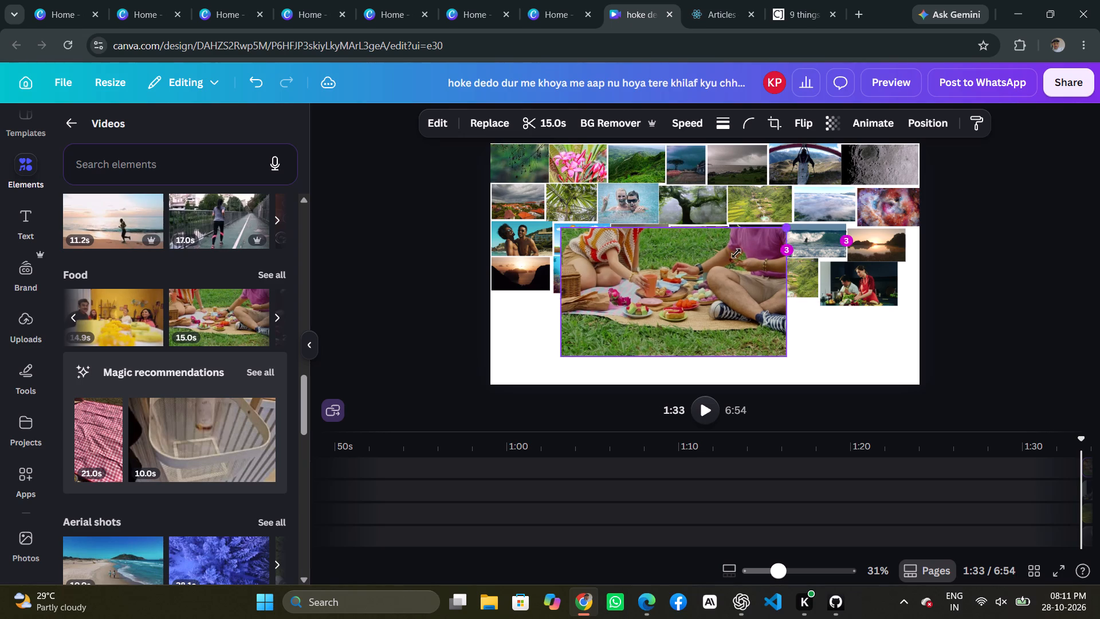
{"action": "left_click_drag", "start_coordinate": [736, 253], "coordinate": [624, 332]}
{"action": "left_click_drag", "start_coordinate": [592, 344], "coordinate": [523, 322]}
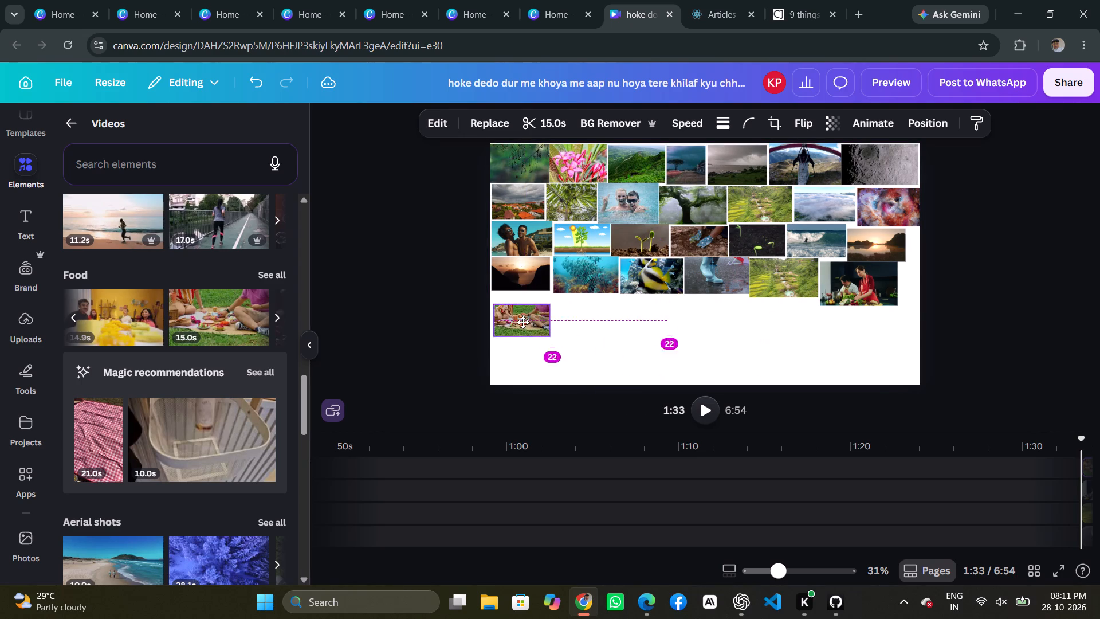
{"action": "left_click_drag", "start_coordinate": [523, 322], "coordinate": [524, 312]}
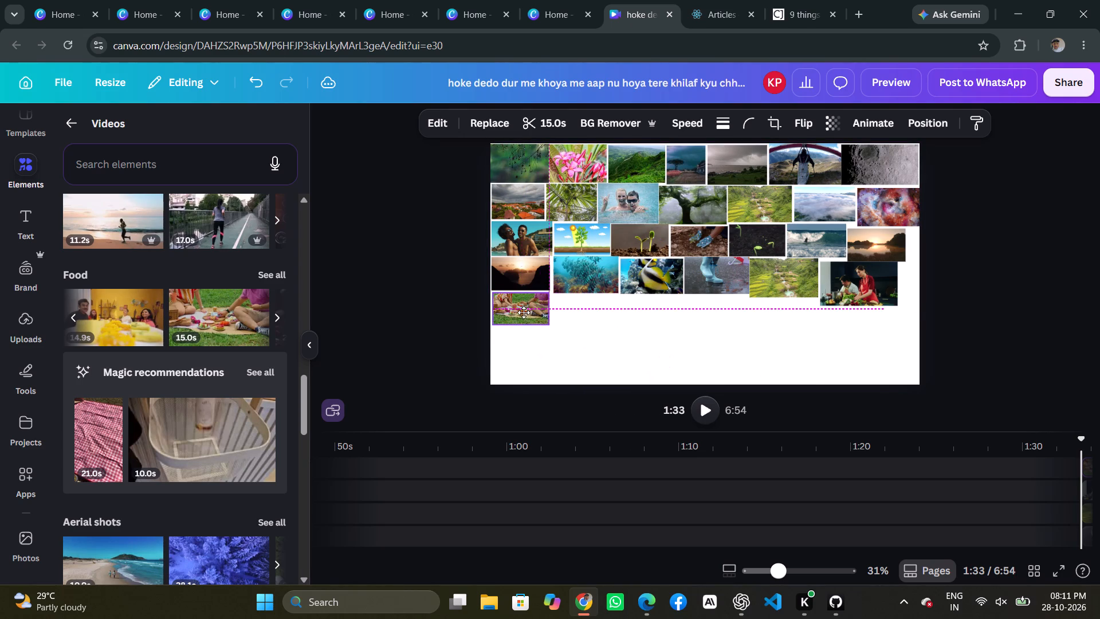
{"action": "left_click_drag", "start_coordinate": [524, 312], "coordinate": [524, 313]}
{"action": "left_click", "coordinate": [547, 320]}
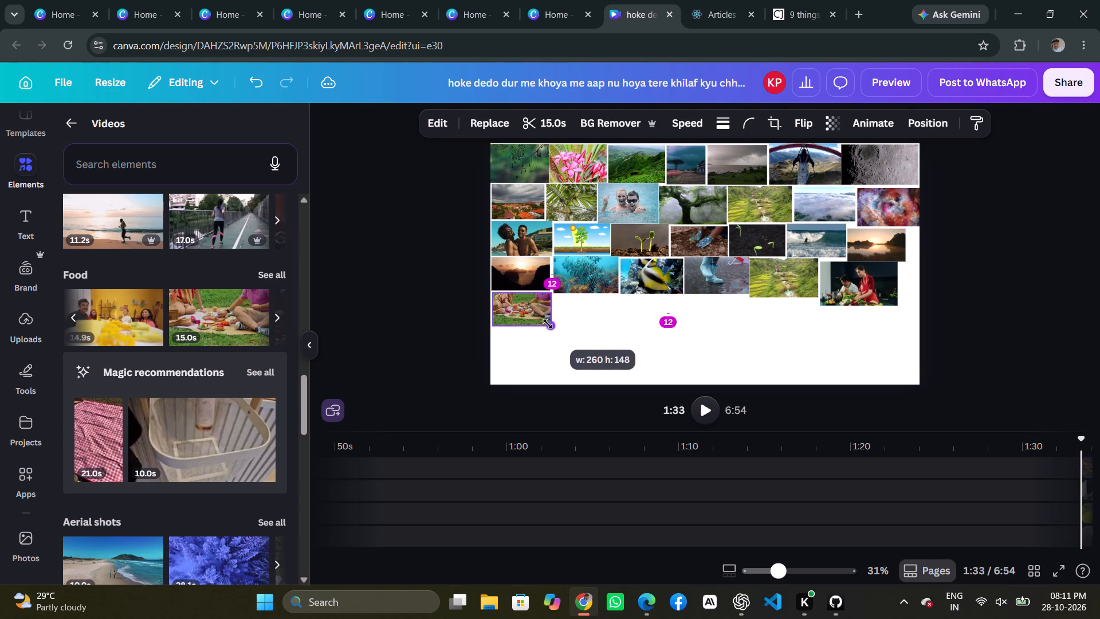
{"action": "left_click", "coordinate": [609, 324]}
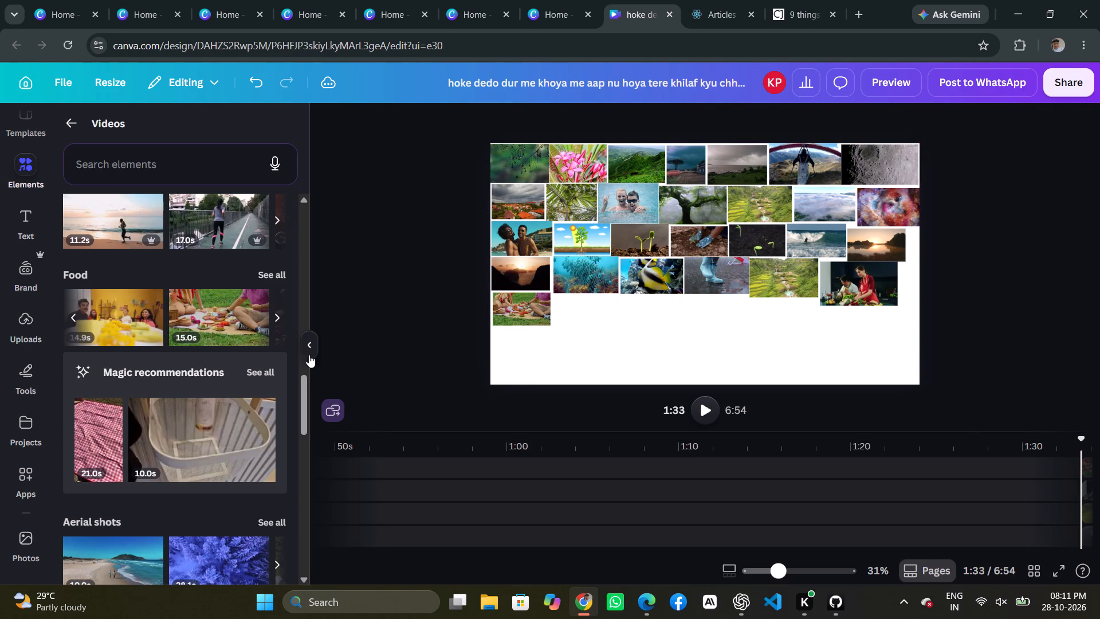
Add the 15.0 s video of the woman in a green dress from Sky, shrink it to about 275 by 157 and place it right of the picnic clip.
{"action": "scroll", "coordinate": [203, 365], "scroll_direction": "down", "scroll_amount": 4}
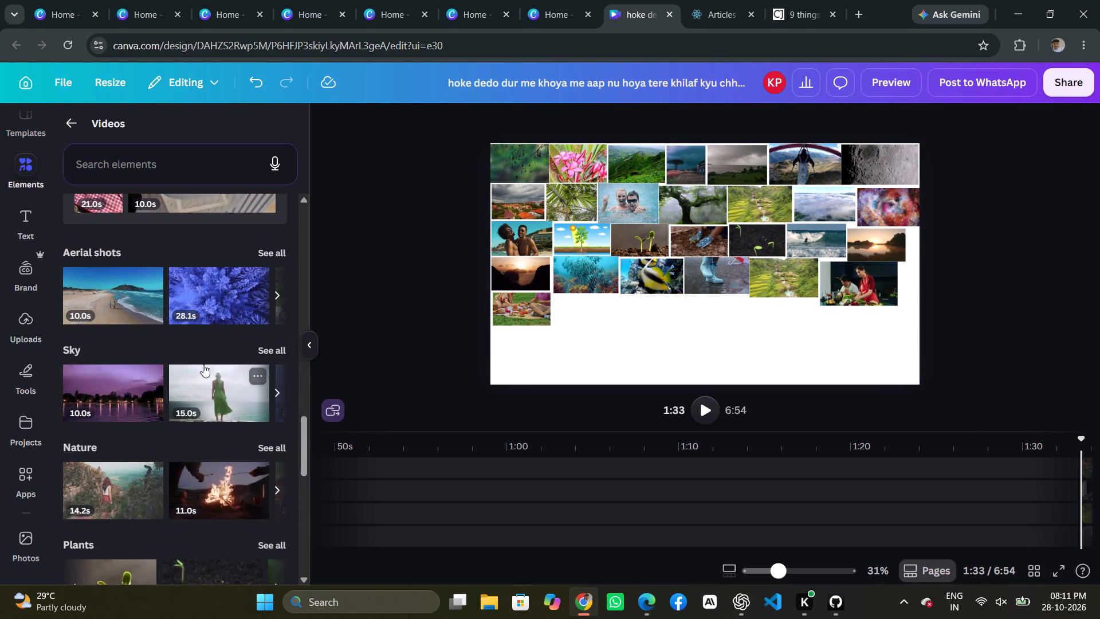
{"action": "left_click_drag", "start_coordinate": [210, 386], "coordinate": [628, 300]}
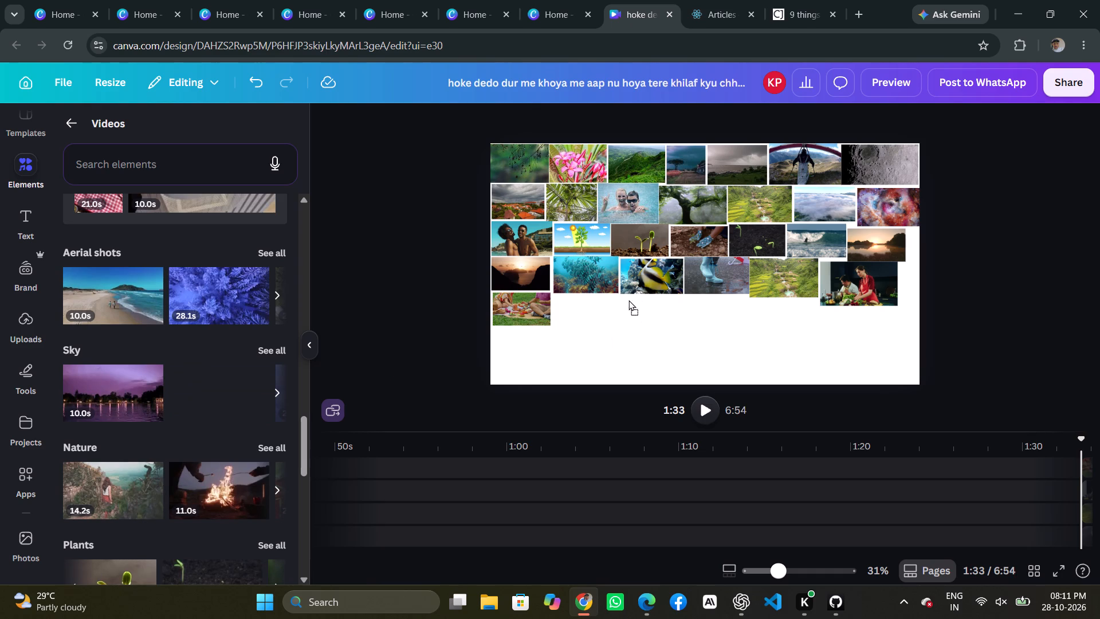
{"action": "left_click_drag", "start_coordinate": [628, 300], "coordinate": [618, 307]}
{"action": "left_click_drag", "start_coordinate": [618, 307], "coordinate": [579, 296]}
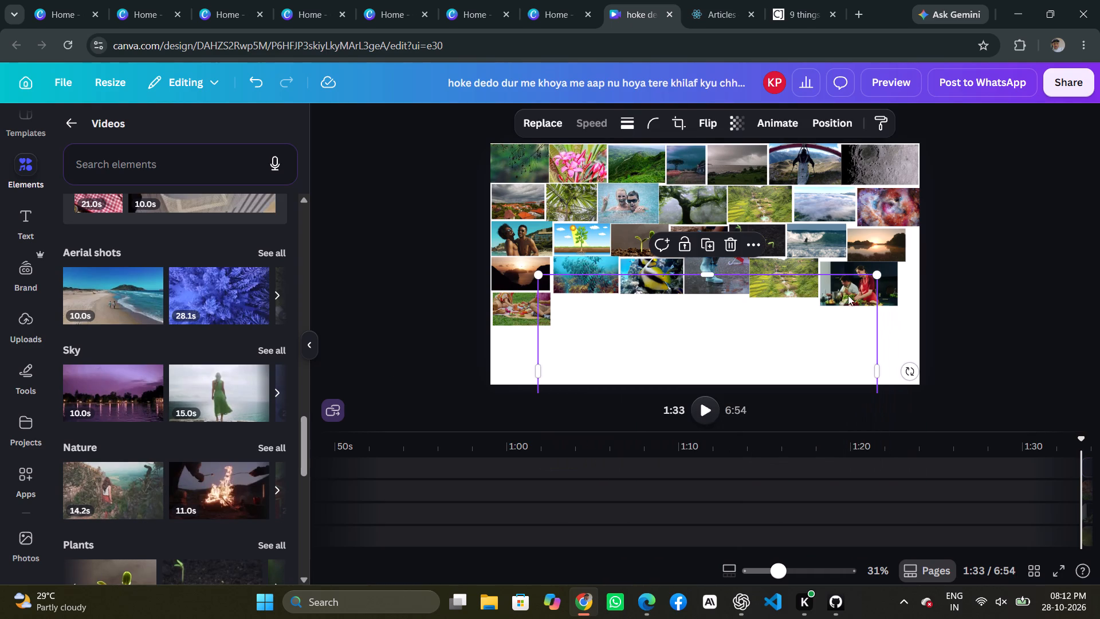
{"action": "left_click_drag", "start_coordinate": [877, 275], "coordinate": [686, 339]}
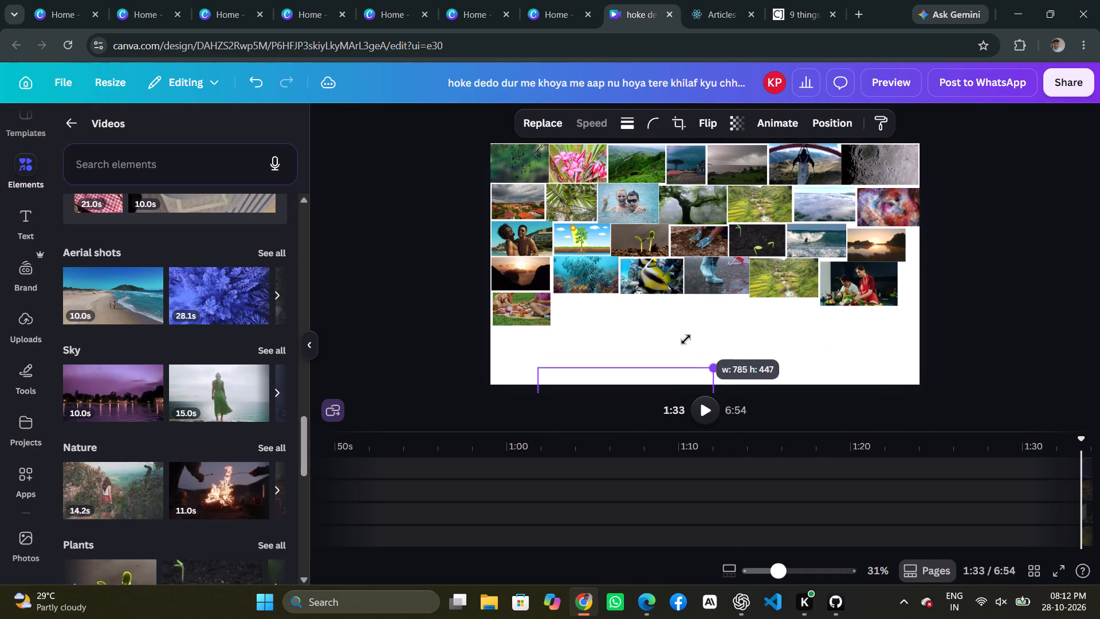
{"action": "left_click_drag", "start_coordinate": [686, 339], "coordinate": [702, 332]}
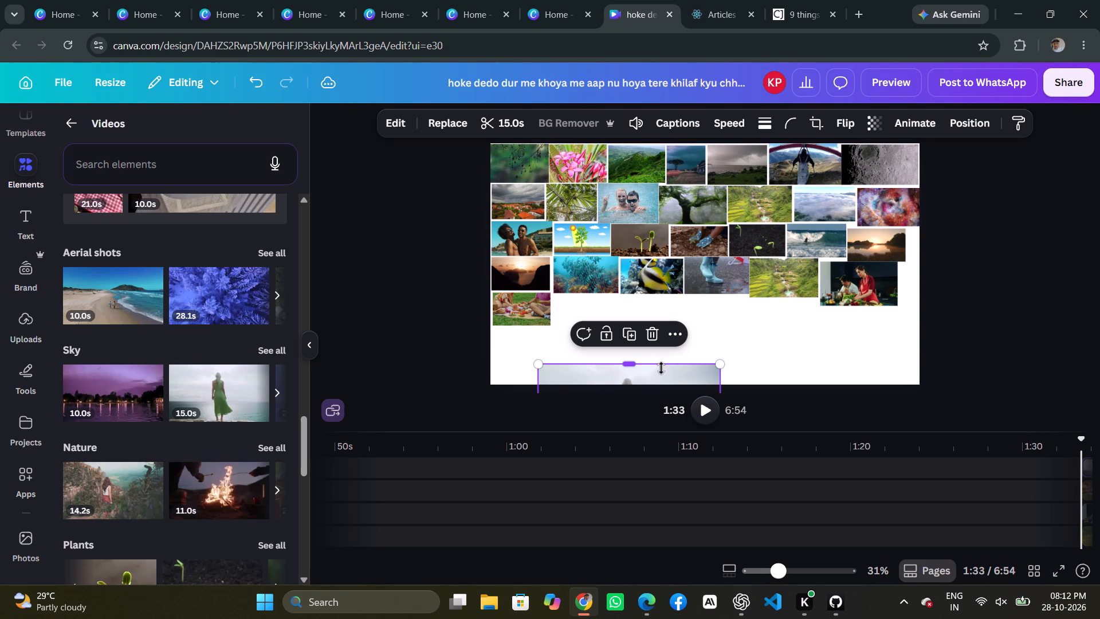
{"action": "left_click_drag", "start_coordinate": [657, 378], "coordinate": [724, 289]}
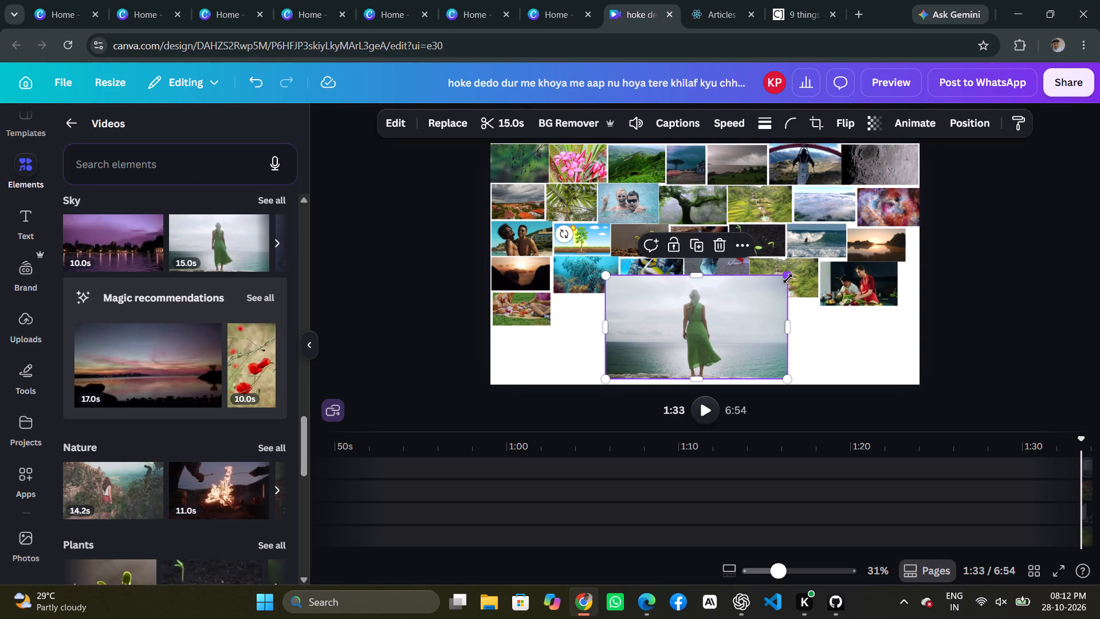
{"action": "left_click_drag", "start_coordinate": [788, 279], "coordinate": [669, 359]}
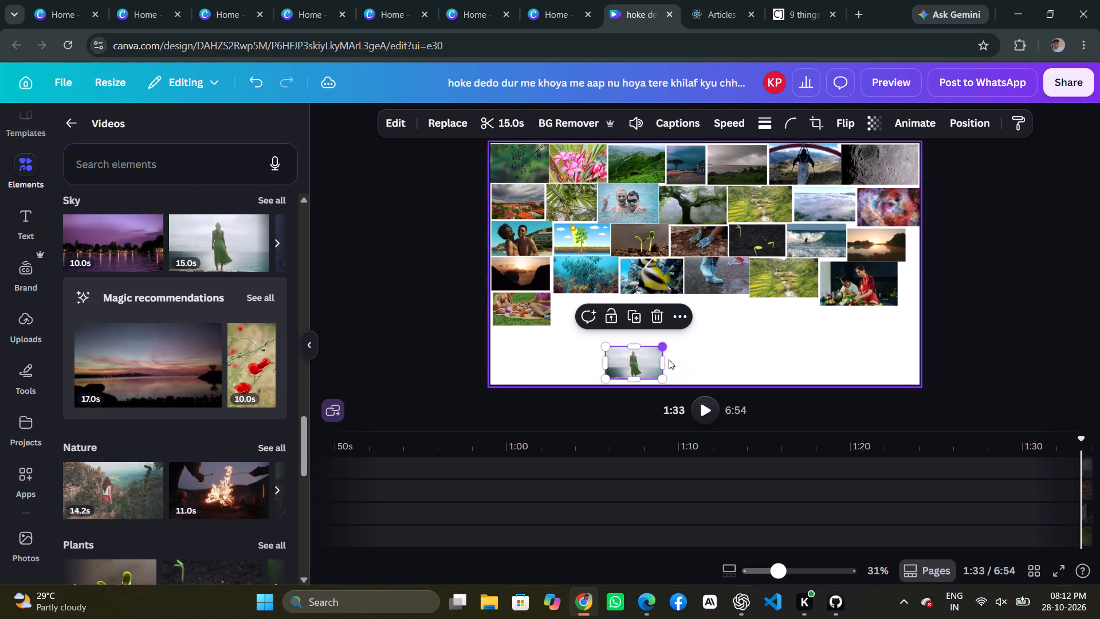
{"action": "left_click_drag", "start_coordinate": [637, 366], "coordinate": [588, 316]}
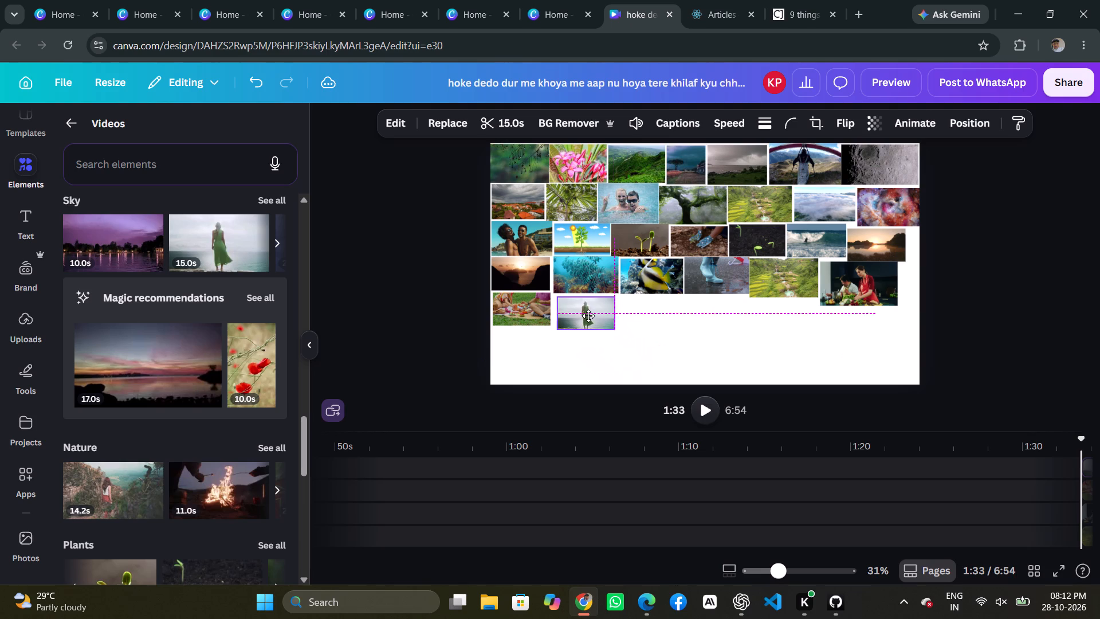
{"action": "left_click_drag", "start_coordinate": [588, 316], "coordinate": [585, 315]}
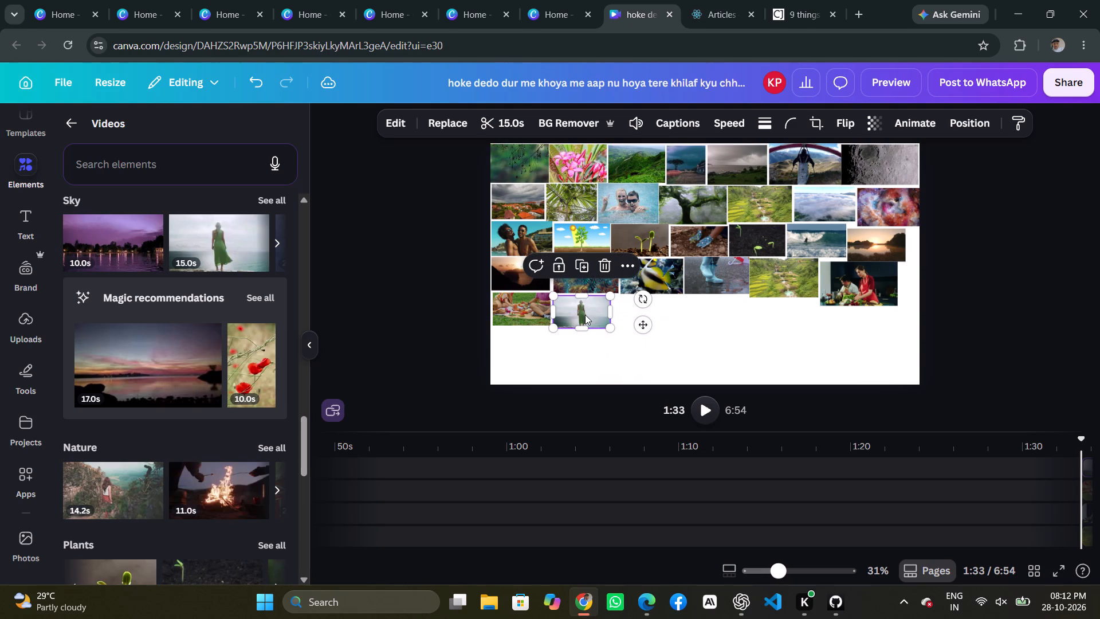
{"action": "left_click", "coordinate": [612, 328]}
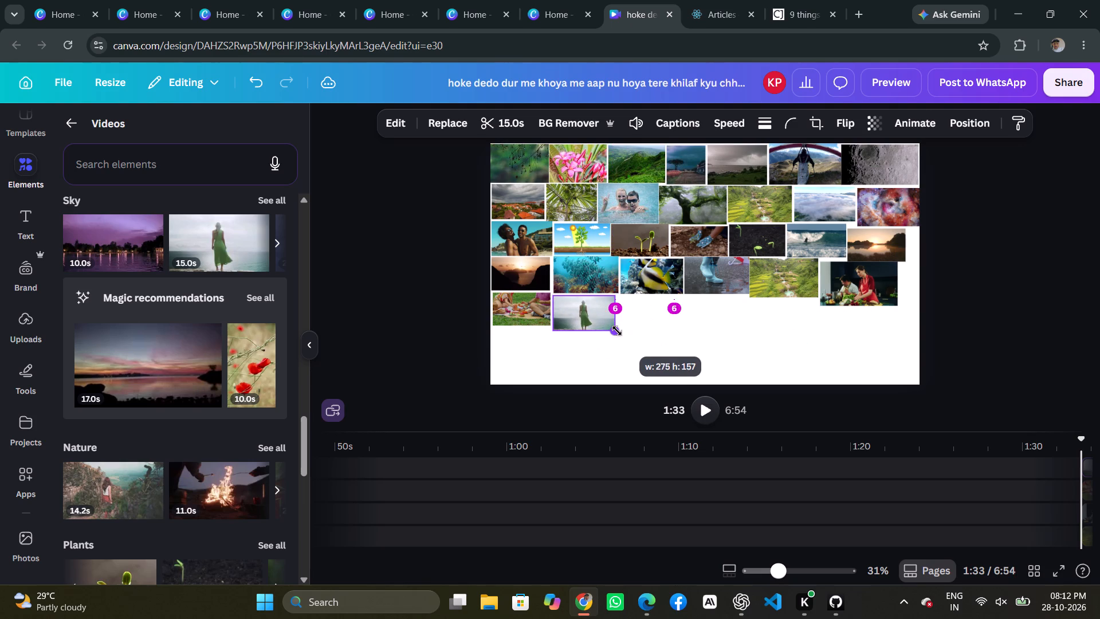
{"action": "left_click", "coordinate": [736, 337]}
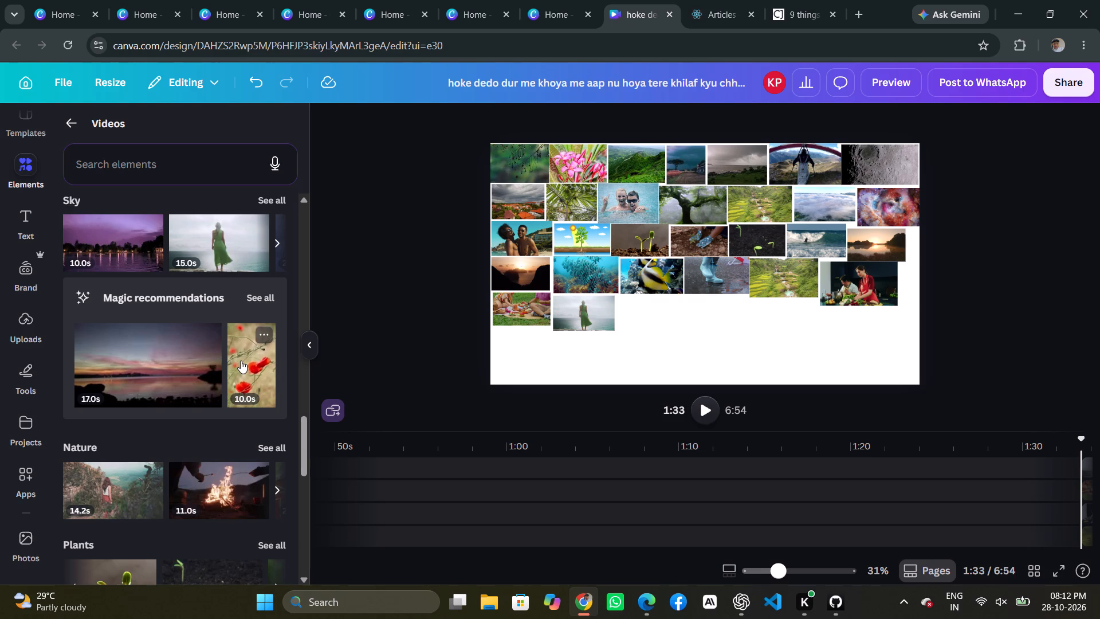
Add the 10.0 s poppies video from Sky's recommendations, shrink it and place it right of the green dress clip, reaching the page's bottom edge.
{"action": "left_click_drag", "start_coordinate": [241, 361], "coordinate": [655, 327]}
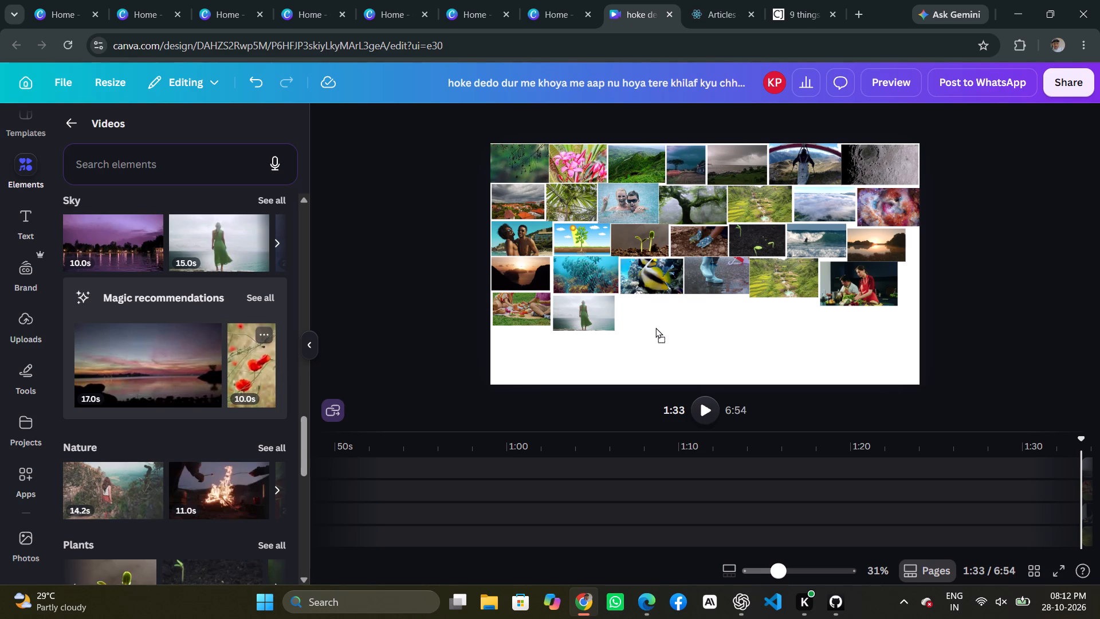
{"action": "left_click_drag", "start_coordinate": [655, 327], "coordinate": [640, 308]}
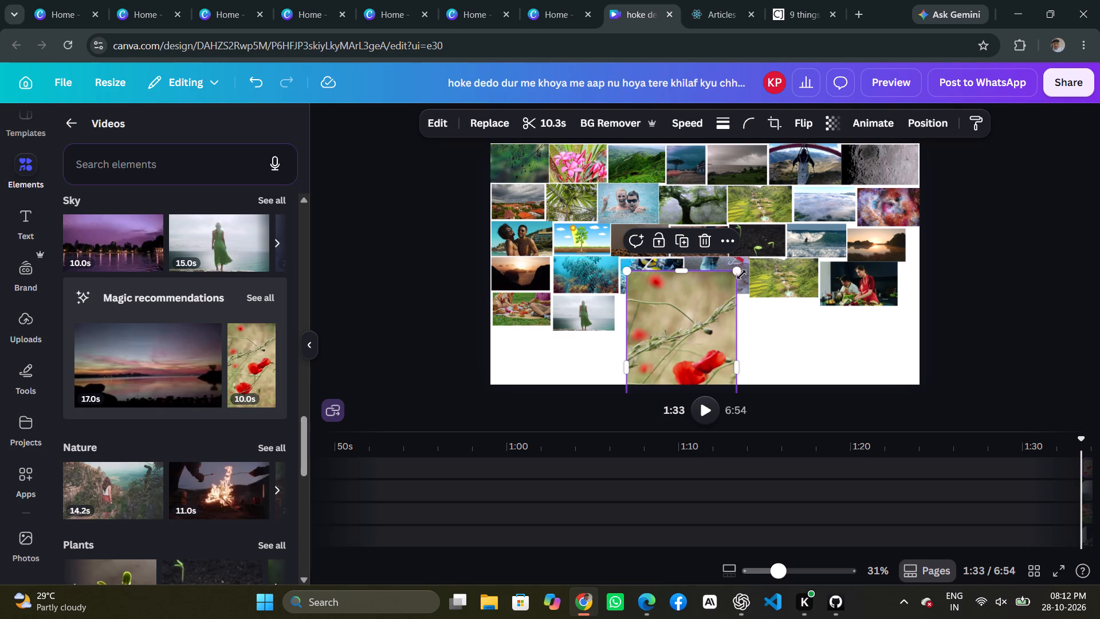
{"action": "left_click_drag", "start_coordinate": [740, 273], "coordinate": [685, 344]}
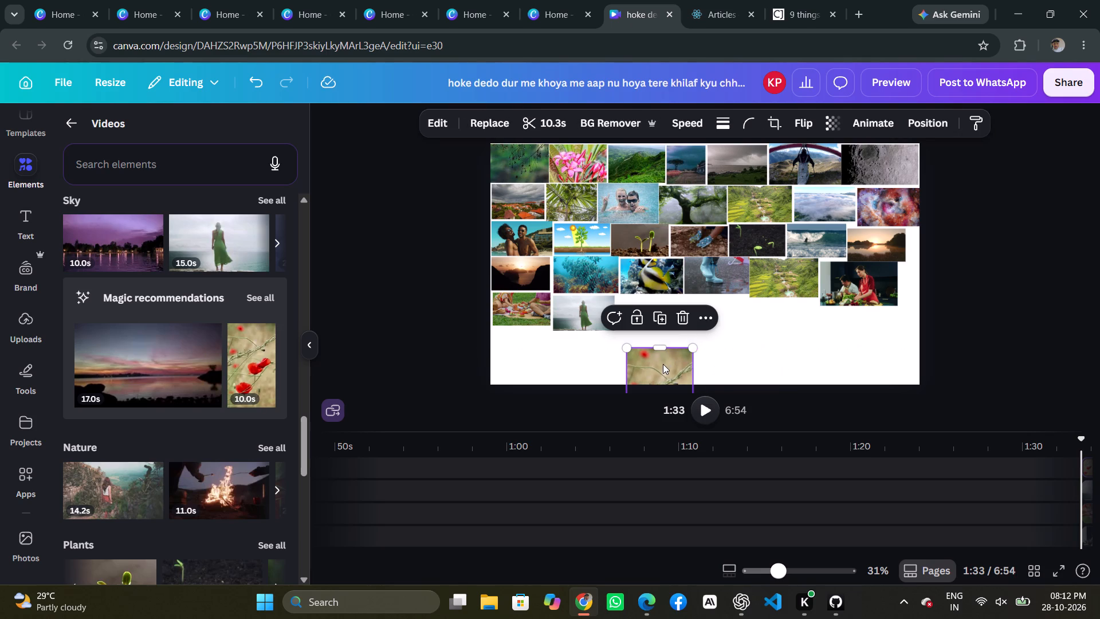
{"action": "left_click_drag", "start_coordinate": [663, 364], "coordinate": [658, 276]}
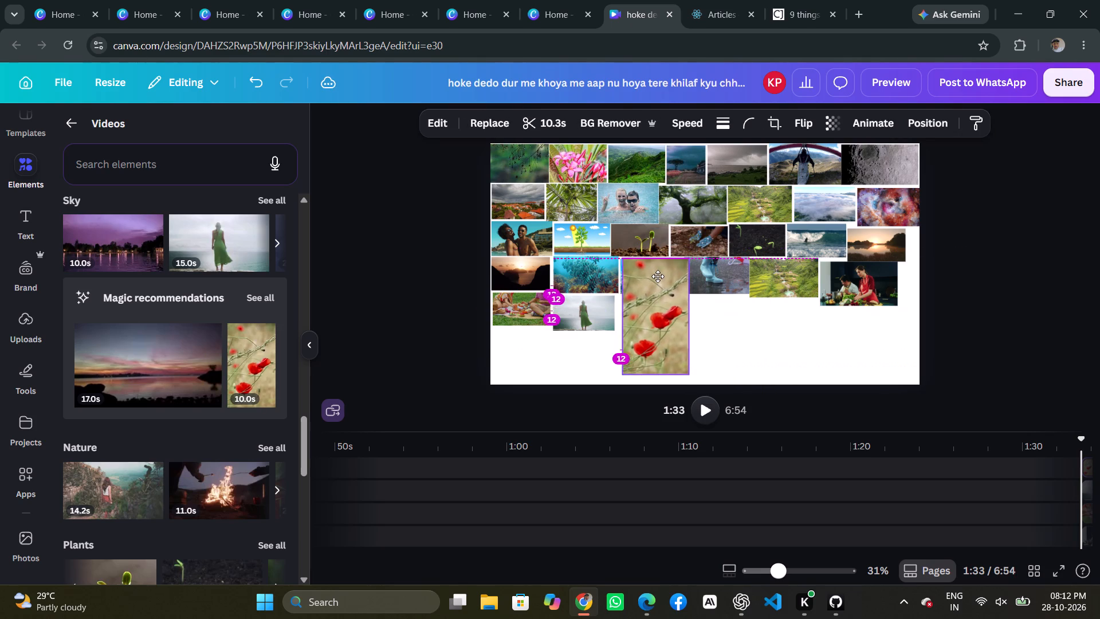
{"action": "left_click_drag", "start_coordinate": [658, 276], "coordinate": [652, 285]}
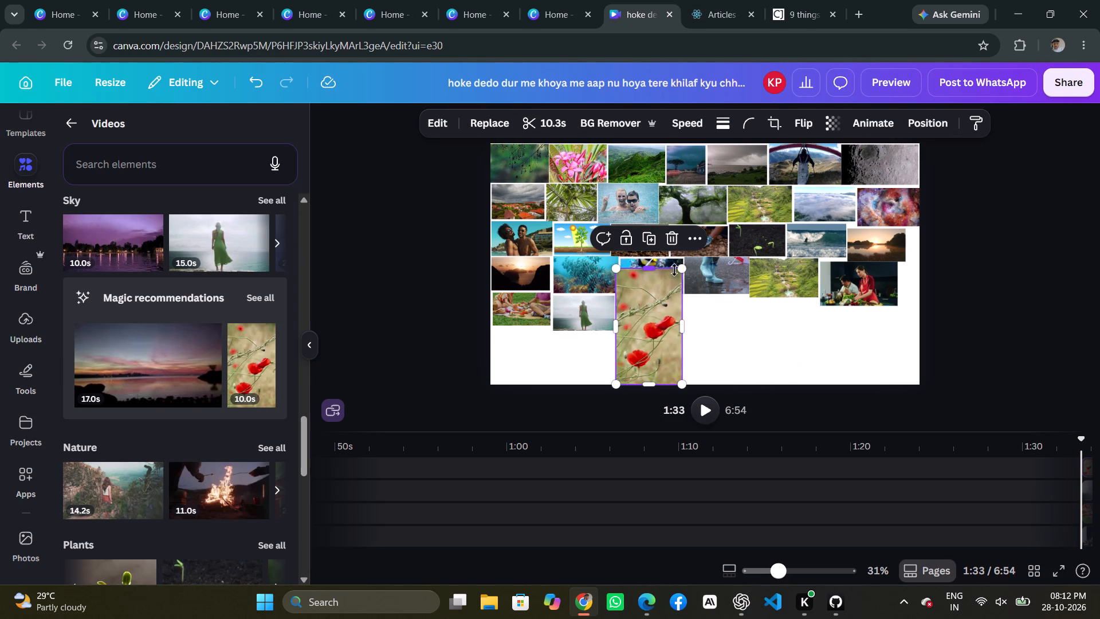
{"action": "left_click_drag", "start_coordinate": [681, 268], "coordinate": [670, 305]}
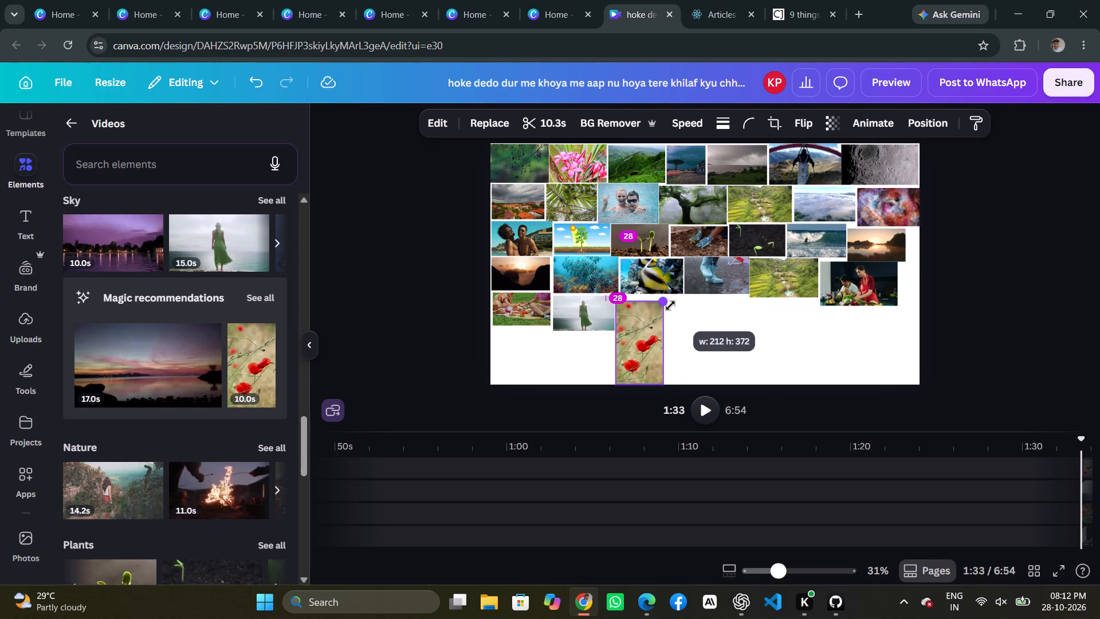
{"action": "left_click_drag", "start_coordinate": [670, 305], "coordinate": [674, 300]}
{"action": "left_click", "coordinate": [544, 351]}
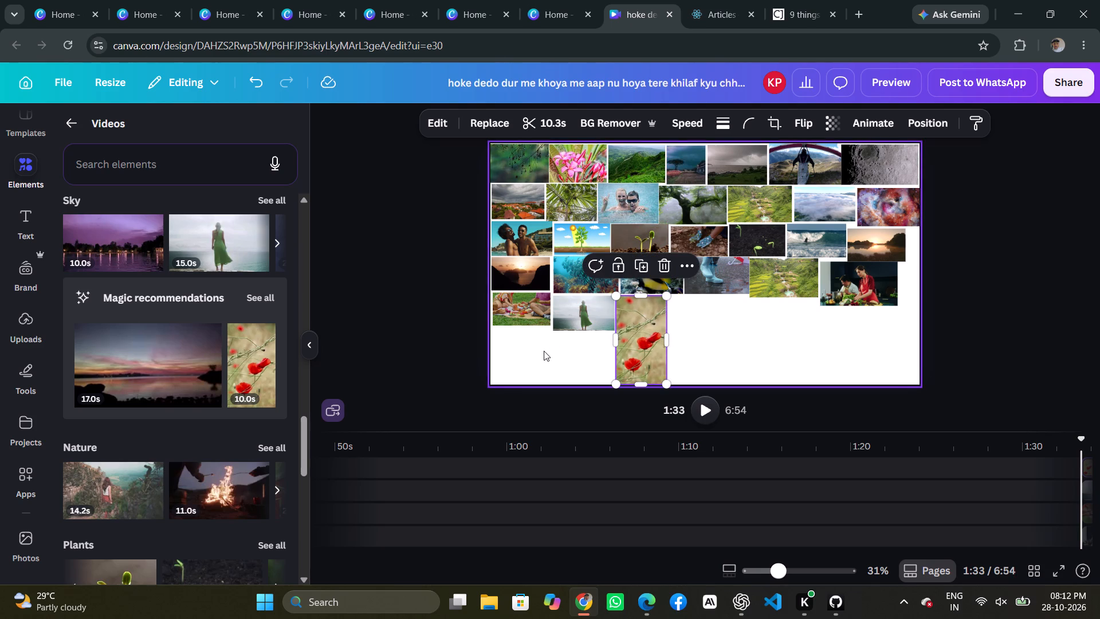
Add the 14.2 s video of the woman on a mountain from Nature, shrink it and place it right of the poppies clip, below the fourth row.
{"action": "scroll", "coordinate": [137, 443], "scroll_direction": "down", "scroll_amount": 3}
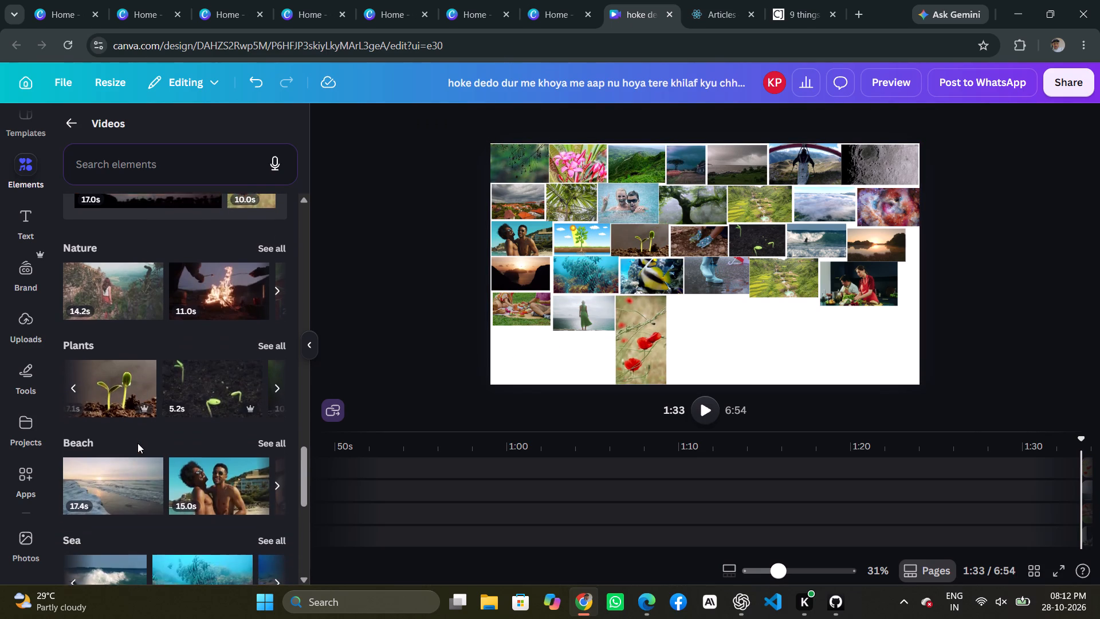
{"action": "left_click_drag", "start_coordinate": [117, 301], "coordinate": [269, 301]}
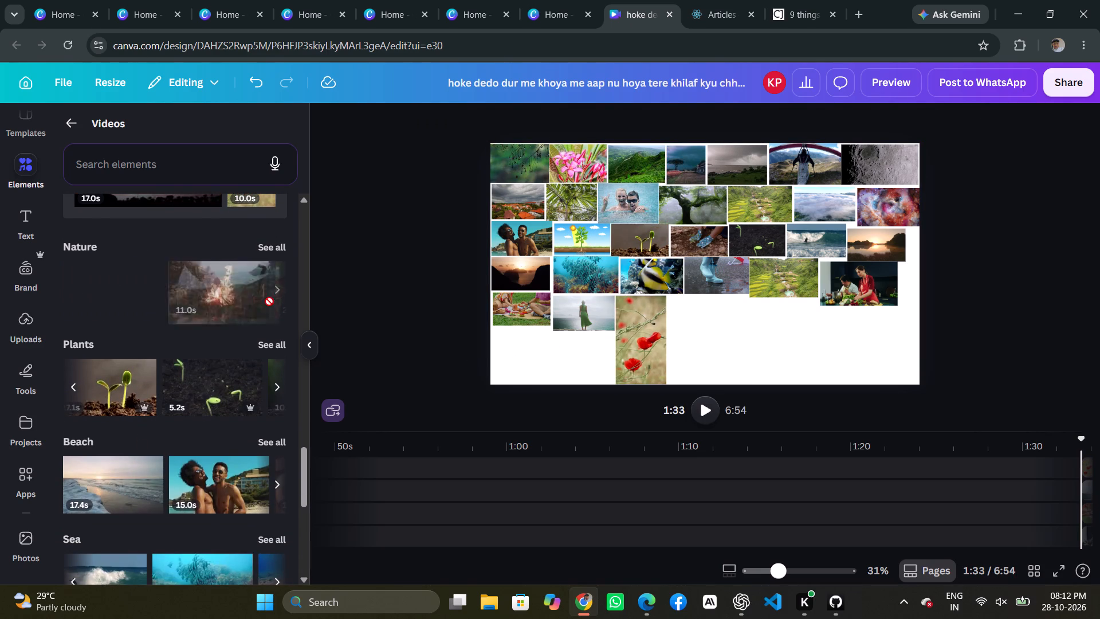
{"action": "left_click_drag", "start_coordinate": [269, 301], "coordinate": [722, 312]}
{"action": "scroll", "coordinate": [292, 303], "scroll_direction": "right", "scroll_amount": 3}
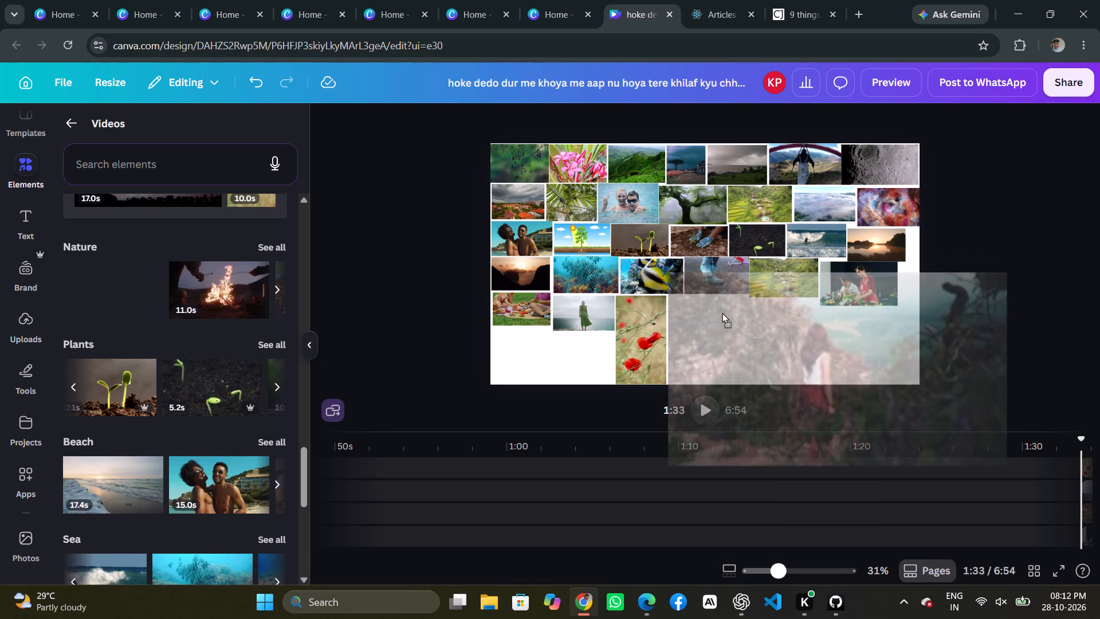
{"action": "left_click_drag", "start_coordinate": [722, 312], "coordinate": [722, 312]}
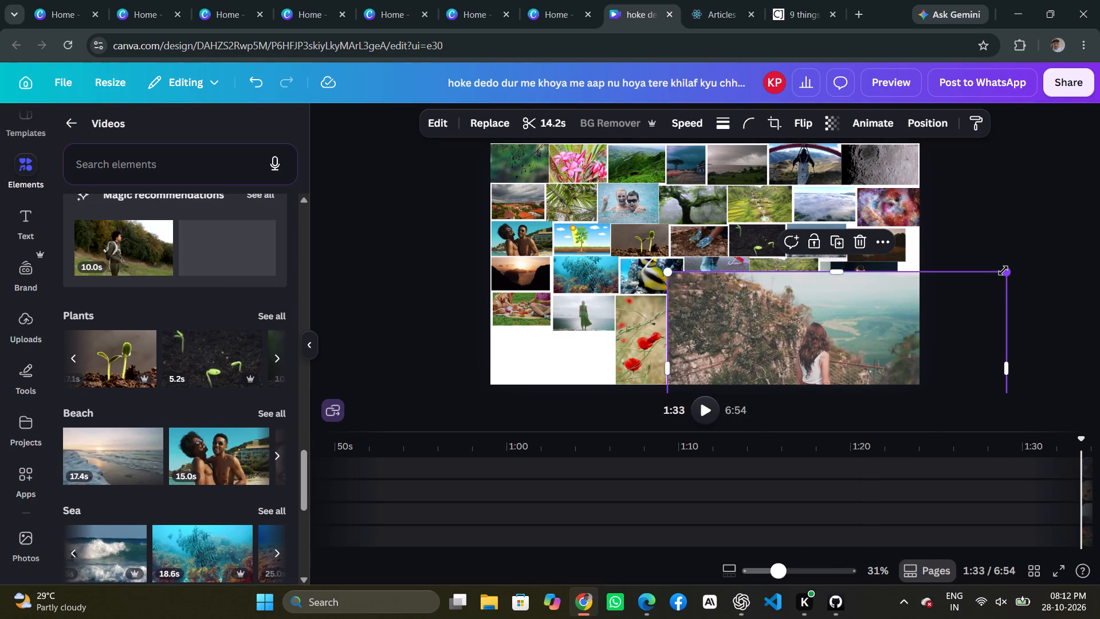
{"action": "left_click_drag", "start_coordinate": [1003, 271], "coordinate": [855, 334]}
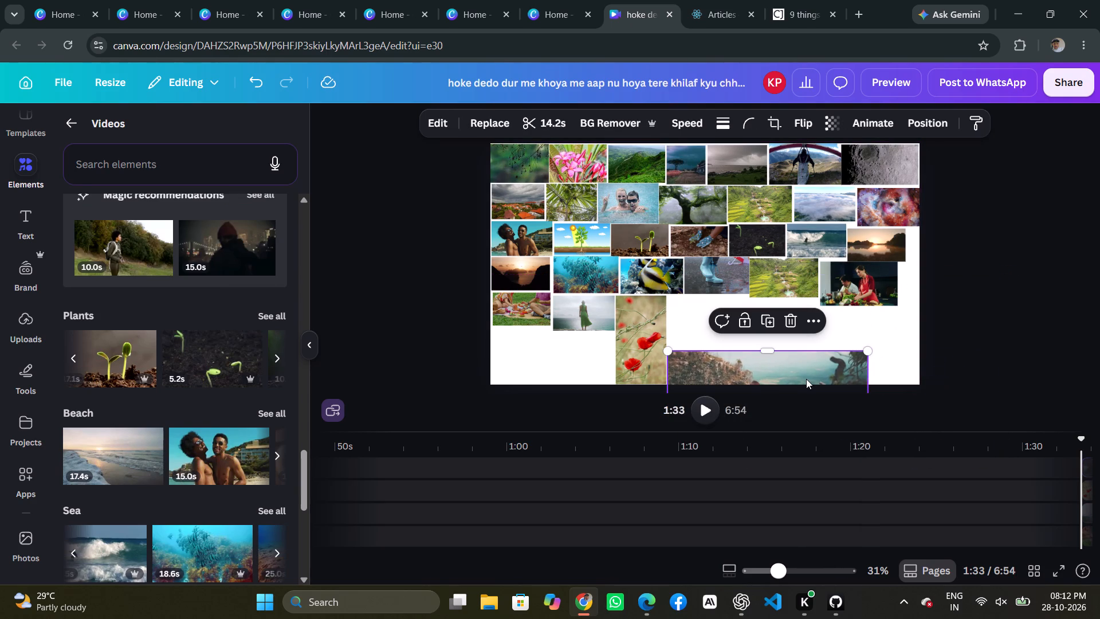
{"action": "left_click_drag", "start_coordinate": [806, 379], "coordinate": [846, 287]}
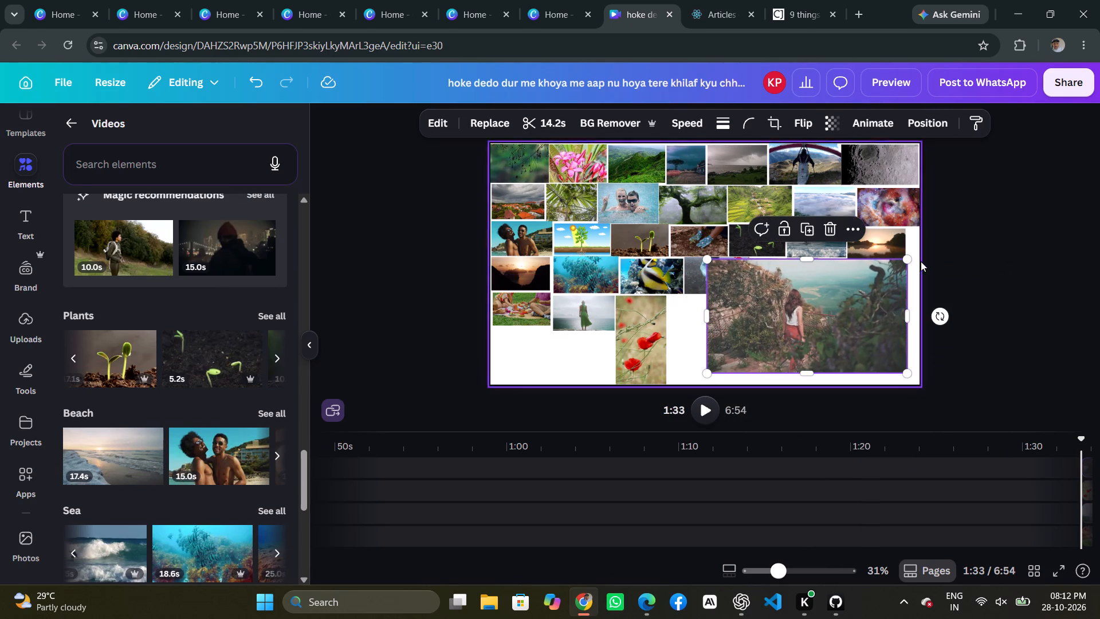
{"action": "left_click_drag", "start_coordinate": [908, 260], "coordinate": [850, 314]}
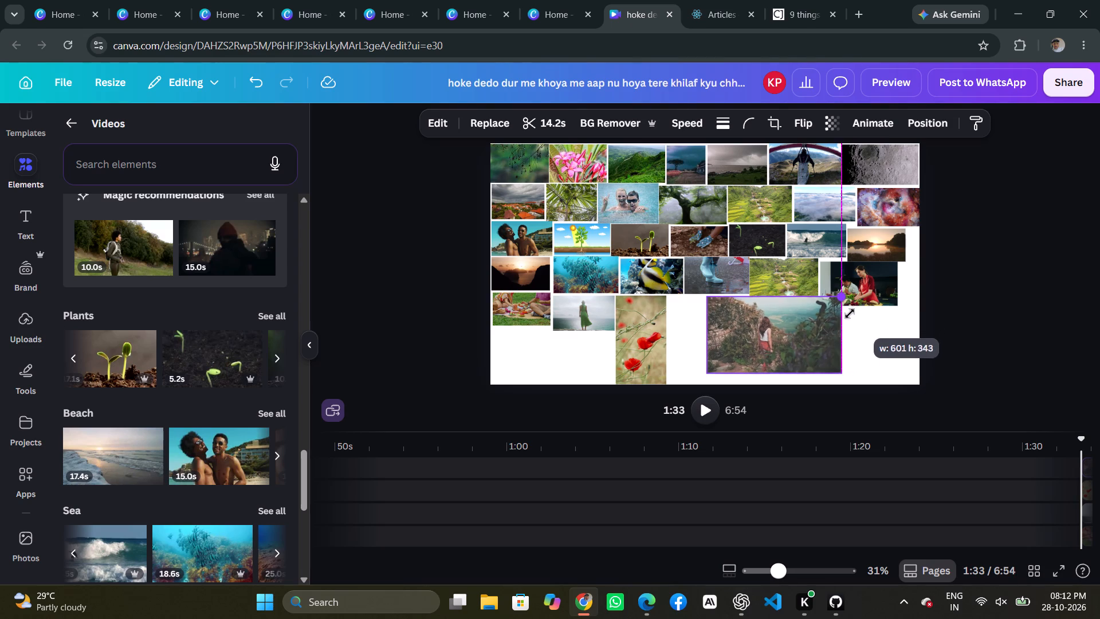
{"action": "left_click_drag", "start_coordinate": [850, 314], "coordinate": [842, 320]}
{"action": "left_click_drag", "start_coordinate": [792, 331], "coordinate": [756, 327]}
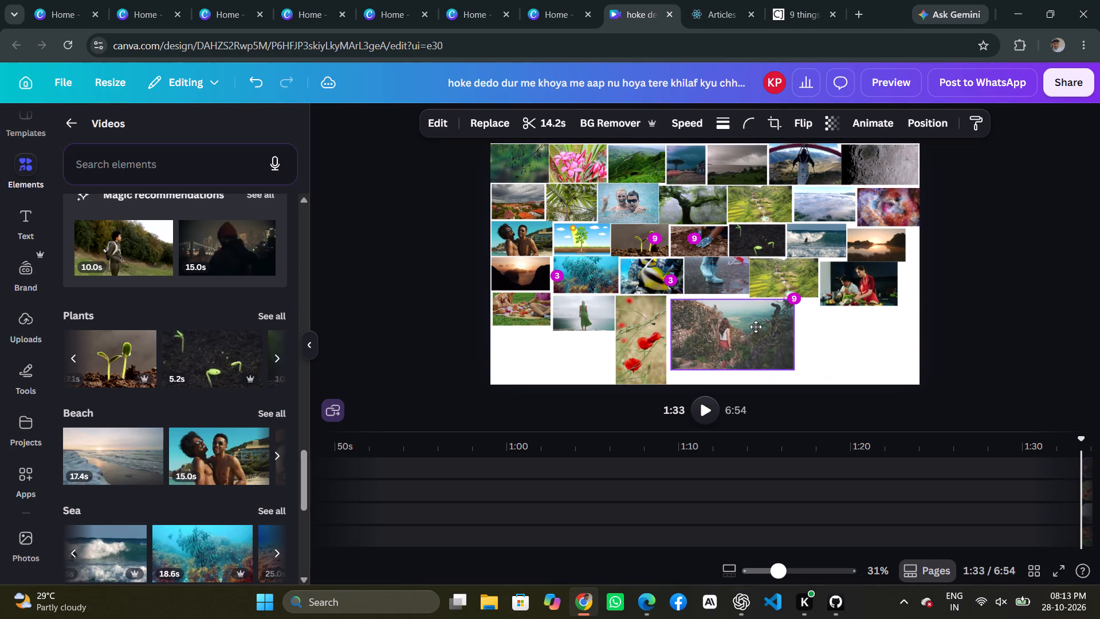
{"action": "left_click_drag", "start_coordinate": [756, 327], "coordinate": [753, 326]}
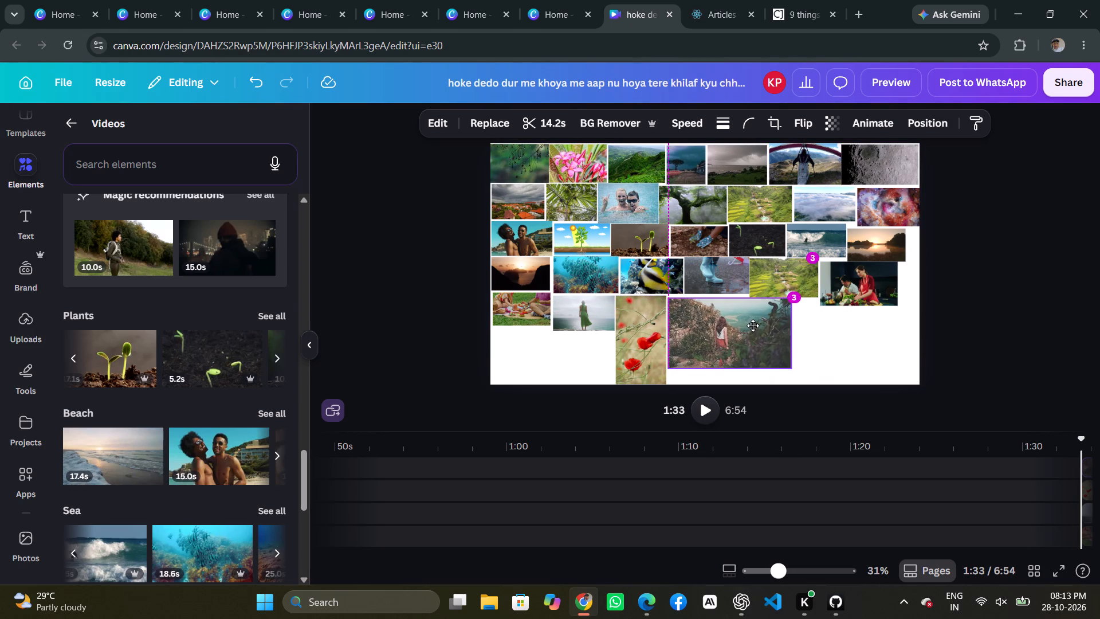
{"action": "left_click_drag", "start_coordinate": [753, 326], "coordinate": [754, 323]}
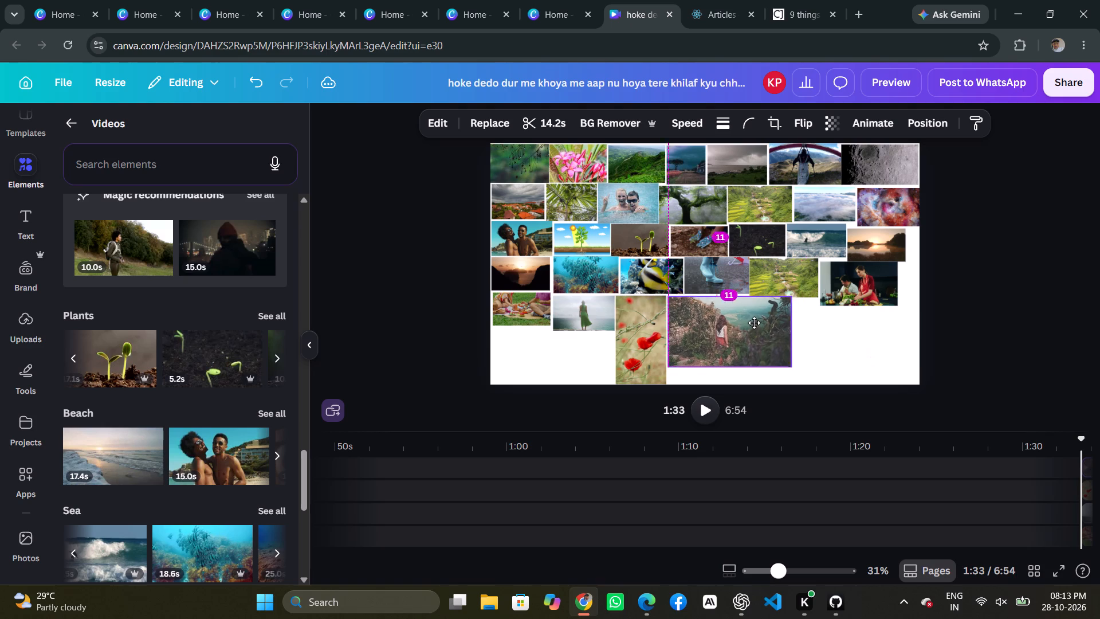
{"action": "left_click_drag", "start_coordinate": [754, 323], "coordinate": [753, 325]}
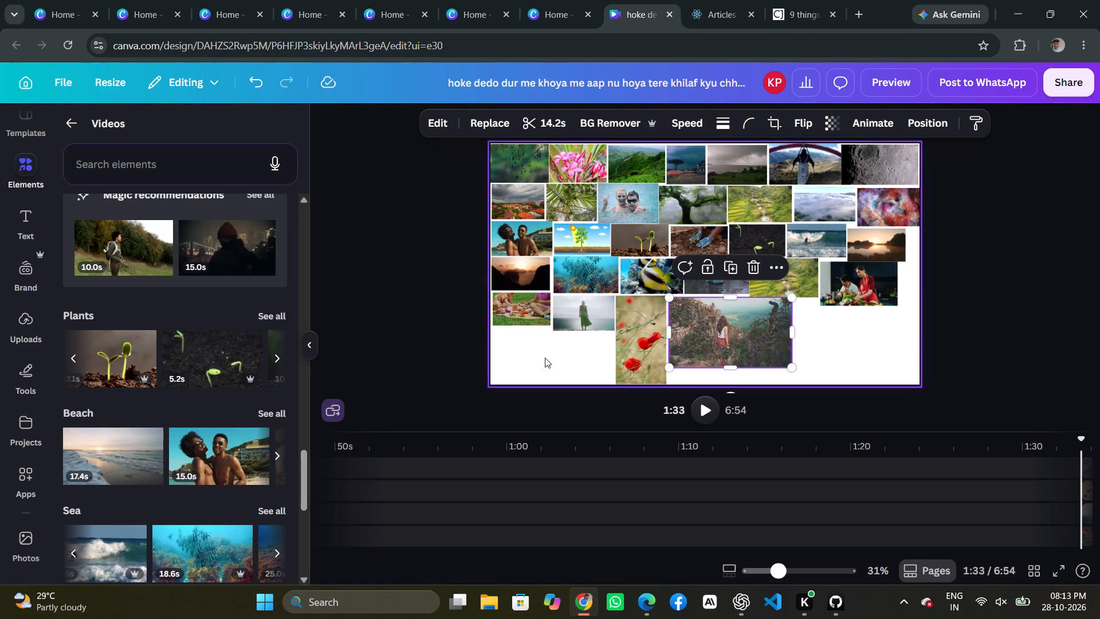
{"action": "left_click", "coordinate": [545, 358]}
Add the 18.6 s fish video from Sea, fit it at the page's lower-left corner and widen it to about 550 by 261, meeting the poppies clip.
{"action": "scroll", "coordinate": [215, 392], "scroll_direction": "down", "scroll_amount": 4}
{"action": "left_click_drag", "start_coordinate": [206, 401], "coordinate": [540, 346]}
{"action": "scroll", "coordinate": [501, 373], "scroll_direction": "right", "scroll_amount": 1}
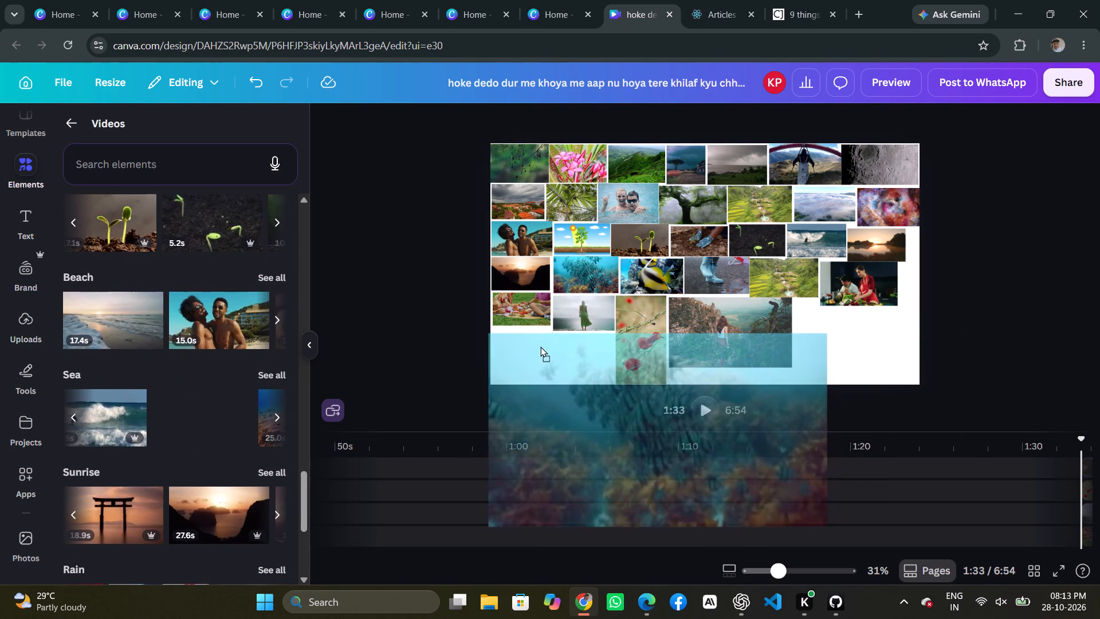
{"action": "left_click_drag", "start_coordinate": [540, 346], "coordinate": [535, 347]}
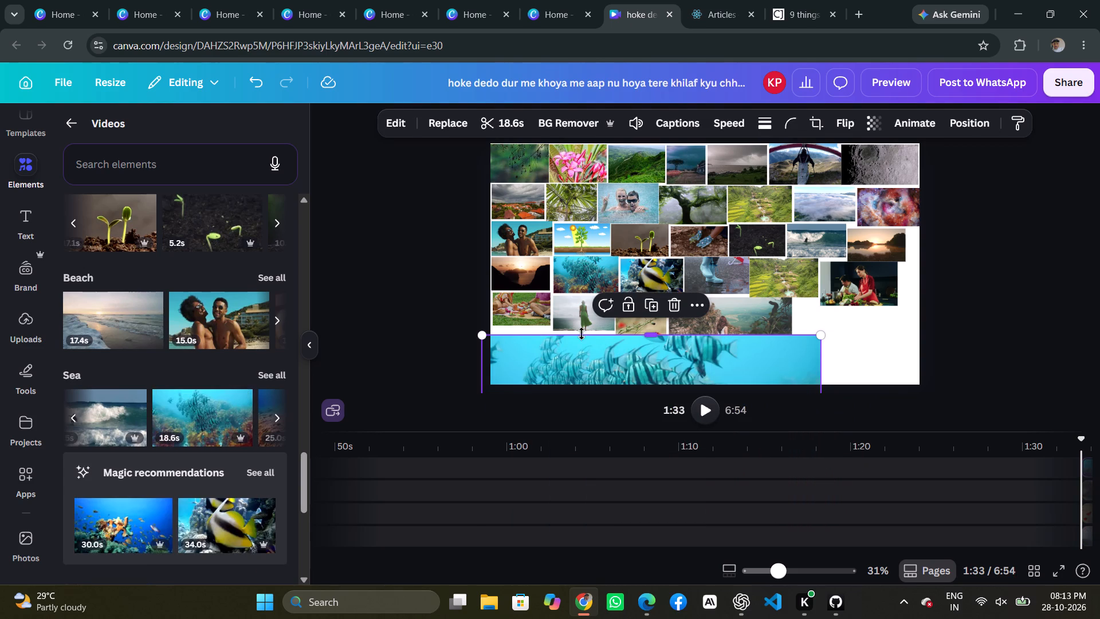
{"action": "left_click_drag", "start_coordinate": [683, 367], "coordinate": [694, 310]}
{"action": "left_click_drag", "start_coordinate": [694, 310], "coordinate": [727, 180]}
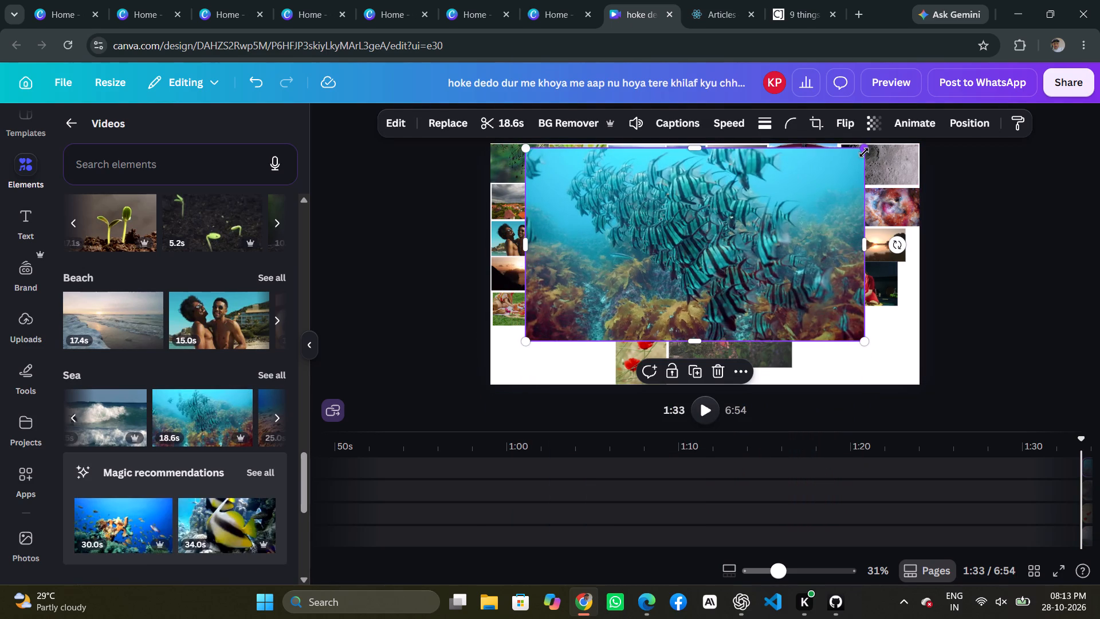
{"action": "left_click_drag", "start_coordinate": [864, 152], "coordinate": [643, 308]}
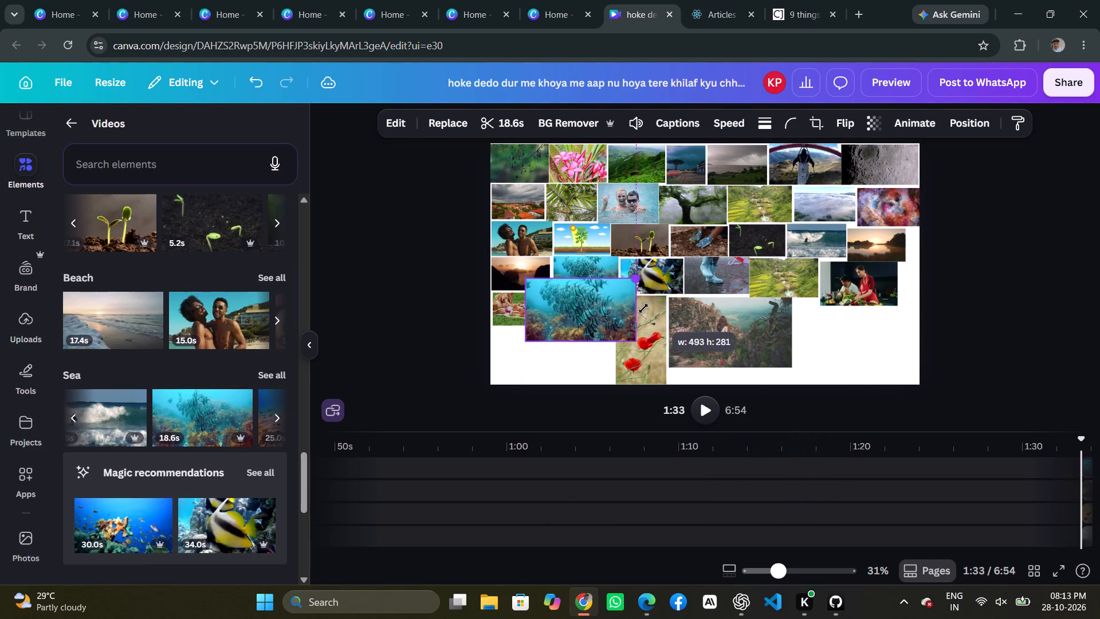
{"action": "left_click_drag", "start_coordinate": [643, 308], "coordinate": [641, 311]}
{"action": "left_click_drag", "start_coordinate": [582, 320], "coordinate": [544, 365]}
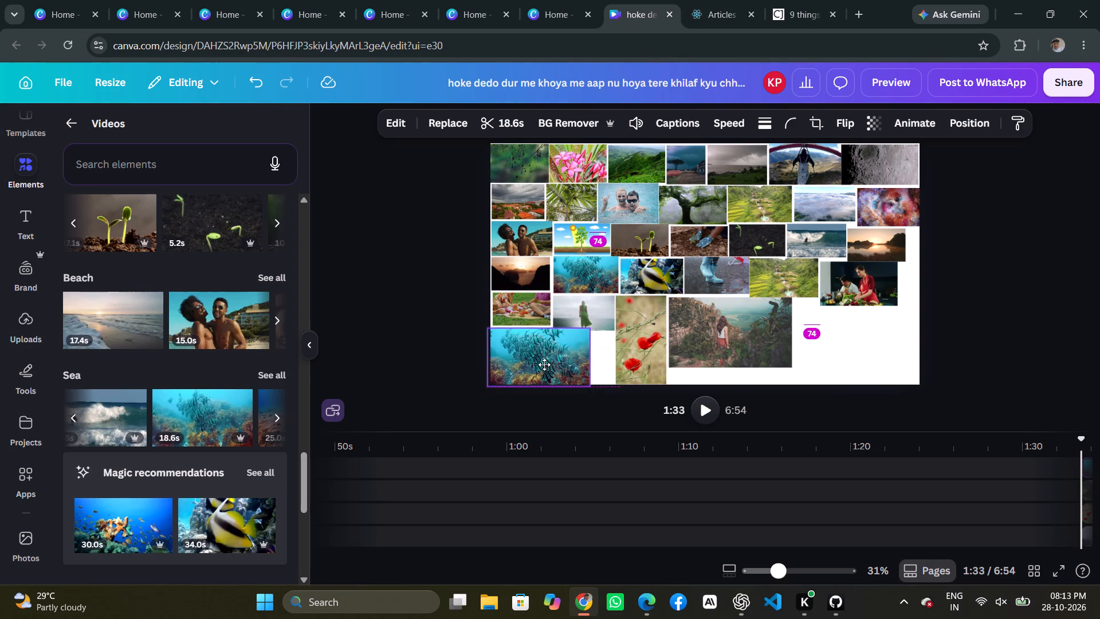
{"action": "left_click_drag", "start_coordinate": [544, 365], "coordinate": [547, 366]}
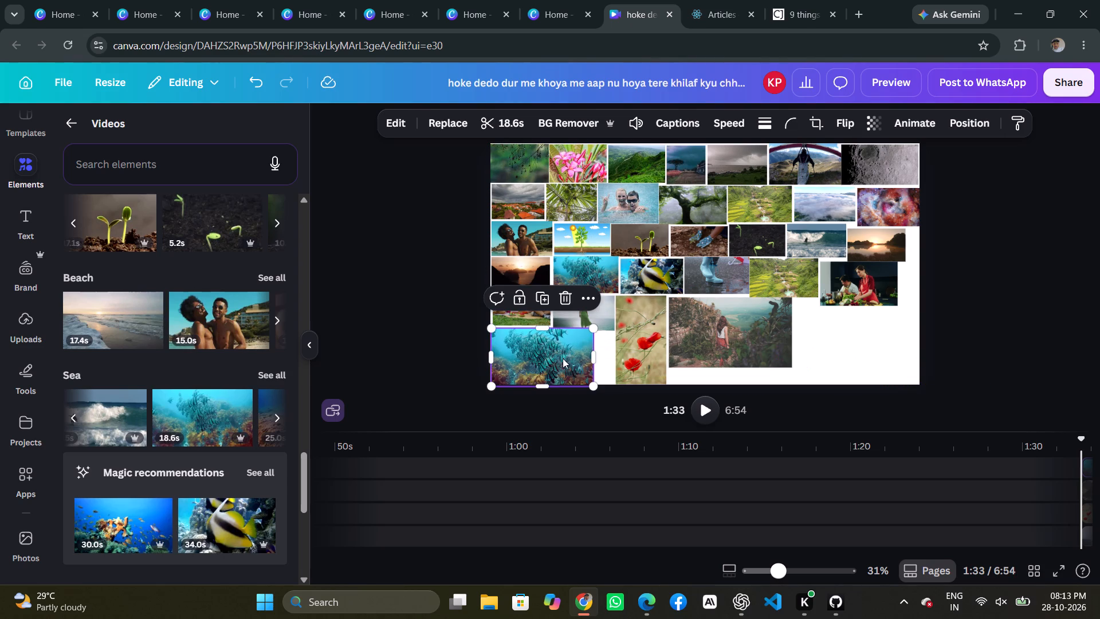
{"action": "left_click_drag", "start_coordinate": [589, 352], "coordinate": [611, 350]}
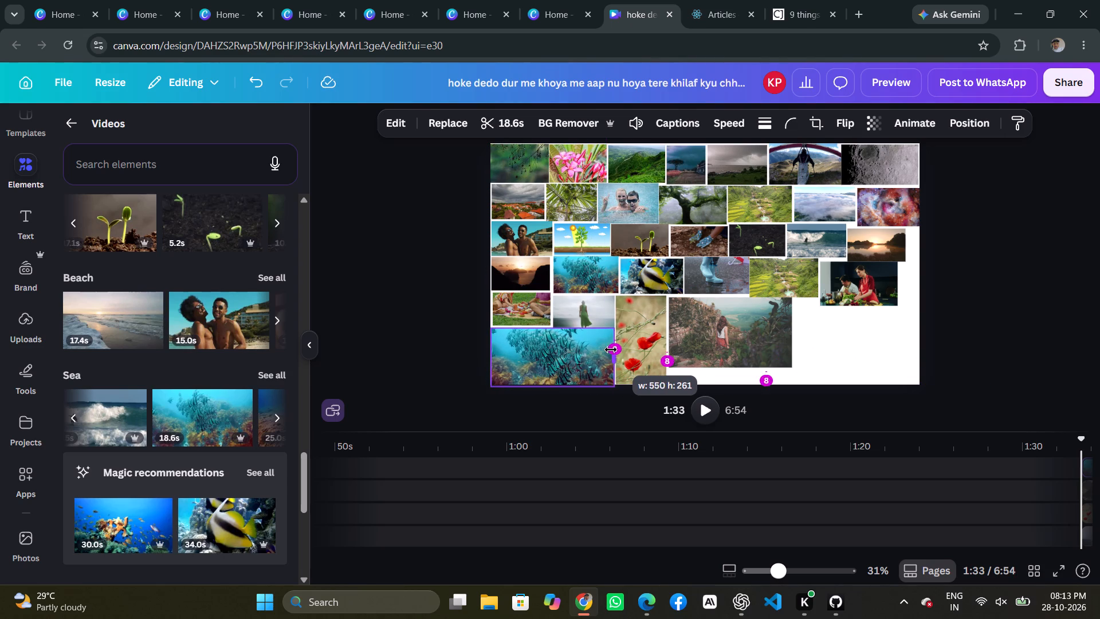
{"action": "left_click_drag", "start_coordinate": [611, 350], "coordinate": [610, 352]}
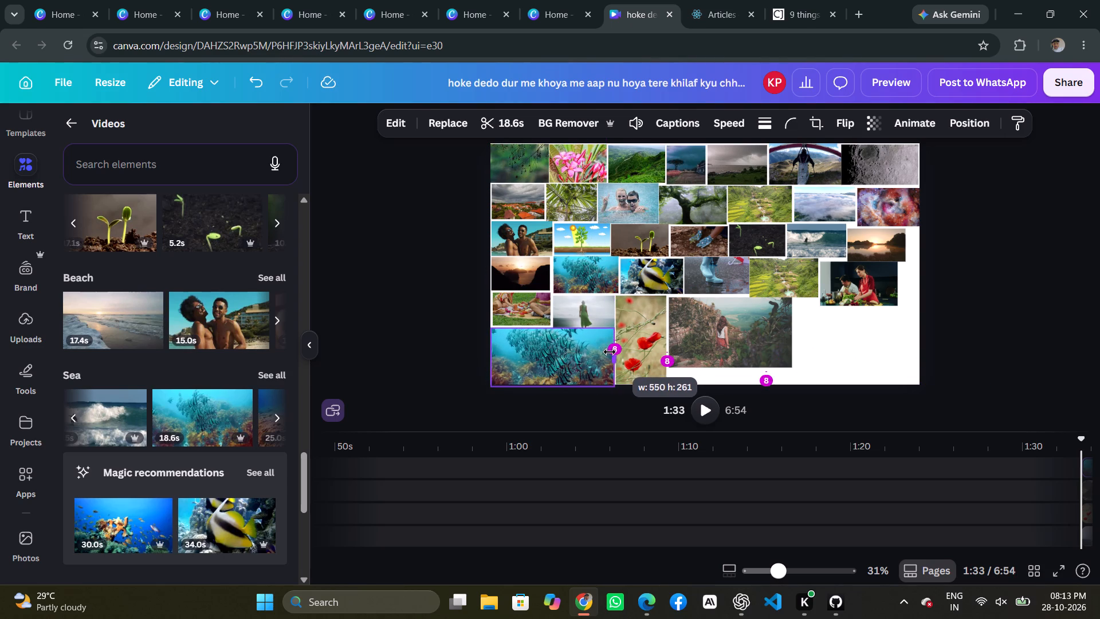
{"action": "left_click_drag", "start_coordinate": [610, 352], "coordinate": [611, 352]}
{"action": "left_click", "coordinate": [432, 372]}
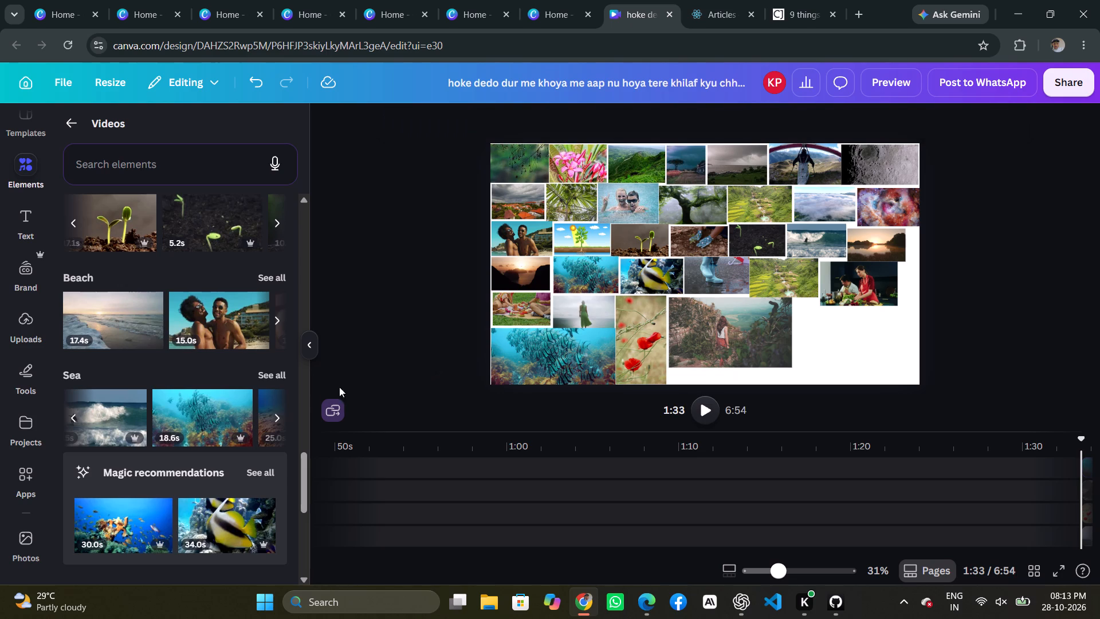
Add the 18.6 s fish video from Sea to the collage page as its background.
{"action": "left_click", "coordinate": [273, 419]}
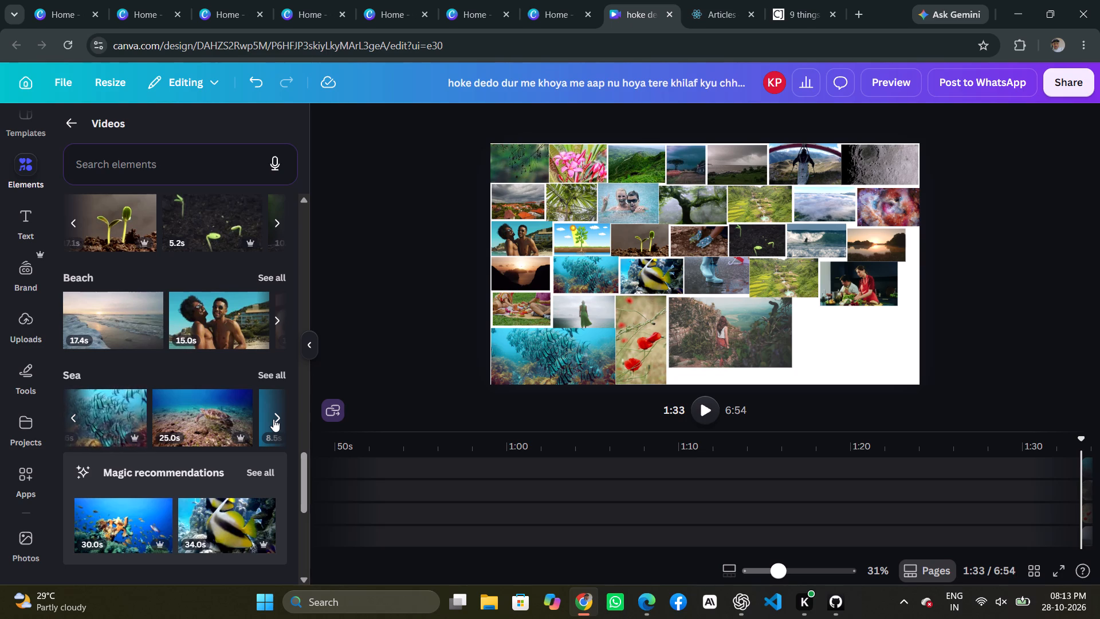
{"action": "left_click", "coordinate": [128, 416]}
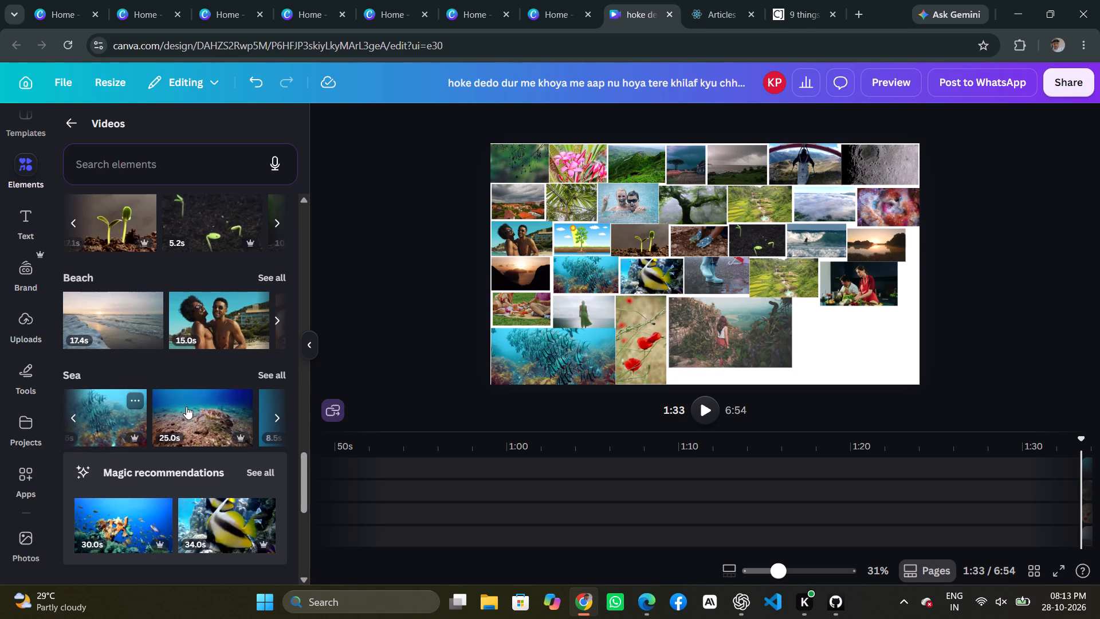
{"action": "scroll", "coordinate": [377, 375], "scroll_direction": "right", "scroll_amount": 3}
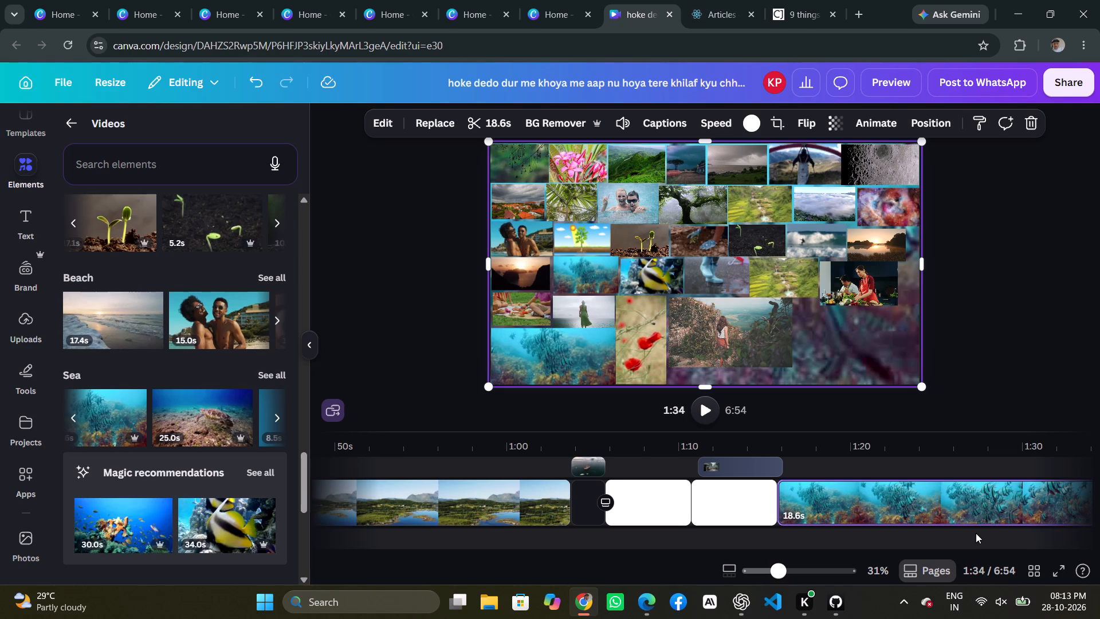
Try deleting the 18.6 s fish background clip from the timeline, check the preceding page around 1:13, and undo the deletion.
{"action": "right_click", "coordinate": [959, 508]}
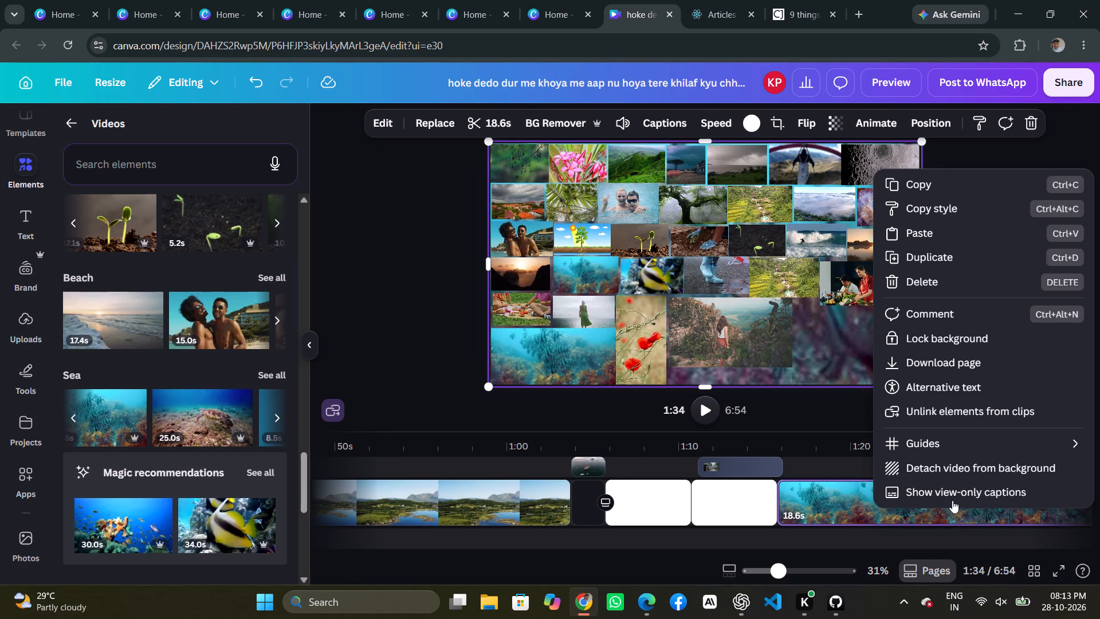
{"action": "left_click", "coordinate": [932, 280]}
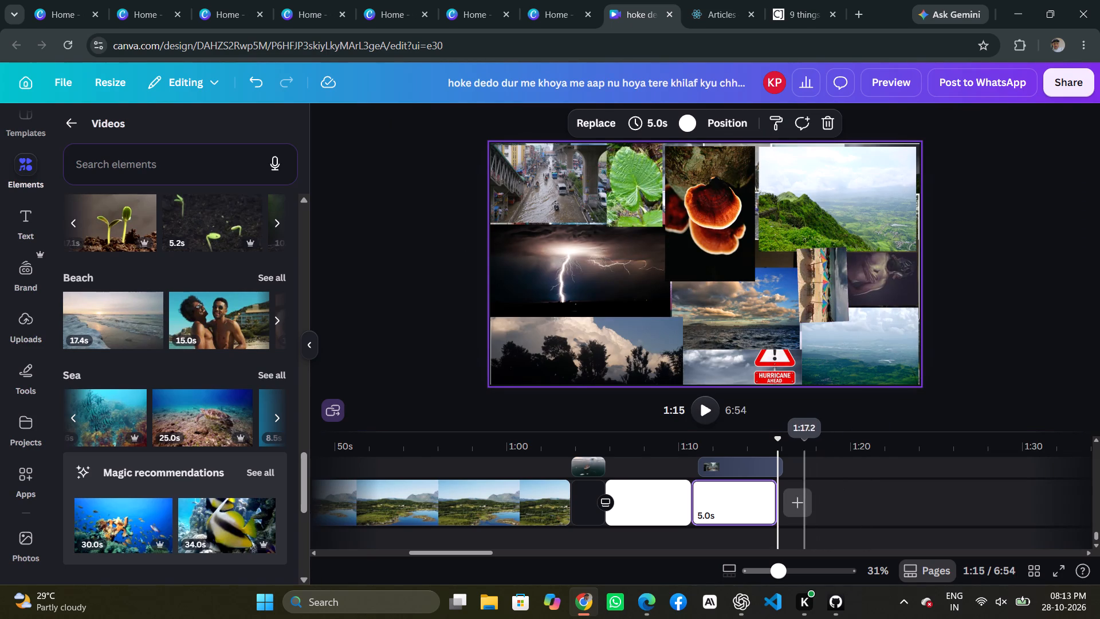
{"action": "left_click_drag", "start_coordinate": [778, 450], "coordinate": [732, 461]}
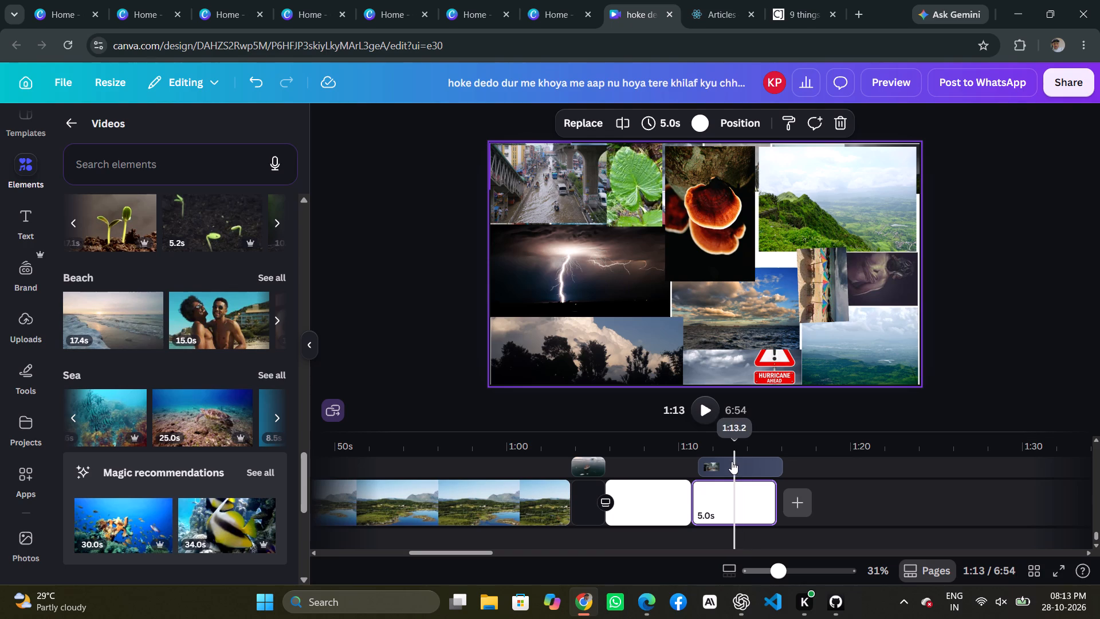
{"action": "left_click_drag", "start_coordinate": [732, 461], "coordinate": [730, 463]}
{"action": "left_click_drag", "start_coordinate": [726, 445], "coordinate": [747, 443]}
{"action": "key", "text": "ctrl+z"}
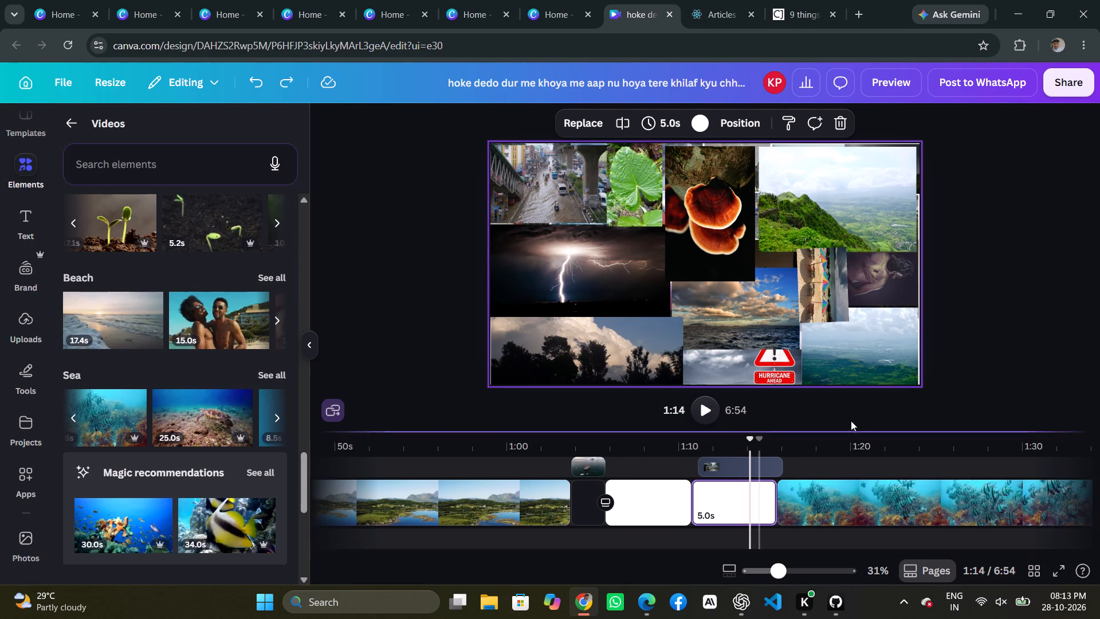
At 1:16 on the timeline, add the 17.4 s sunset-shore video from Beach, shrink it and fit it in the page's upper-left corner.
{"action": "left_click_drag", "start_coordinate": [751, 454], "coordinate": [793, 449]}
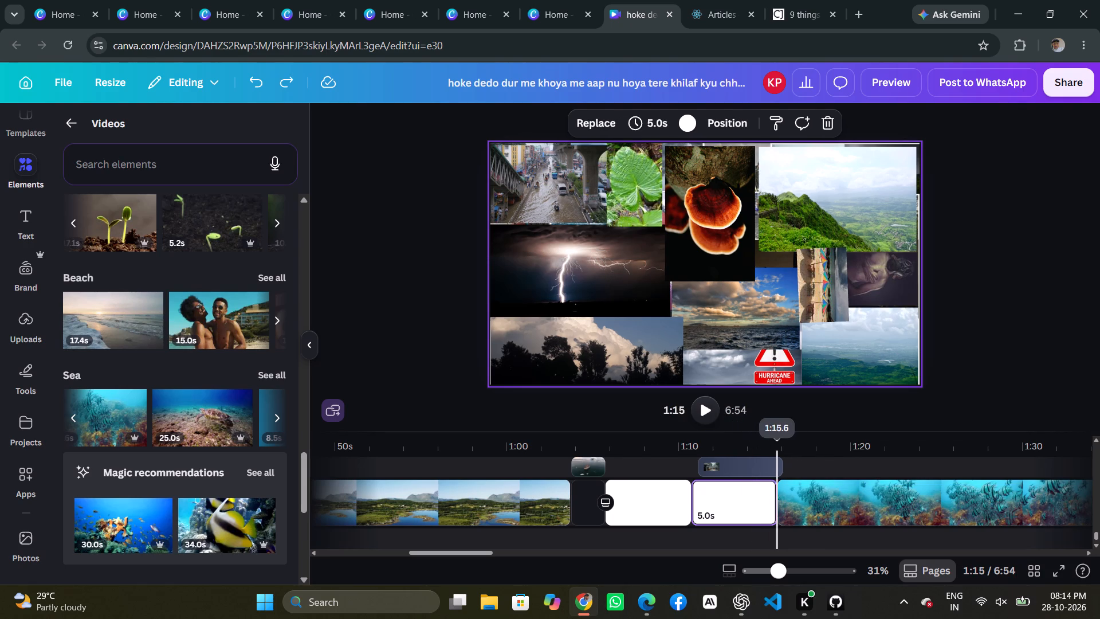
{"action": "left_click_drag", "start_coordinate": [793, 449], "coordinate": [866, 453]}
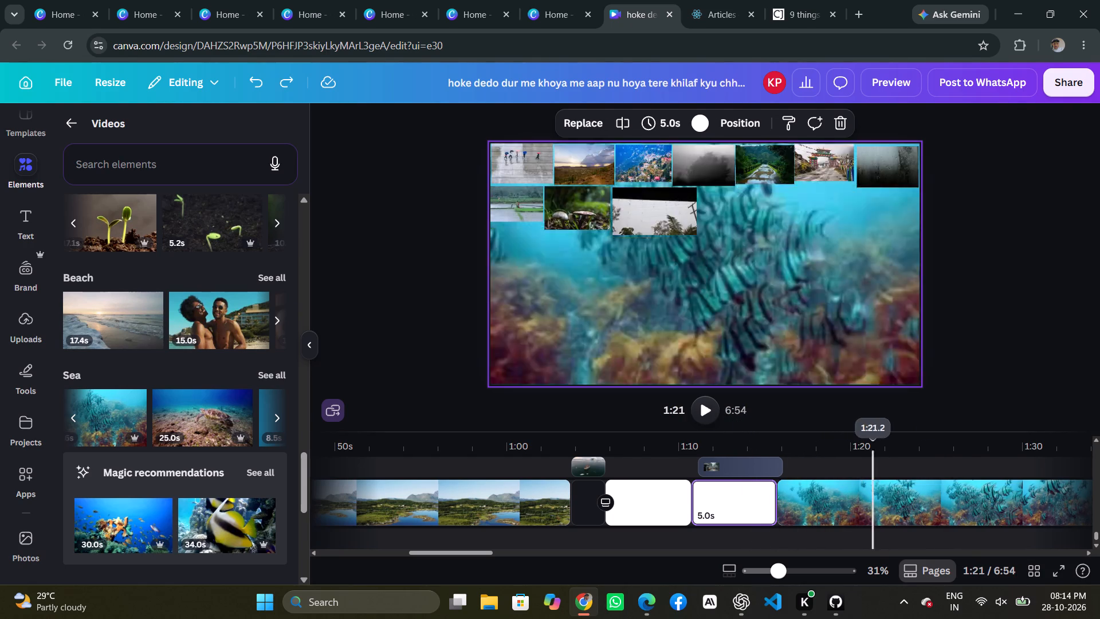
{"action": "left_click_drag", "start_coordinate": [866, 453], "coordinate": [784, 471]}
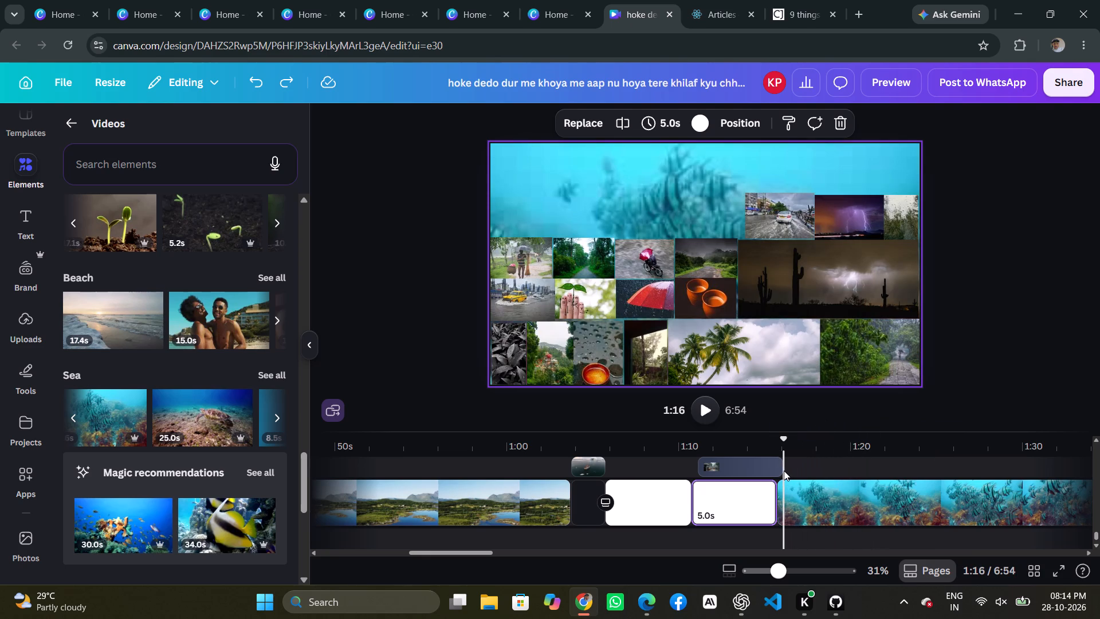
{"action": "left_click_drag", "start_coordinate": [140, 312], "coordinate": [500, 198]}
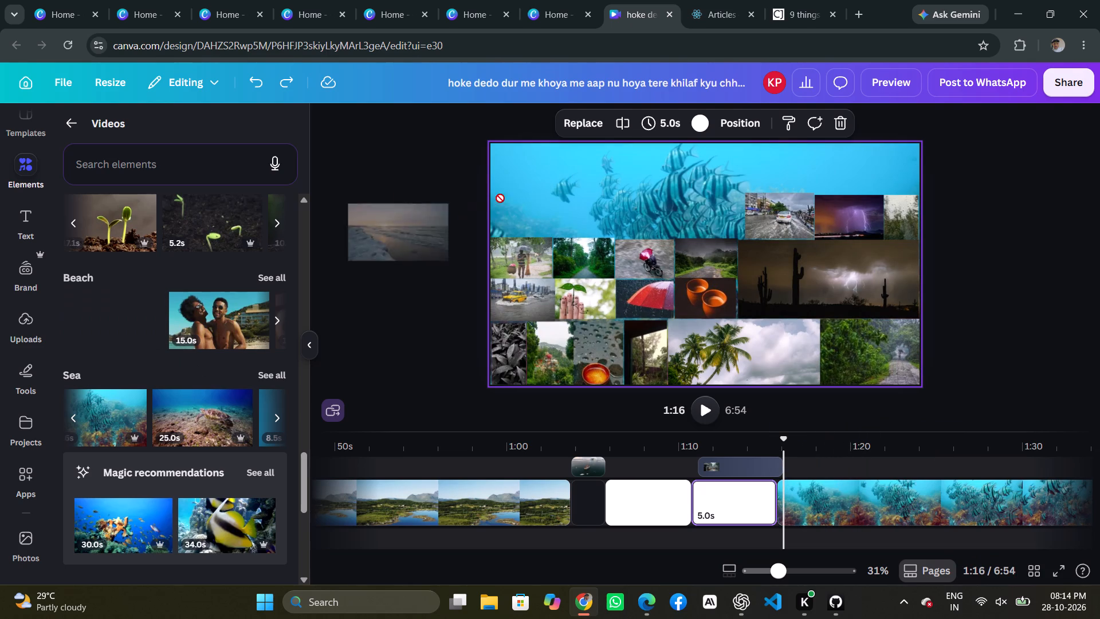
{"action": "left_click_drag", "start_coordinate": [500, 198], "coordinate": [571, 170]}
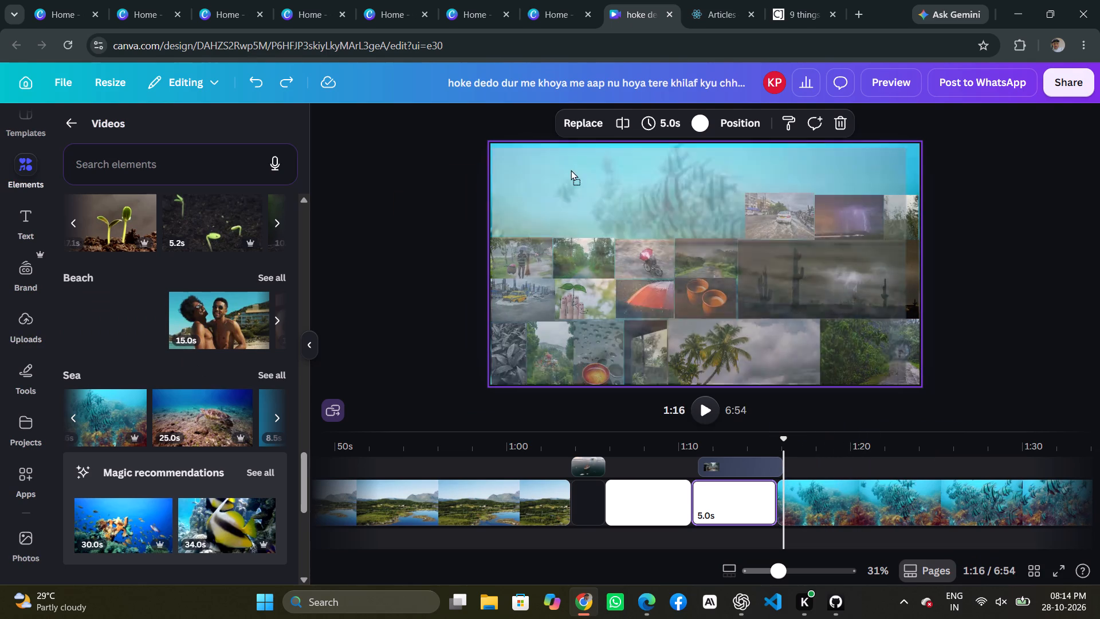
{"action": "left_click_drag", "start_coordinate": [571, 170], "coordinate": [575, 170]}
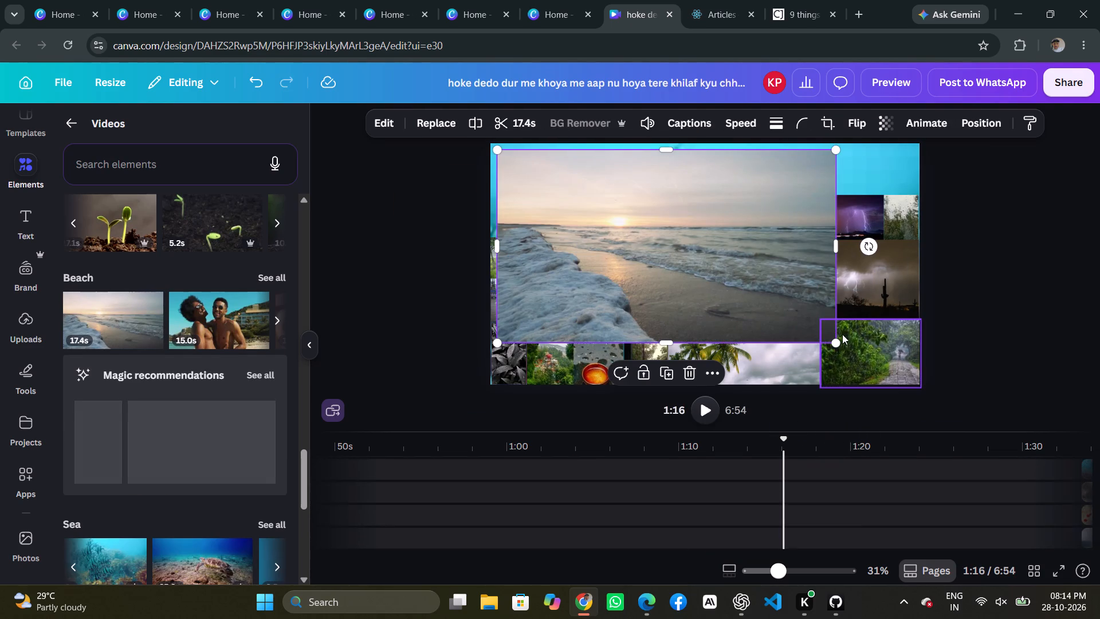
{"action": "left_click_drag", "start_coordinate": [837, 342], "coordinate": [609, 209]}
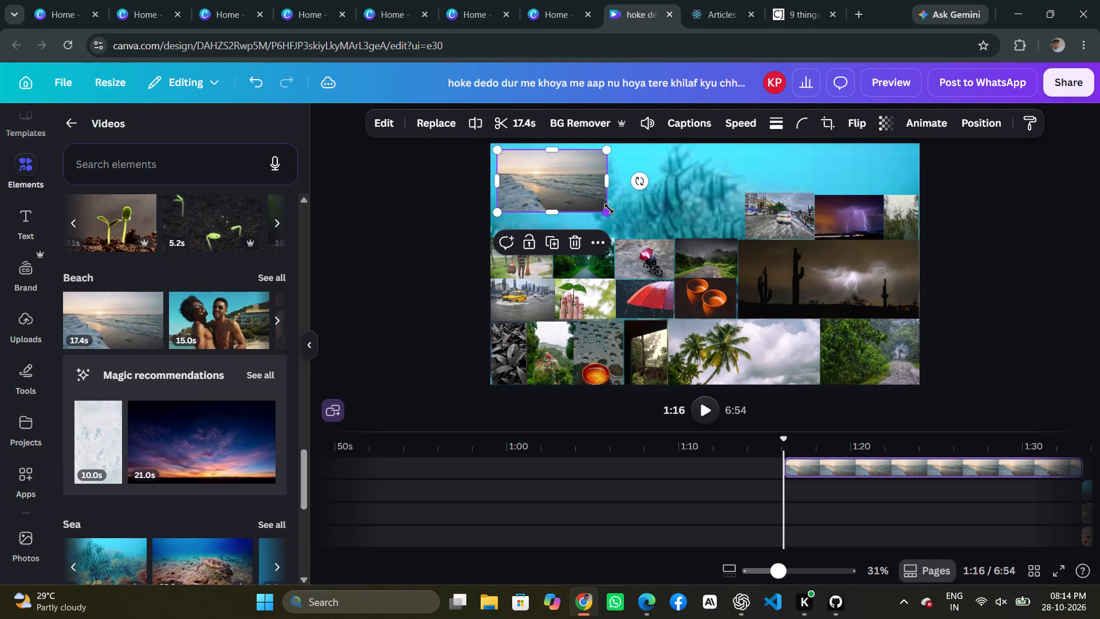
{"action": "left_click_drag", "start_coordinate": [586, 196], "coordinate": [582, 192]}
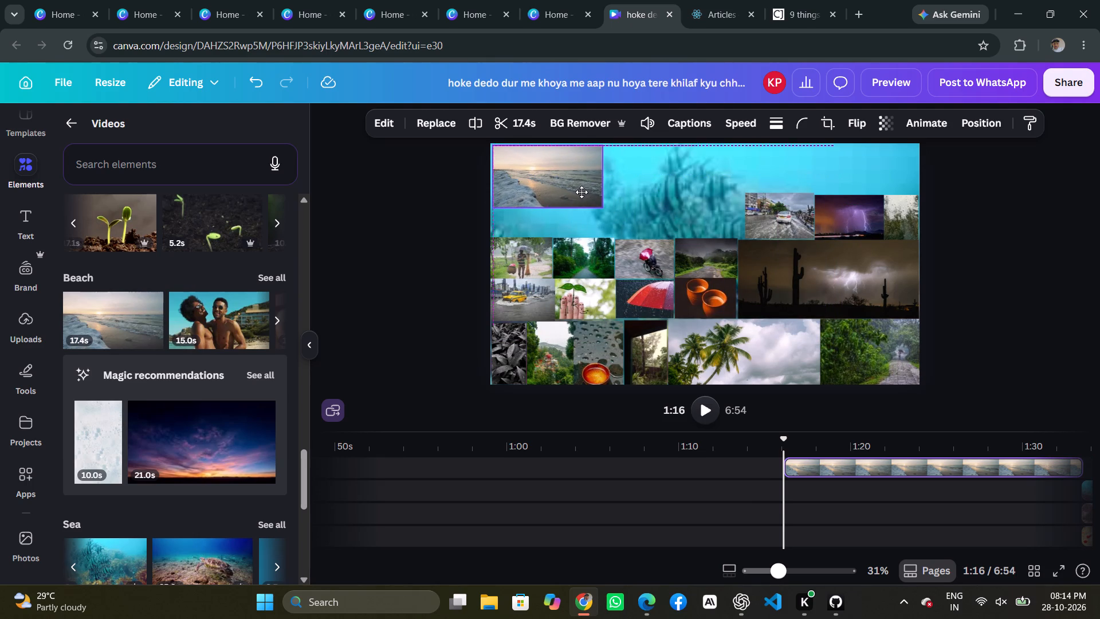
{"action": "left_click_drag", "start_coordinate": [582, 192], "coordinate": [580, 191]}
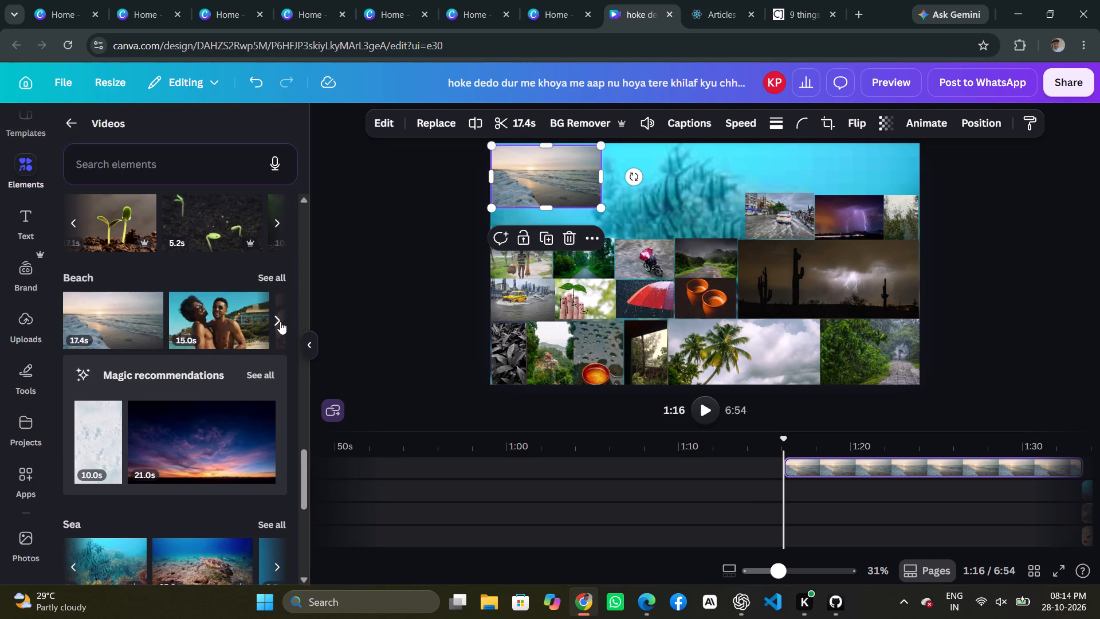
Add the 21.0 s purple sunset sky video from Magic recommendations, shrink it and place it right of the beach clip along the page's top edge.
{"action": "left_click_drag", "start_coordinate": [213, 440], "coordinate": [639, 220]}
{"action": "scroll", "coordinate": [451, 345], "scroll_direction": "right", "scroll_amount": 1}
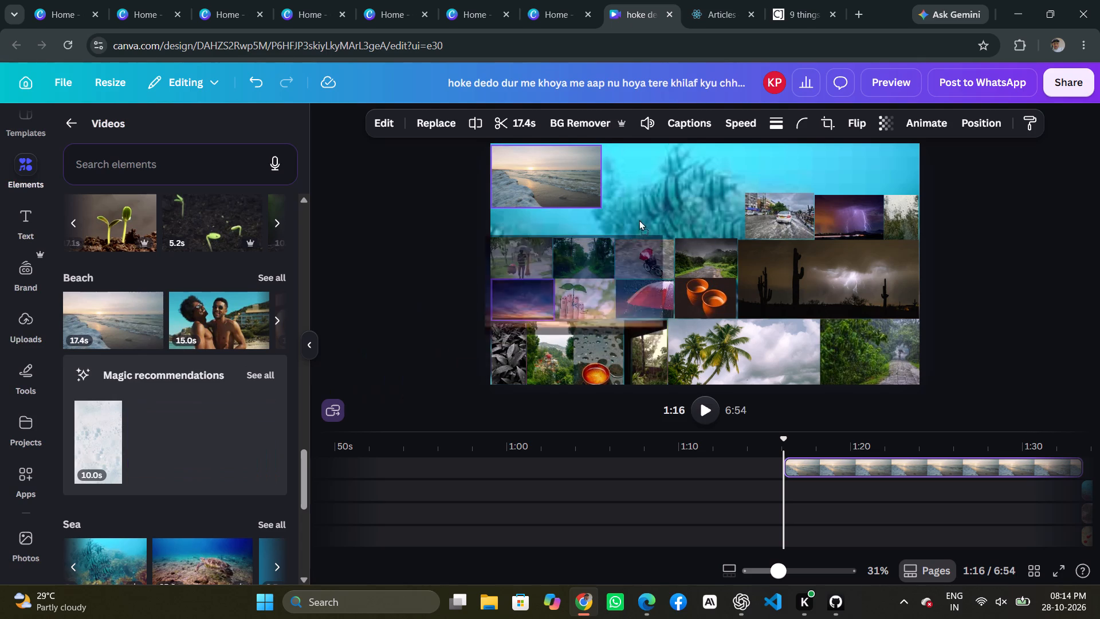
{"action": "scroll", "coordinate": [639, 220], "scroll_direction": "right", "scroll_amount": 1}
{"action": "left_click_drag", "start_coordinate": [639, 220], "coordinate": [634, 218]}
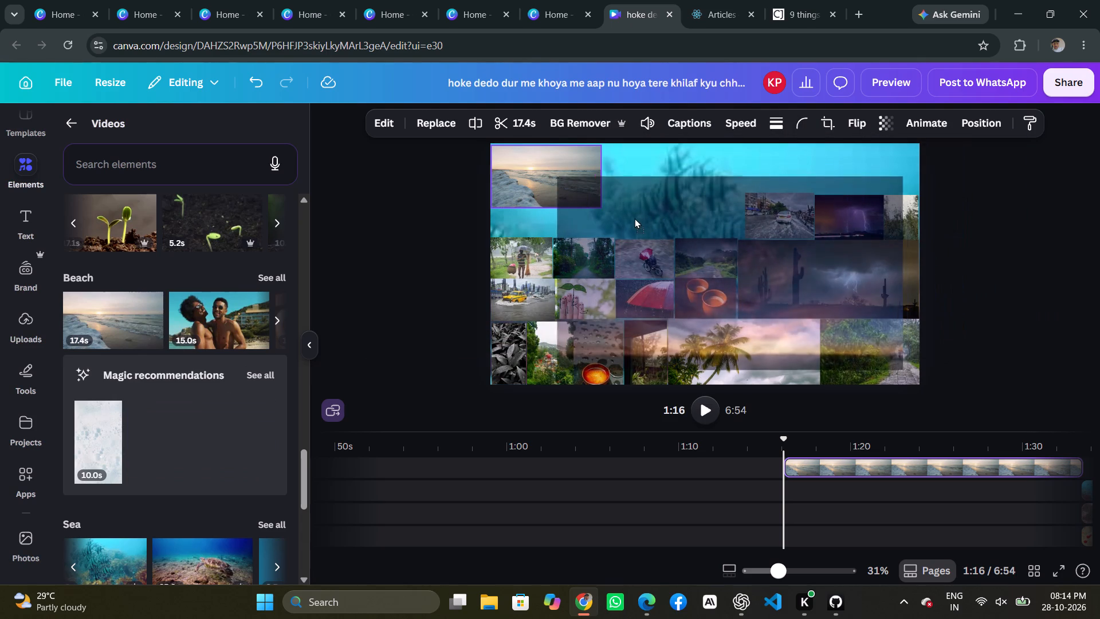
{"action": "left_click_drag", "start_coordinate": [634, 218], "coordinate": [625, 221]}
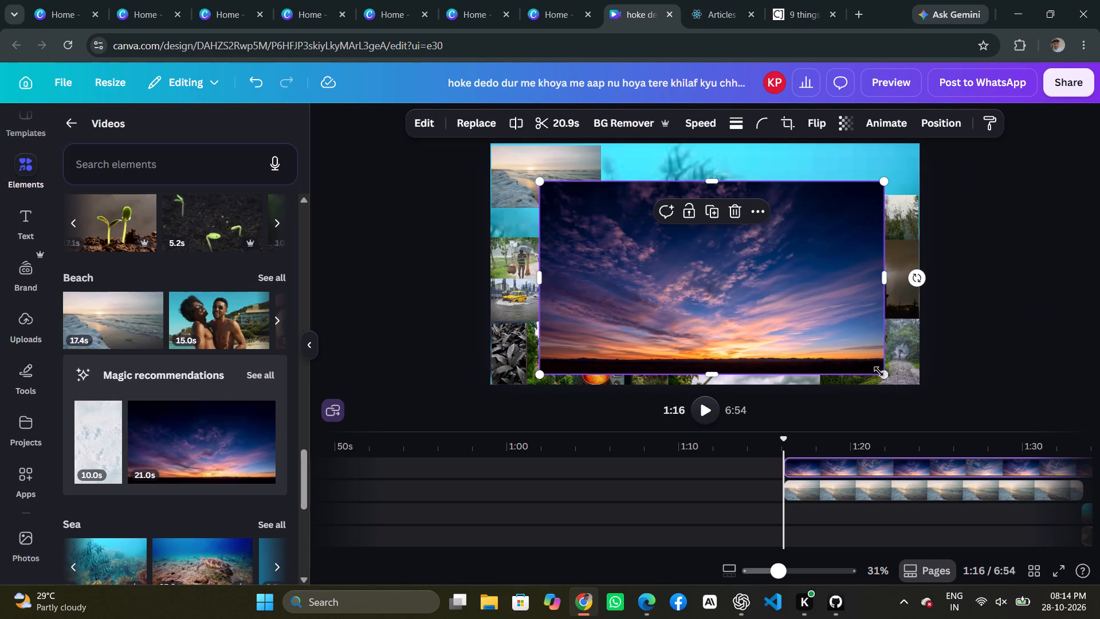
{"action": "left_click_drag", "start_coordinate": [881, 372], "coordinate": [647, 271]}
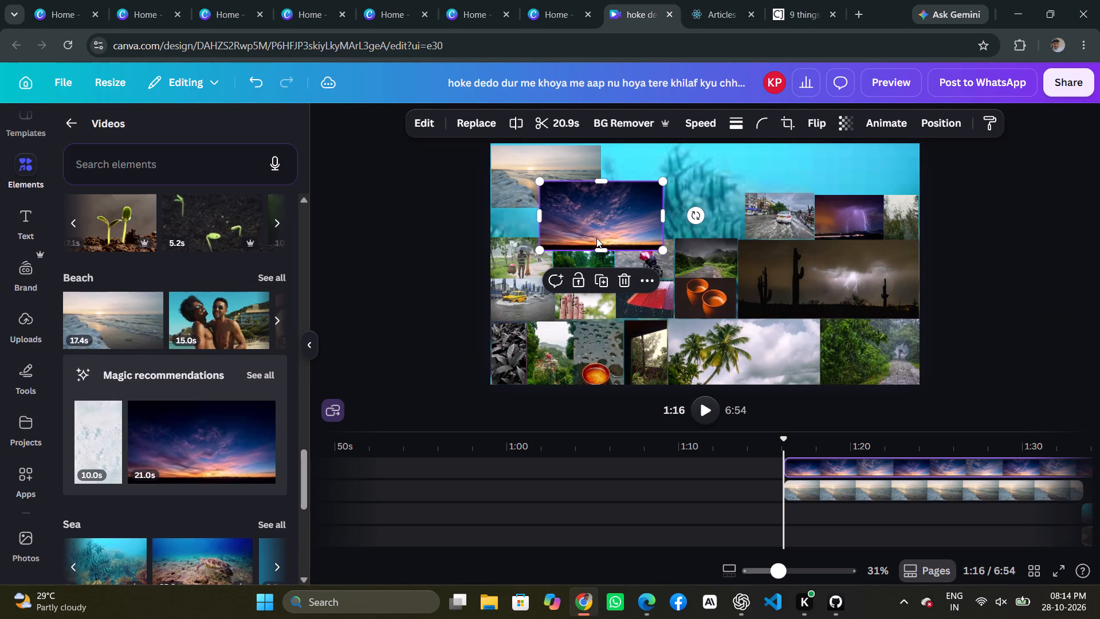
{"action": "left_click_drag", "start_coordinate": [595, 236], "coordinate": [659, 201]}
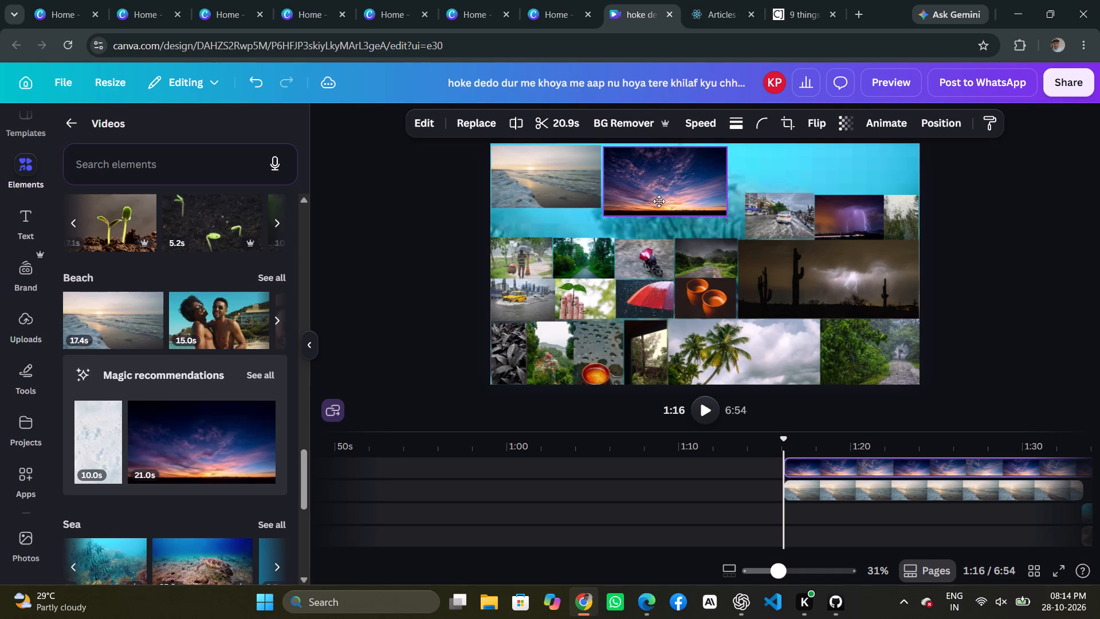
{"action": "left_click_drag", "start_coordinate": [659, 201], "coordinate": [658, 199]}
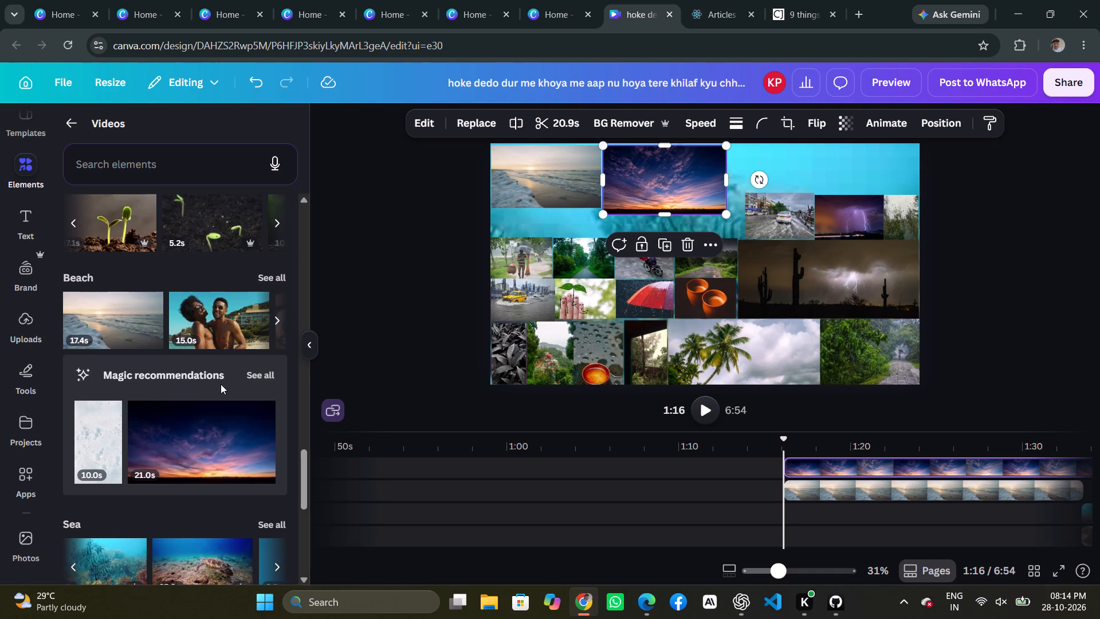
Add the 8.5 s jellyfish video from Sea, shrink it and move it right of the sunset sky clip near the page's top edge.
{"action": "scroll", "coordinate": [221, 384], "scroll_direction": "down", "scroll_amount": 5}
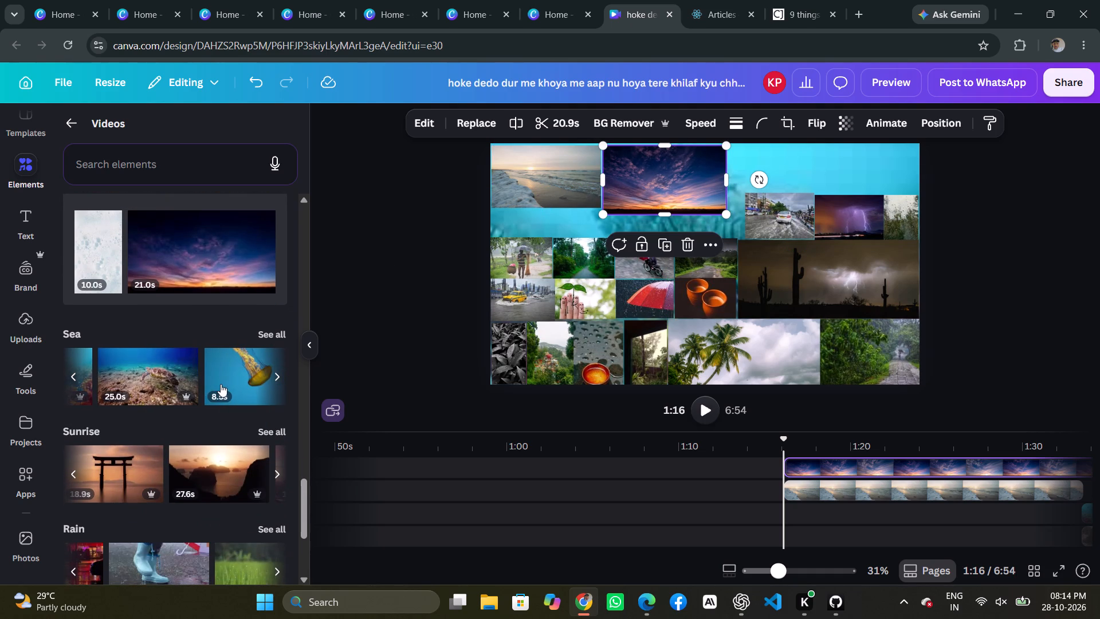
{"action": "scroll", "coordinate": [221, 384], "scroll_direction": "left", "scroll_amount": 1}
{"action": "left_click_drag", "start_coordinate": [177, 384], "coordinate": [739, 186]}
{"action": "scroll", "coordinate": [509, 302], "scroll_direction": "right", "scroll_amount": 1}
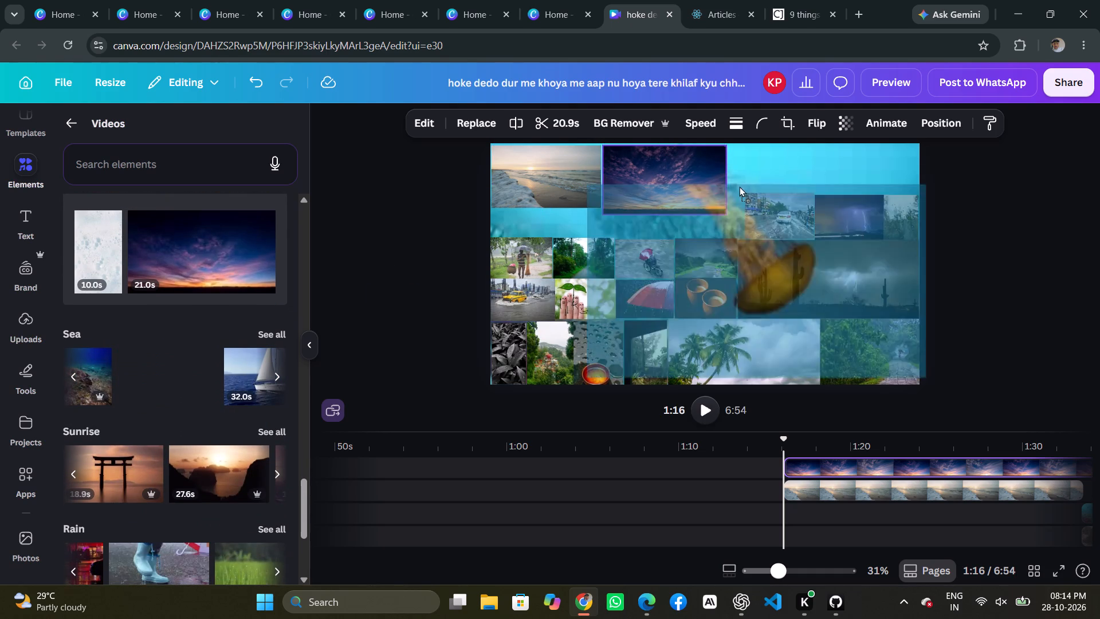
{"action": "scroll", "coordinate": [739, 186], "scroll_direction": "right", "scroll_amount": 1}
{"action": "left_click_drag", "start_coordinate": [739, 186], "coordinate": [569, 234]}
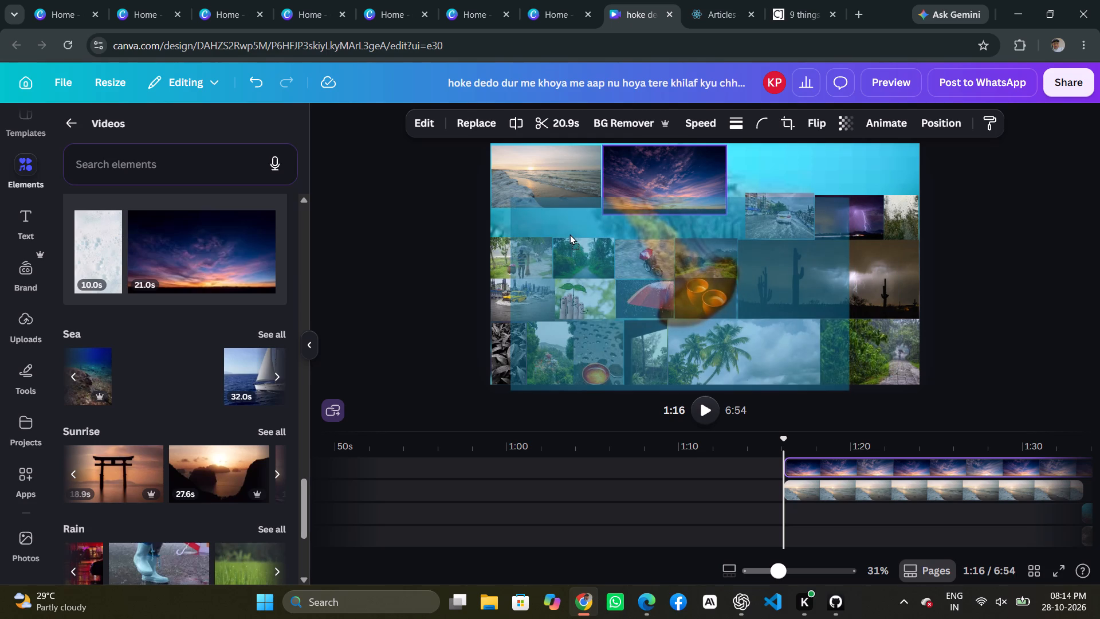
{"action": "left_click_drag", "start_coordinate": [569, 234], "coordinate": [569, 234]}
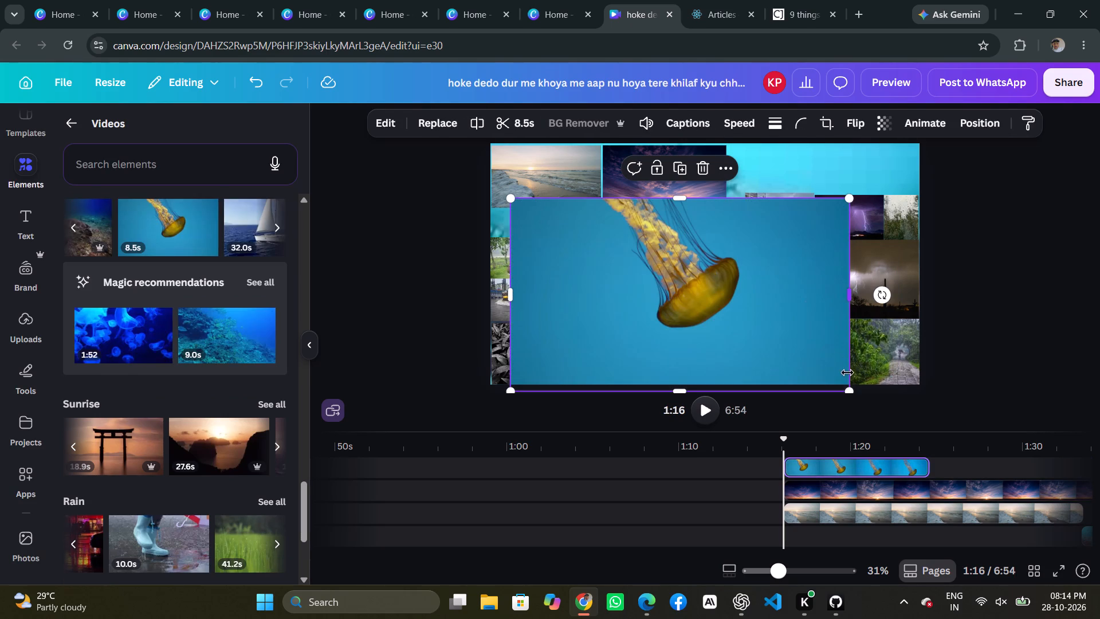
{"action": "left_click_drag", "start_coordinate": [849, 392], "coordinate": [631, 289]}
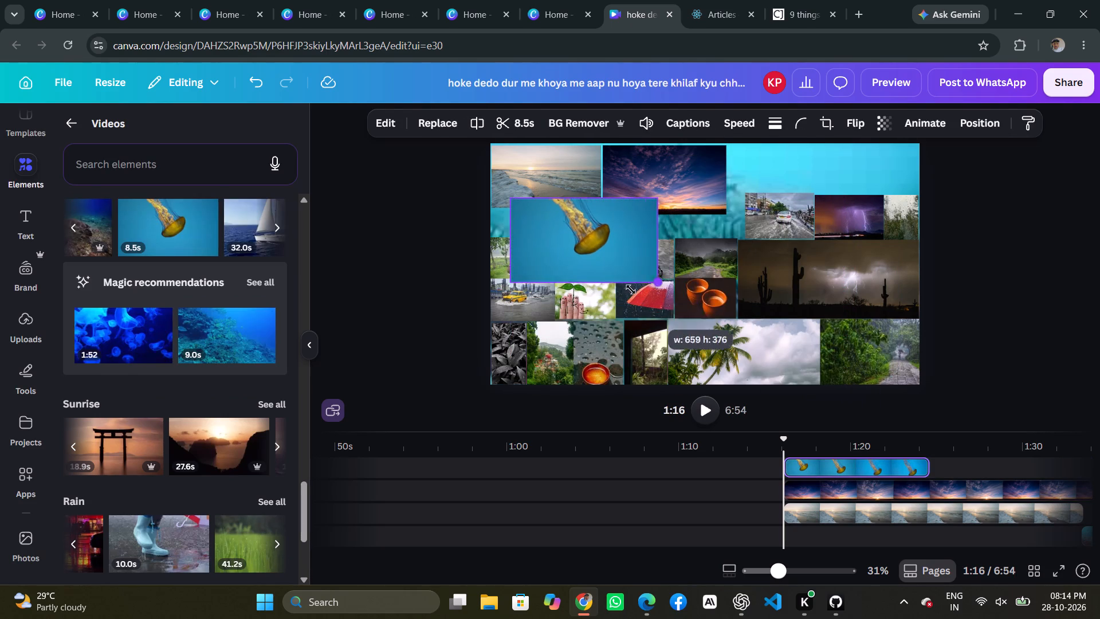
{"action": "left_click_drag", "start_coordinate": [631, 289], "coordinate": [626, 287]}
{"action": "left_click_drag", "start_coordinate": [560, 254], "coordinate": [805, 201]}
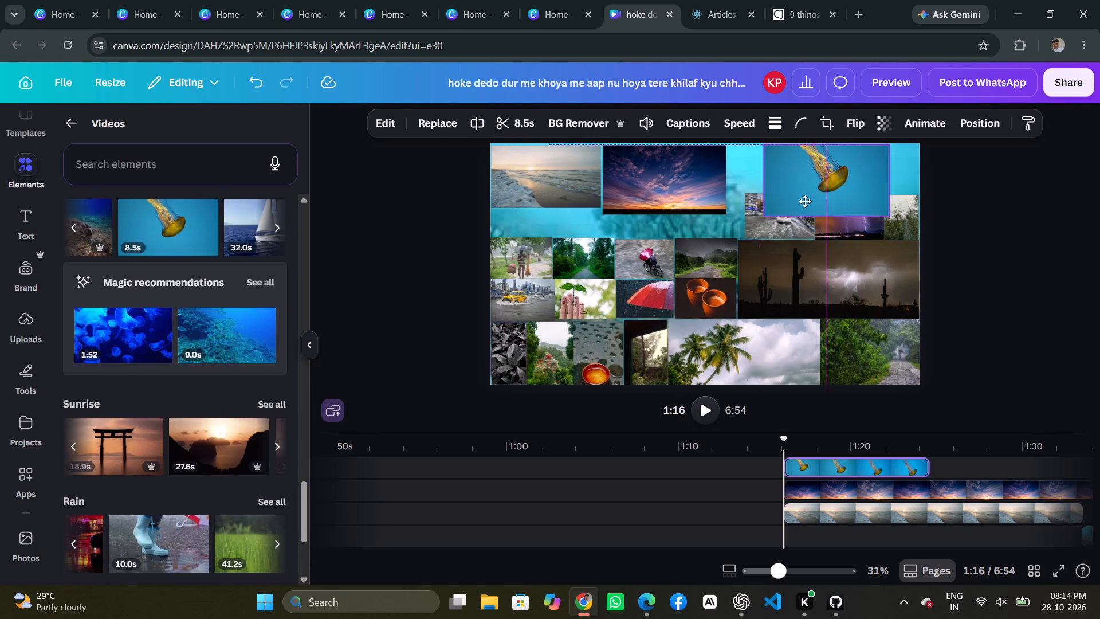
{"action": "left_click_drag", "start_coordinate": [805, 201], "coordinate": [783, 205]}
Resize the jellyfish clip to about 350 by 200 and fit it against the sunset sky clip at the page's top edge.
{"action": "left_click_drag", "start_coordinate": [861, 221], "coordinate": [855, 219]}
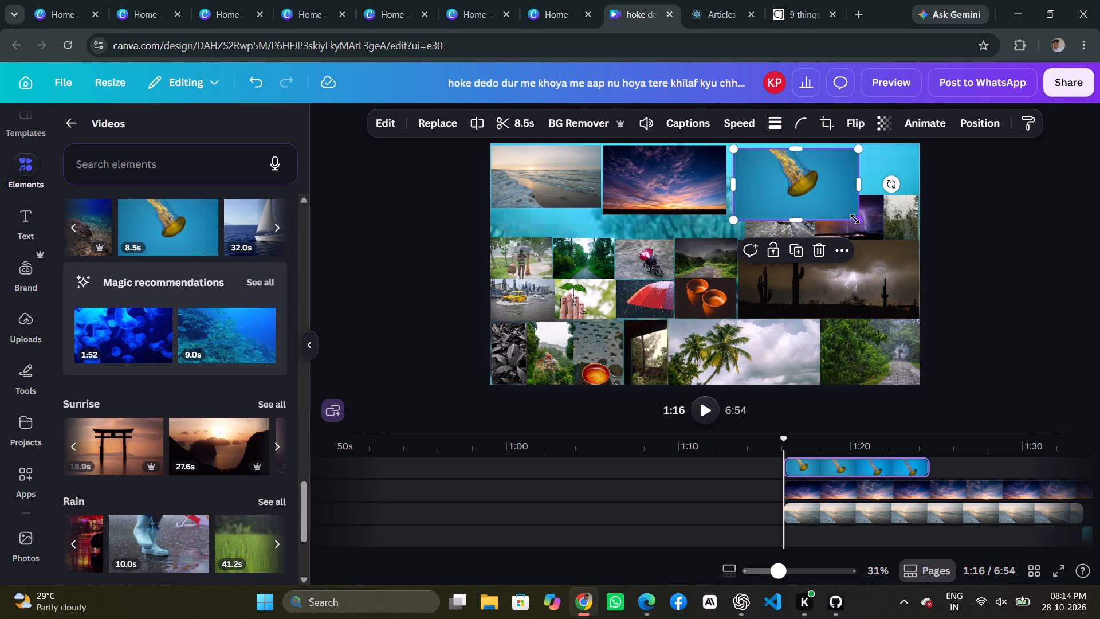
{"action": "left_click_drag", "start_coordinate": [855, 219], "coordinate": [800, 195]}
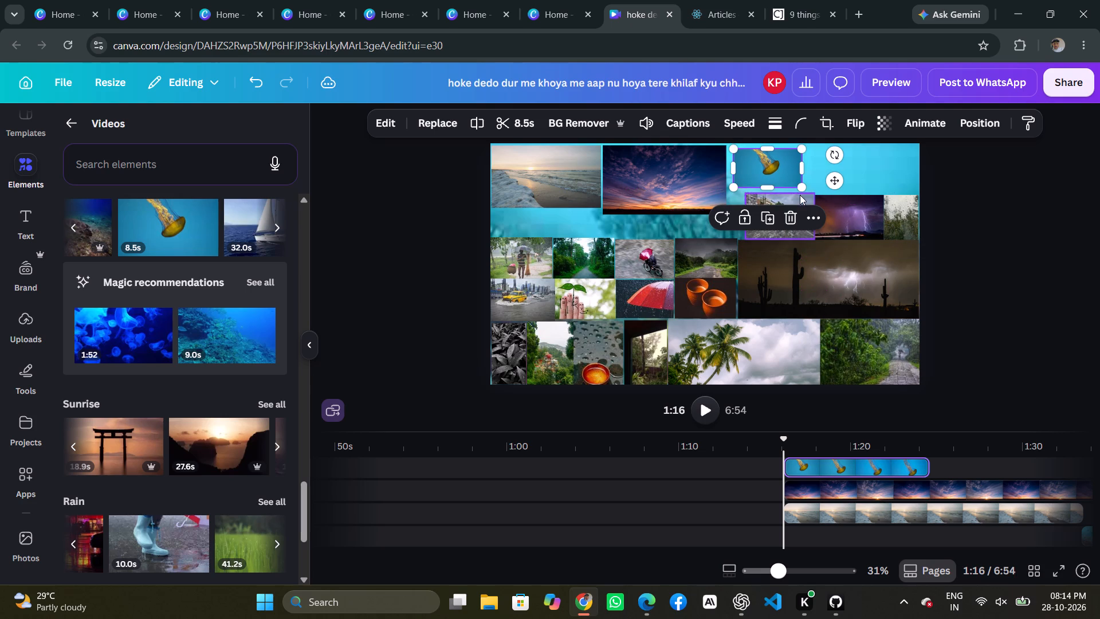
{"action": "left_click_drag", "start_coordinate": [783, 179], "coordinate": [777, 175]}
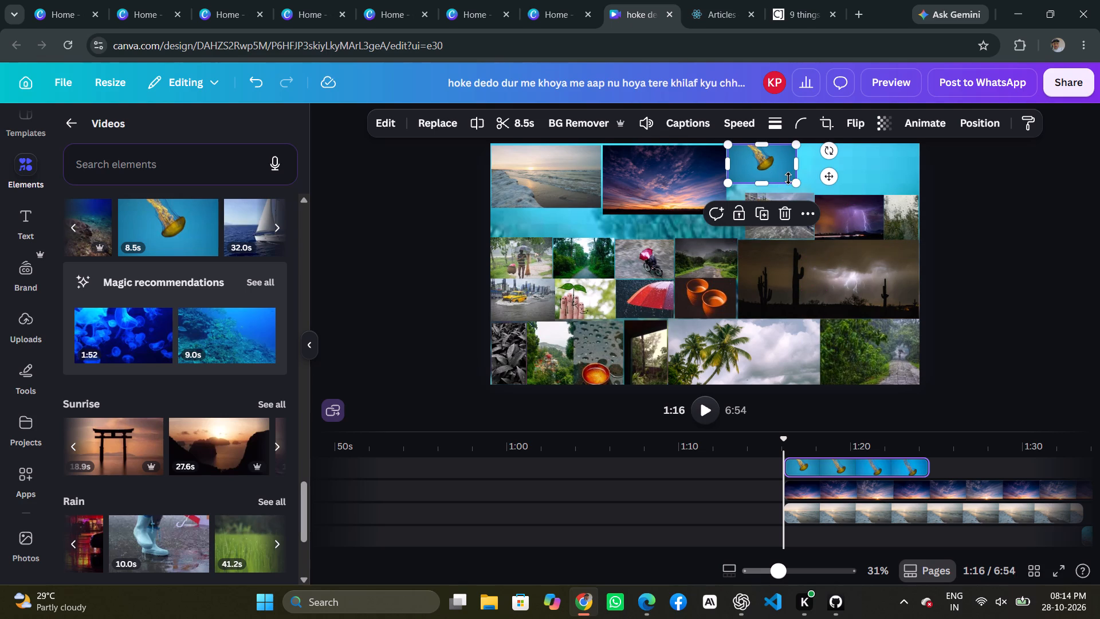
{"action": "left_click_drag", "start_coordinate": [796, 181], "coordinate": [808, 184]}
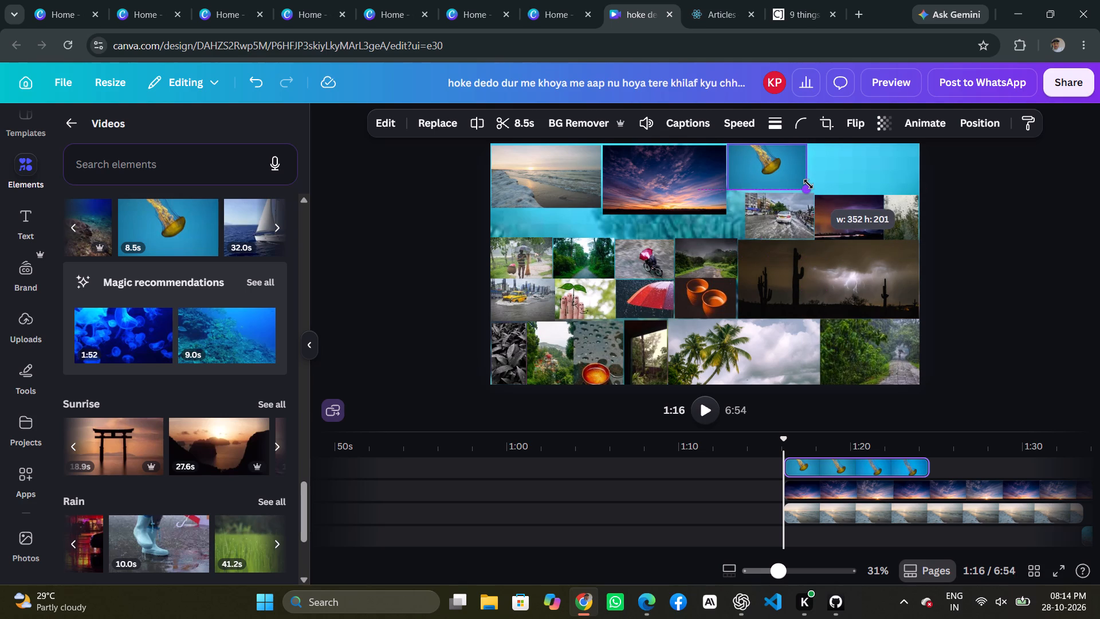
{"action": "left_click_drag", "start_coordinate": [808, 184], "coordinate": [811, 185]}
{"action": "left_click", "coordinate": [977, 181]}
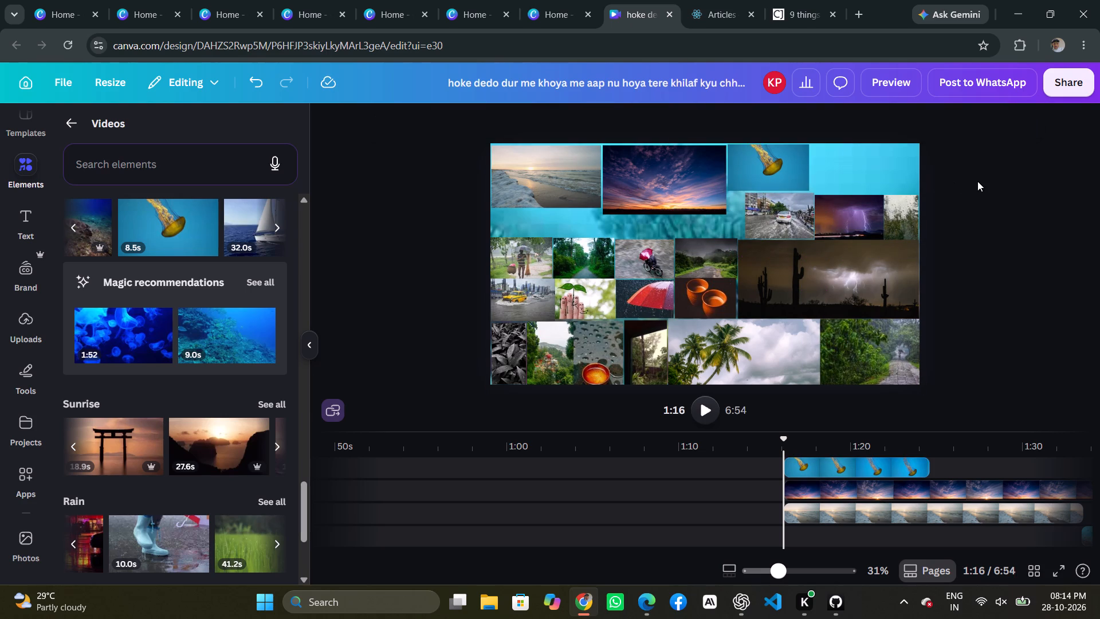
Add the 10.0 s rain boots video from Rain, shrink it and place it right of the jellyfish clip along the page's top edge.
{"action": "scroll", "coordinate": [210, 429], "scroll_direction": "down", "scroll_amount": 3}
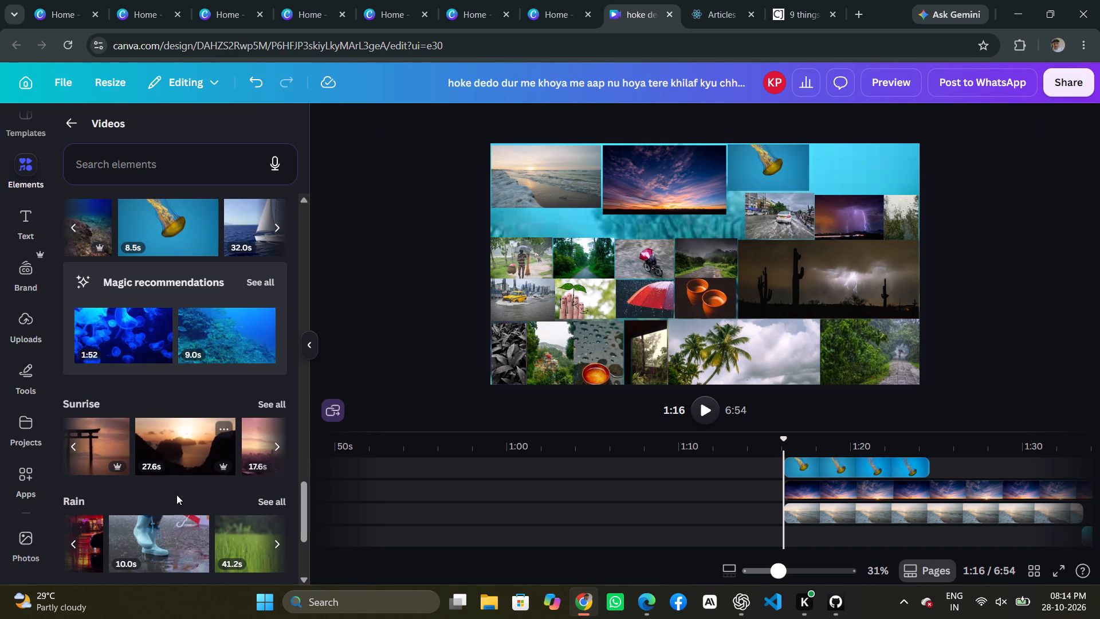
{"action": "left_click_drag", "start_coordinate": [159, 542], "coordinate": [744, 169]}
{"action": "scroll", "coordinate": [353, 471], "scroll_direction": "right", "scroll_amount": 2}
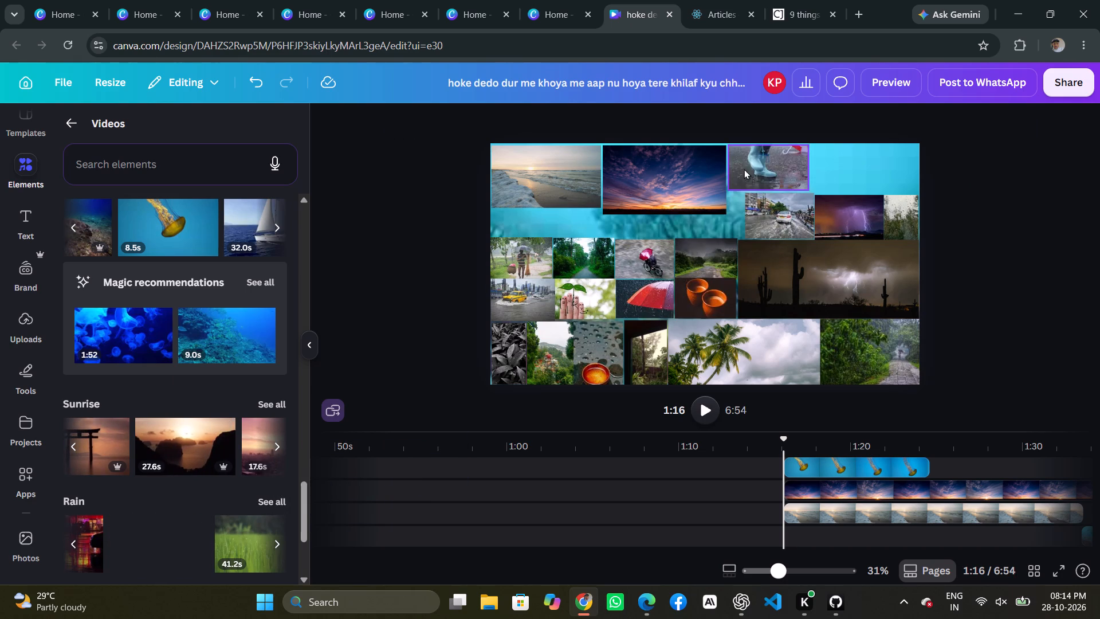
{"action": "left_click_drag", "start_coordinate": [744, 169], "coordinate": [555, 225]}
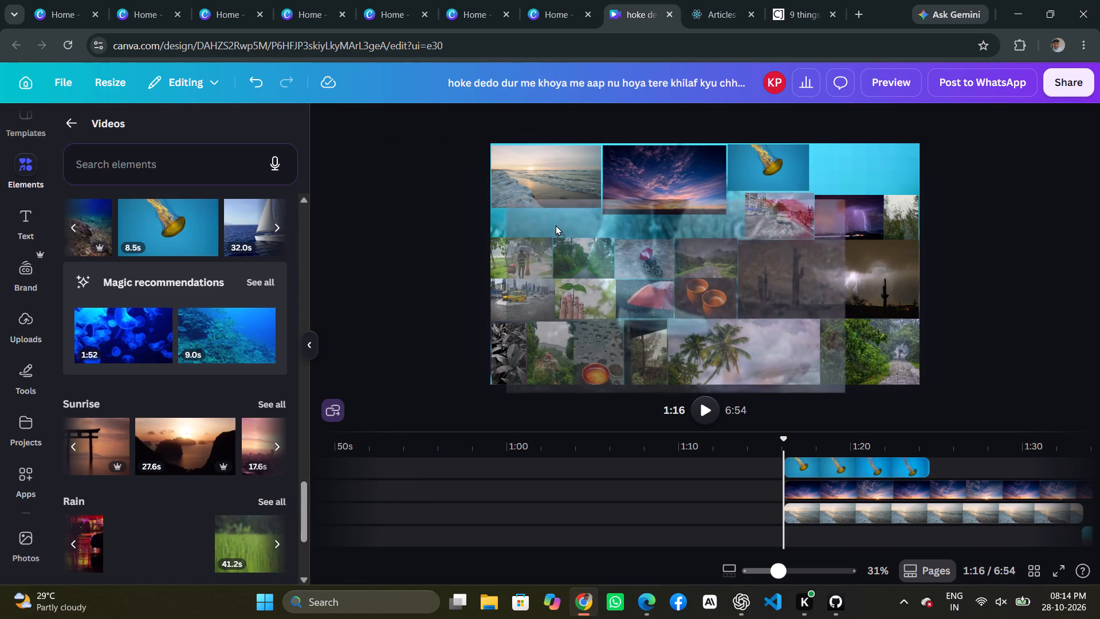
{"action": "left_click_drag", "start_coordinate": [555, 225], "coordinate": [554, 226]}
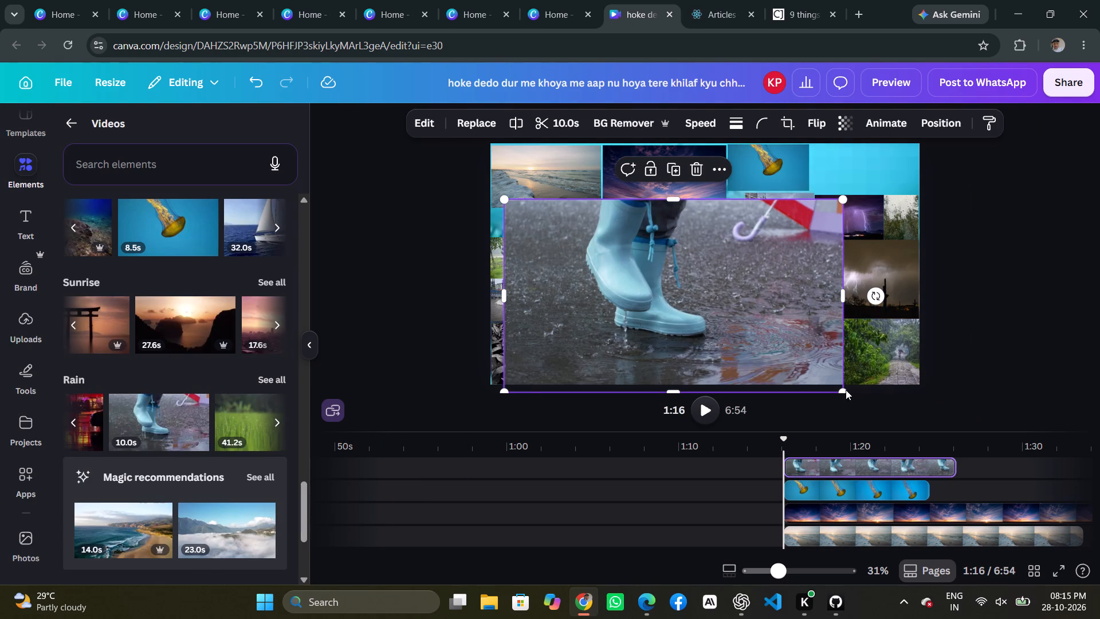
{"action": "left_click_drag", "start_coordinate": [840, 391], "coordinate": [551, 248]}
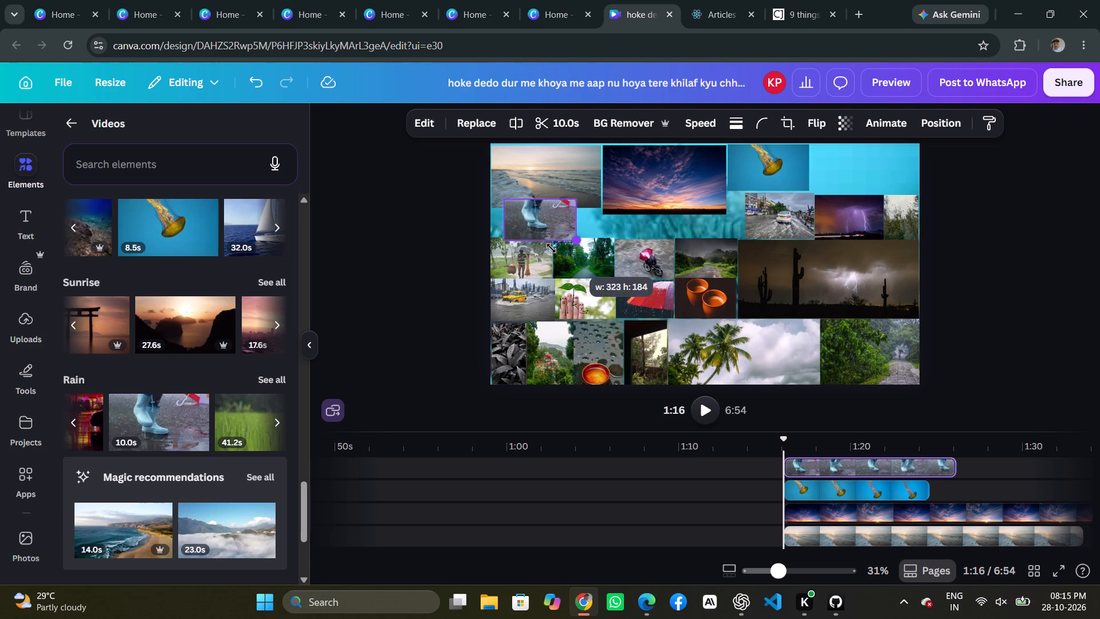
{"action": "left_click_drag", "start_coordinate": [551, 248], "coordinate": [557, 263]}
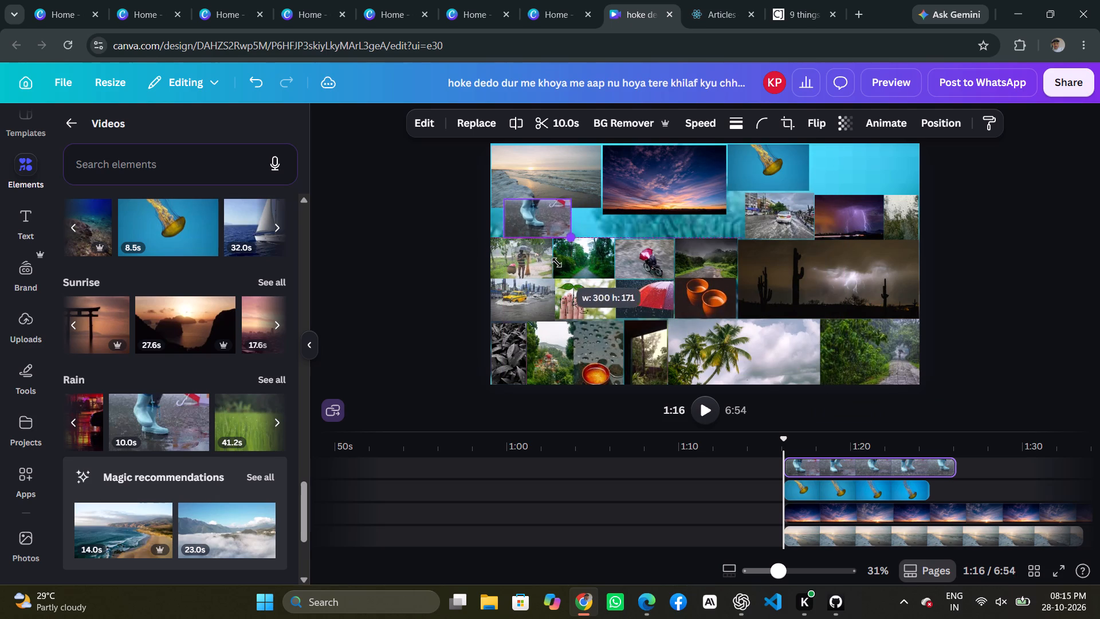
{"action": "left_click_drag", "start_coordinate": [557, 263], "coordinate": [566, 264]}
{"action": "left_click_drag", "start_coordinate": [553, 221], "coordinate": [919, 166]}
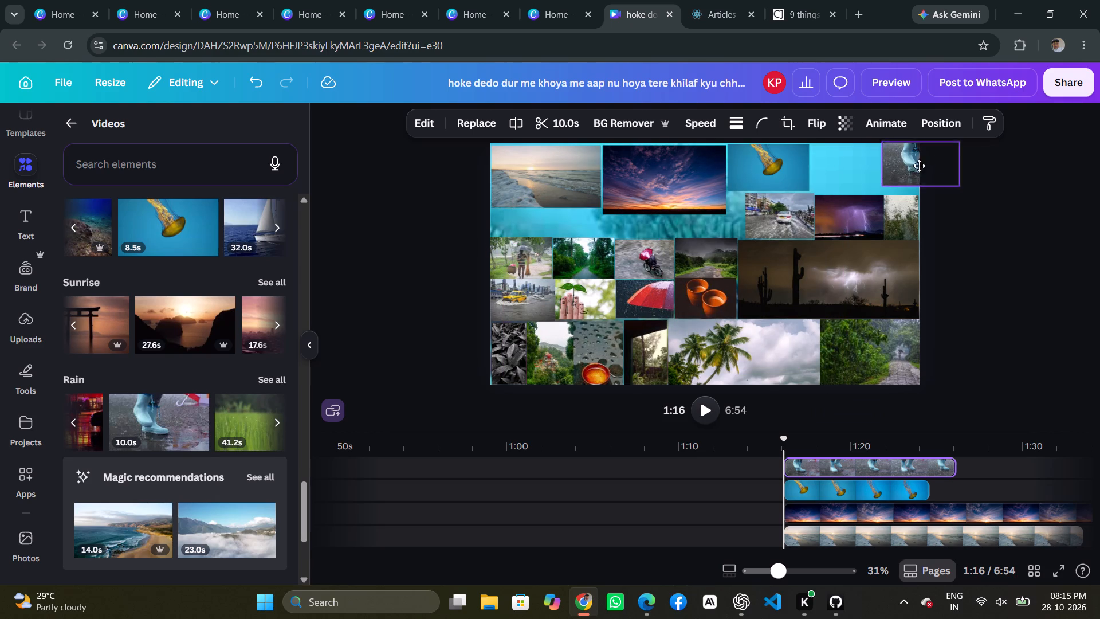
{"action": "left_click_drag", "start_coordinate": [919, 166], "coordinate": [859, 166]}
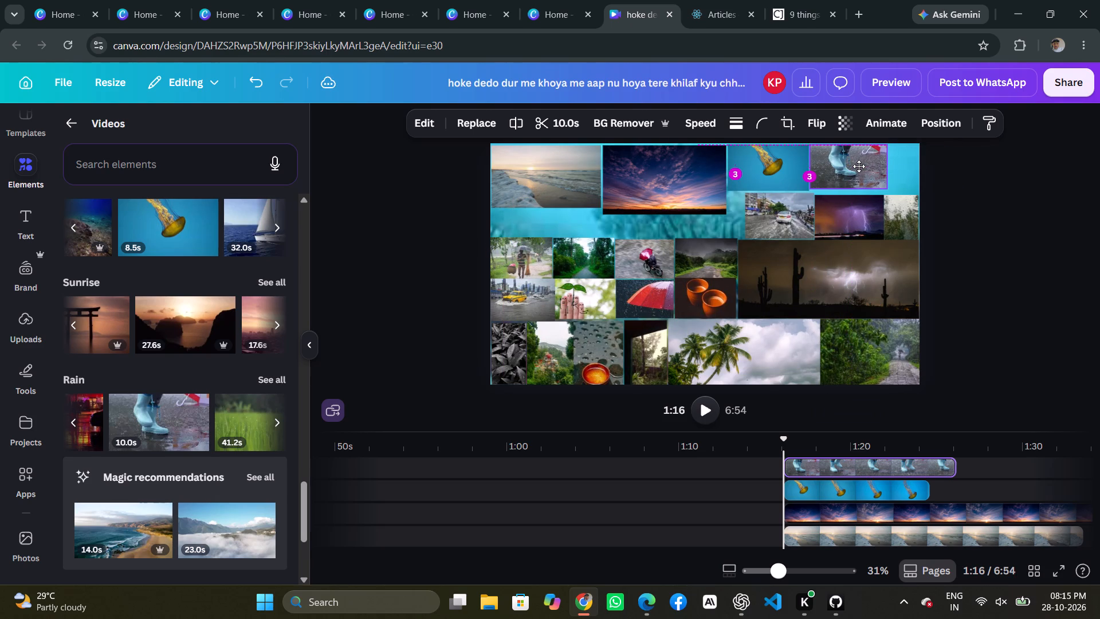
{"action": "left_click_drag", "start_coordinate": [859, 166], "coordinate": [859, 168]}
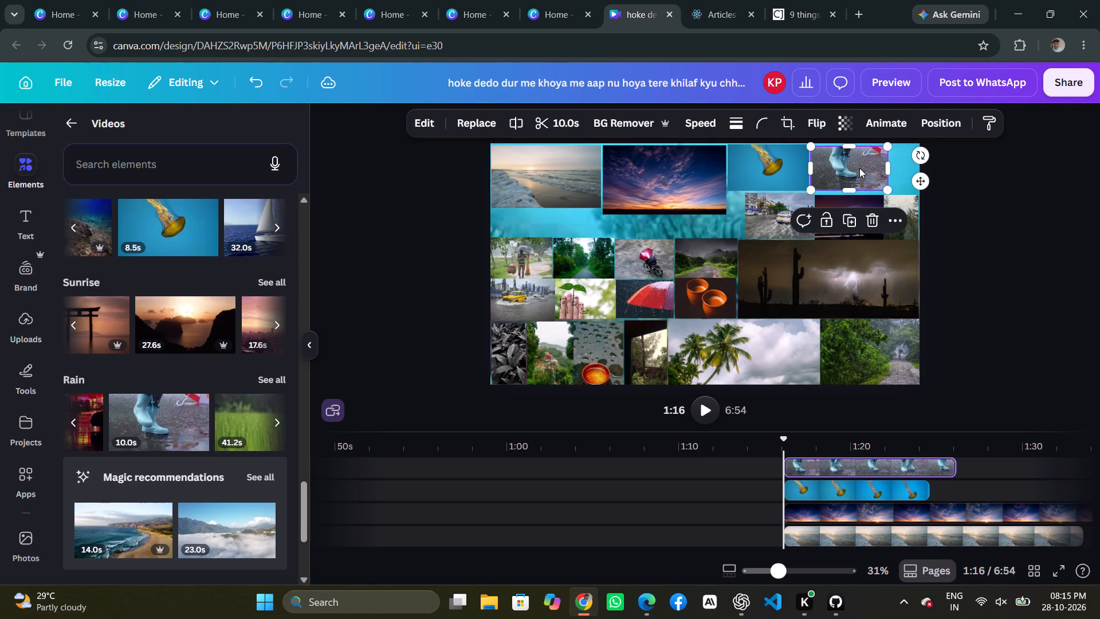
Add the 41.2 s green grass field video from Rain, shrink it and place it directly below the beach clip at the page's left edge.
{"action": "left_click", "coordinate": [278, 421]}
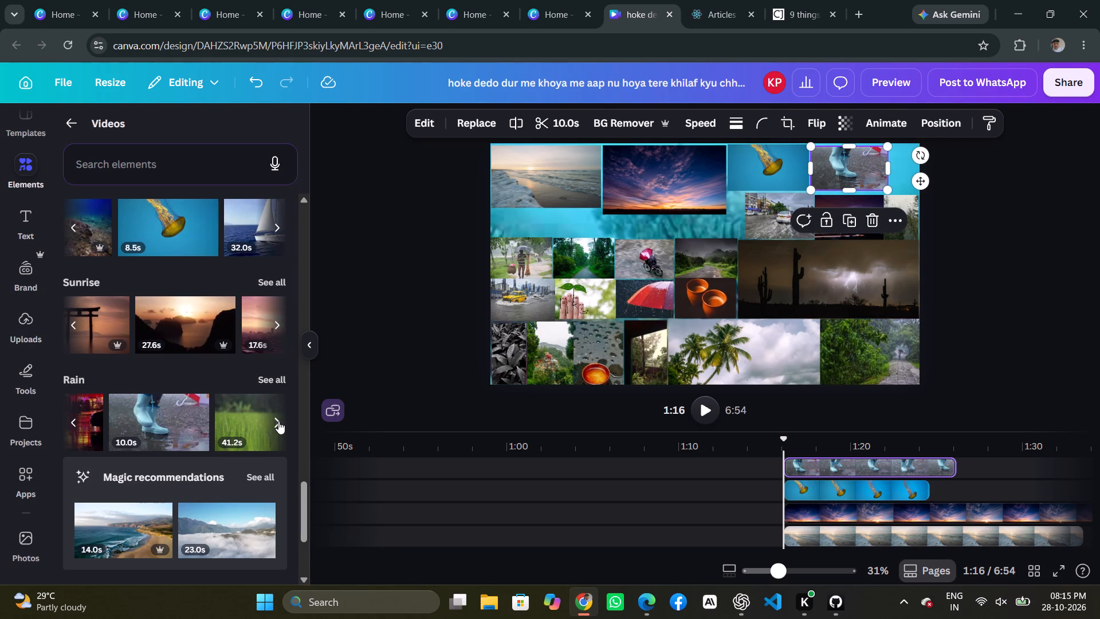
{"action": "left_click_drag", "start_coordinate": [146, 421], "coordinate": [437, 333]}
{"action": "scroll", "coordinate": [437, 333], "scroll_direction": "right", "scroll_amount": 1}
{"action": "left_click_drag", "start_coordinate": [437, 333], "coordinate": [564, 213]}
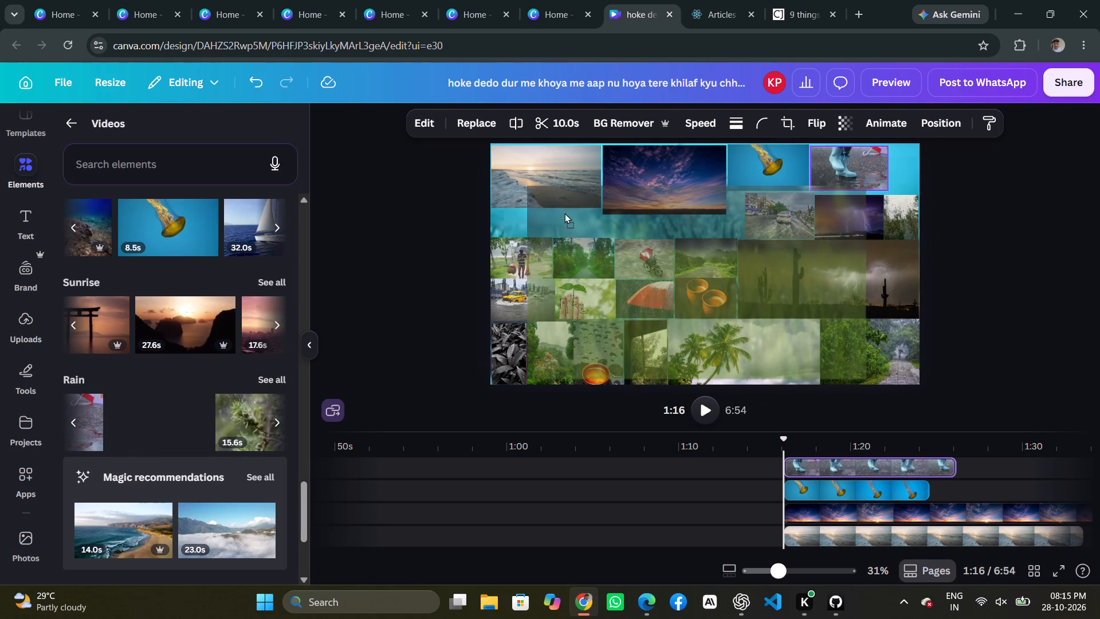
{"action": "left_click_drag", "start_coordinate": [564, 213], "coordinate": [564, 212]}
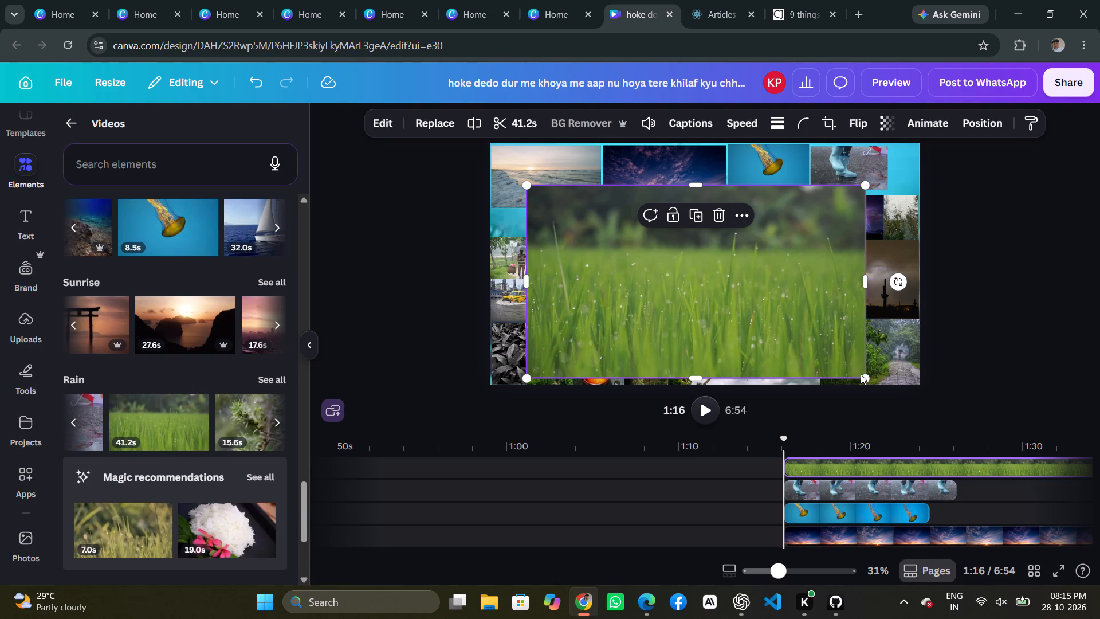
{"action": "left_click_drag", "start_coordinate": [865, 376], "coordinate": [629, 246]}
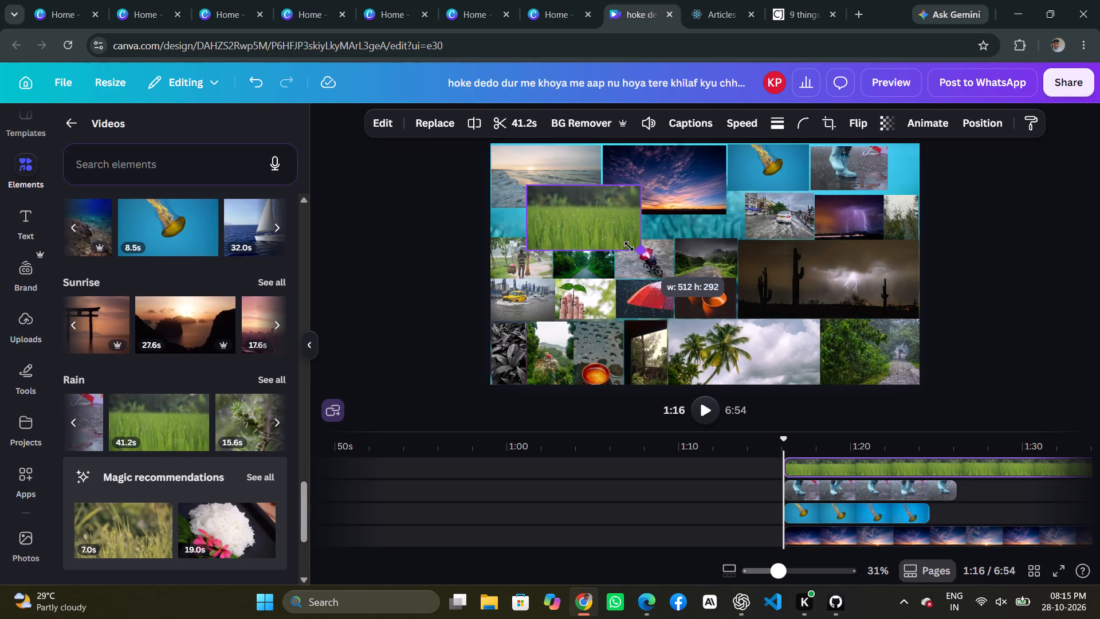
{"action": "left_click_drag", "start_coordinate": [629, 246], "coordinate": [621, 248]}
{"action": "left_click_drag", "start_coordinate": [627, 245], "coordinate": [579, 223]}
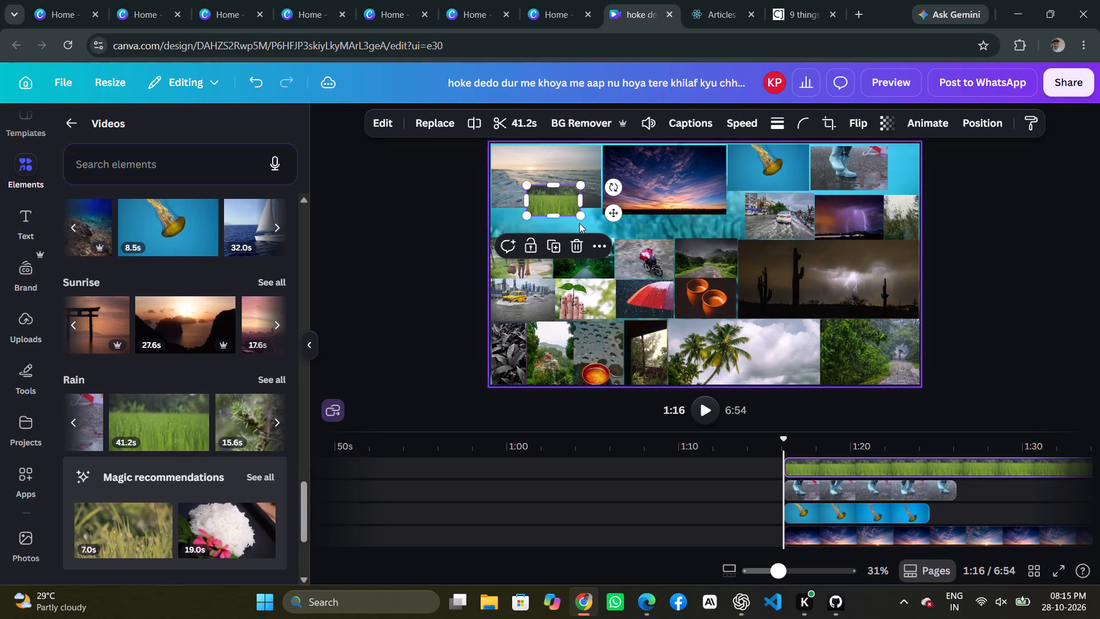
{"action": "left_click_drag", "start_coordinate": [559, 206], "coordinate": [525, 224]}
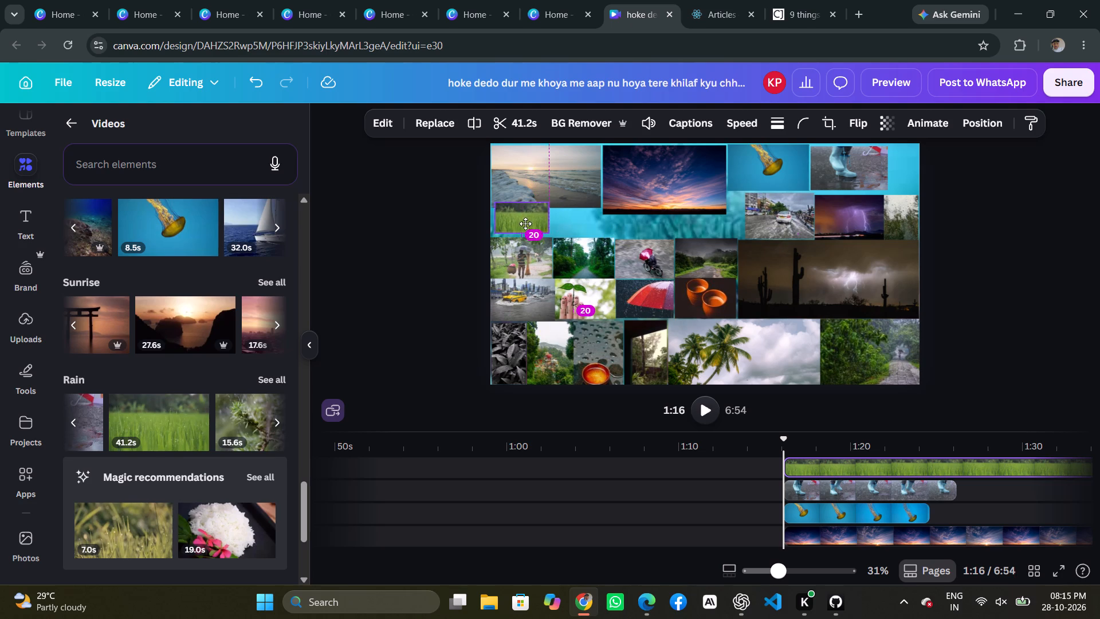
{"action": "left_click_drag", "start_coordinate": [525, 224], "coordinate": [524, 227]}
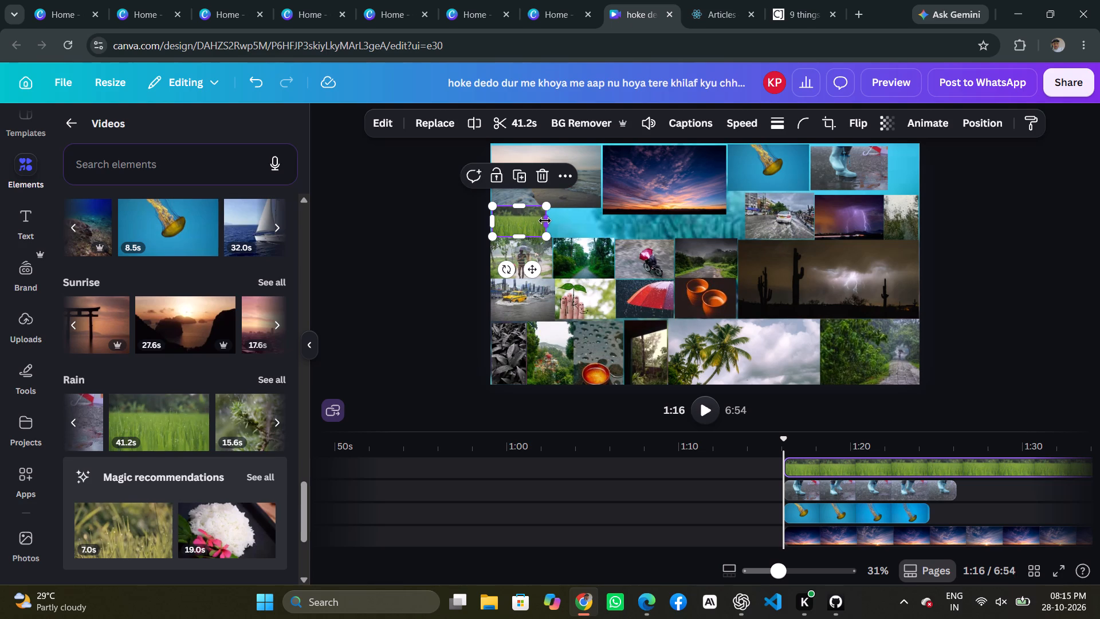
Widen the grass field clip to match the width of the beach clip above it.
{"action": "left_click_drag", "start_coordinate": [545, 221], "coordinate": [614, 218]}
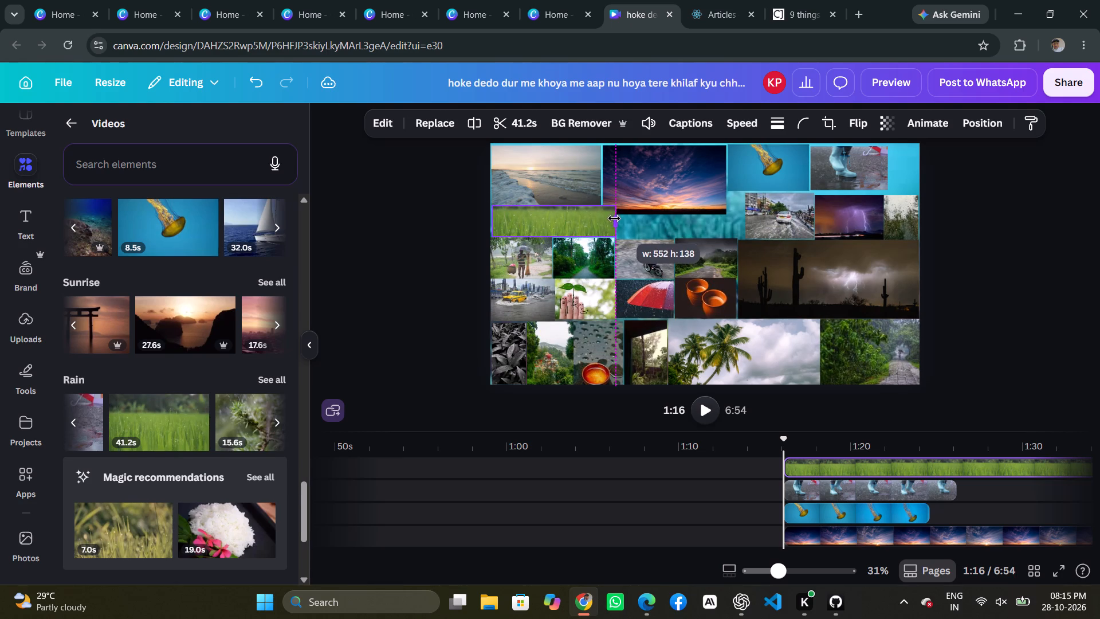
{"action": "left_click_drag", "start_coordinate": [614, 218], "coordinate": [599, 218]}
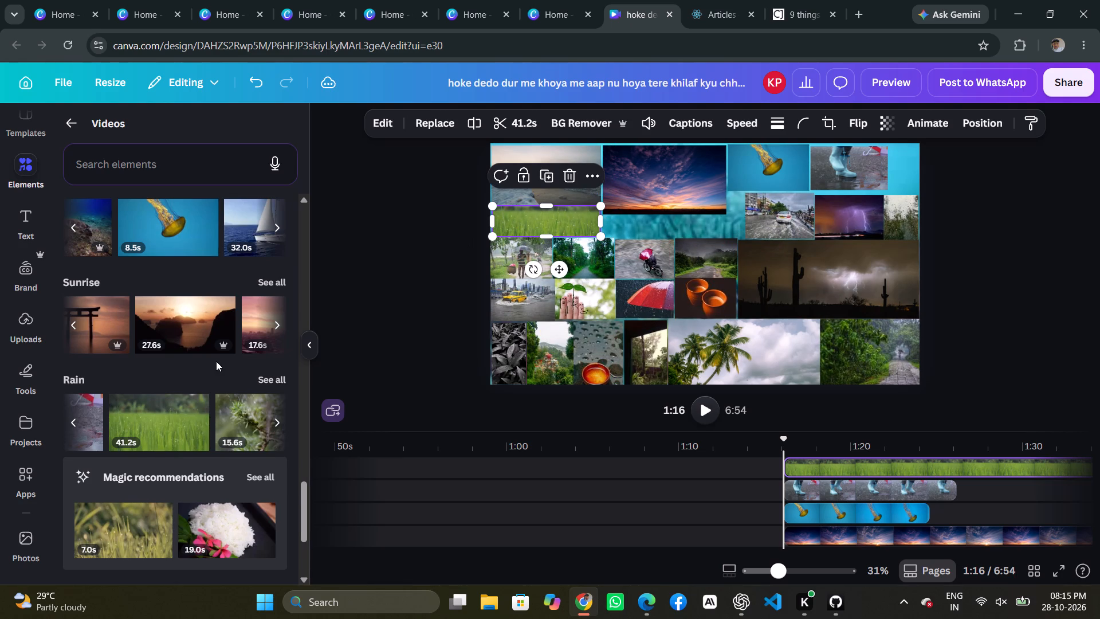
Replace the grass field clip below the beach clip with the 1:01 snowy lake video from Mountains.
{"action": "scroll", "coordinate": [213, 363], "scroll_direction": "down", "scroll_amount": 4}
{"action": "left_click_drag", "start_coordinate": [108, 452], "coordinate": [583, 234]}
{"action": "scroll", "coordinate": [572, 340], "scroll_direction": "right", "scroll_amount": 1}
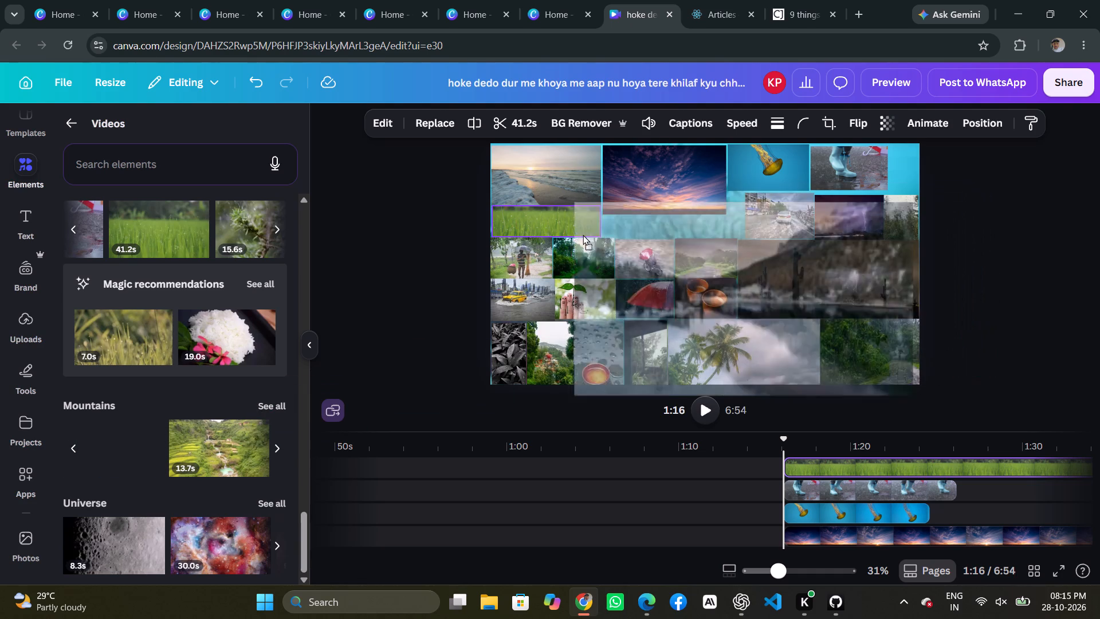
{"action": "left_click_drag", "start_coordinate": [583, 234], "coordinate": [577, 233]}
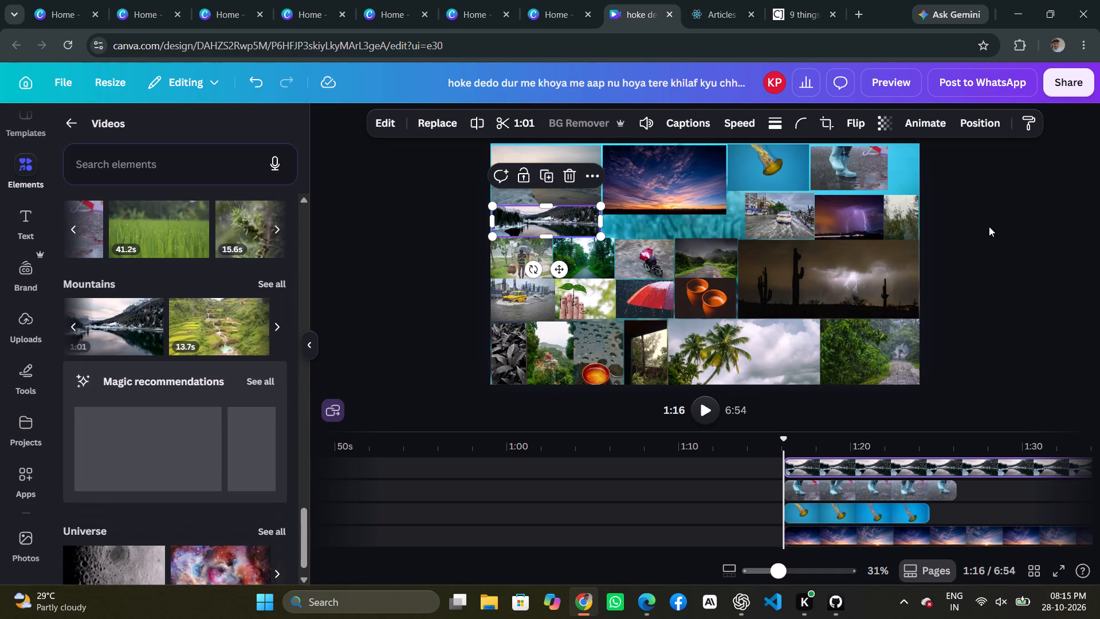
{"action": "left_click", "coordinate": [994, 228]}
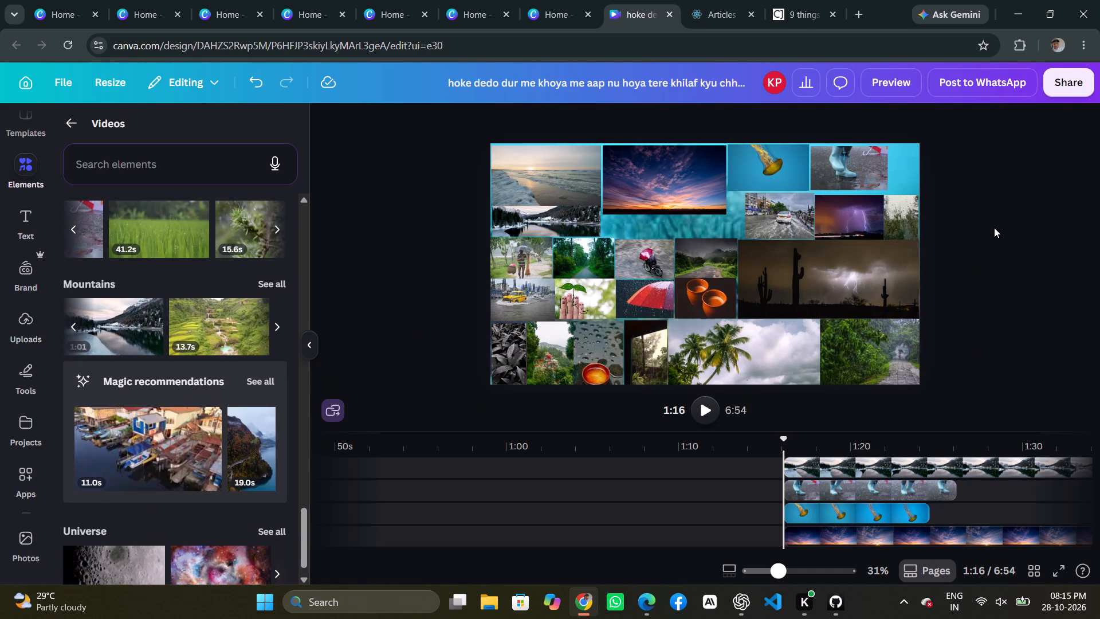